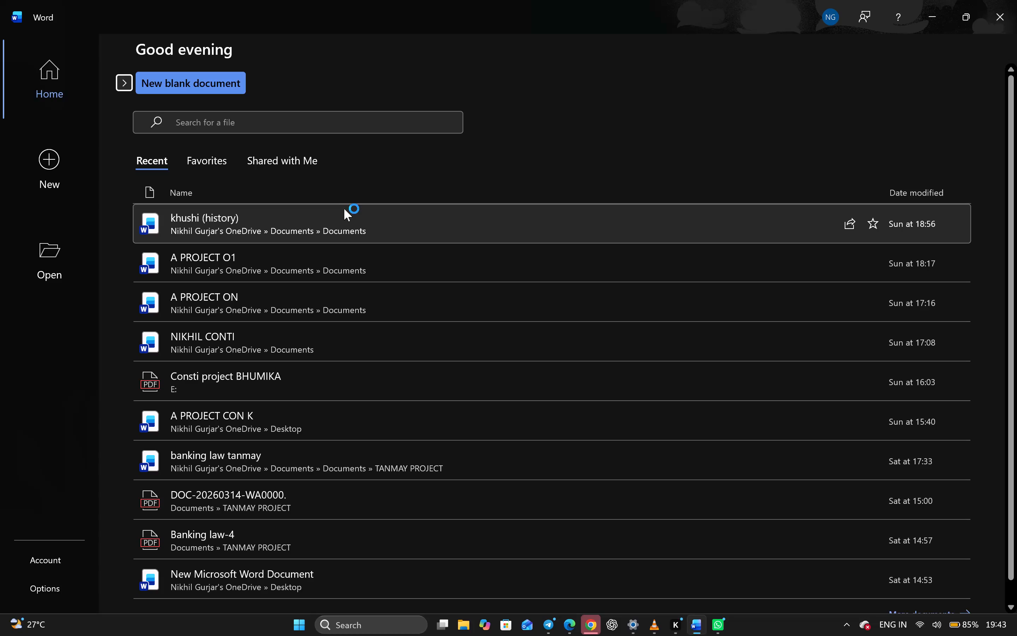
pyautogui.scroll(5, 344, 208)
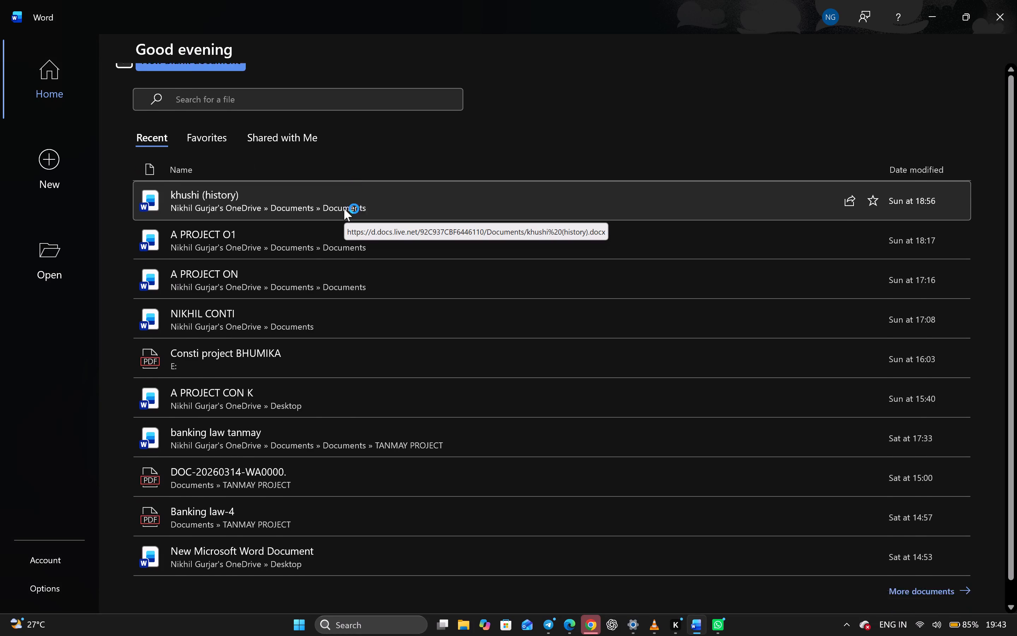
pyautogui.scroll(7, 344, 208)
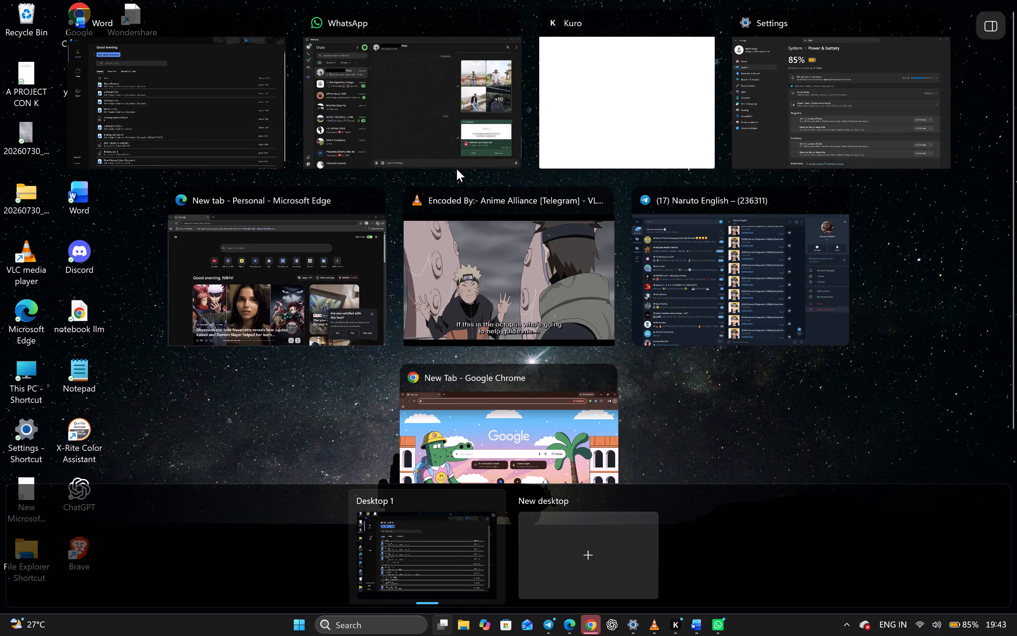
# Switch to Word and look through the list of recent documents.
pyautogui.click(220, 99)
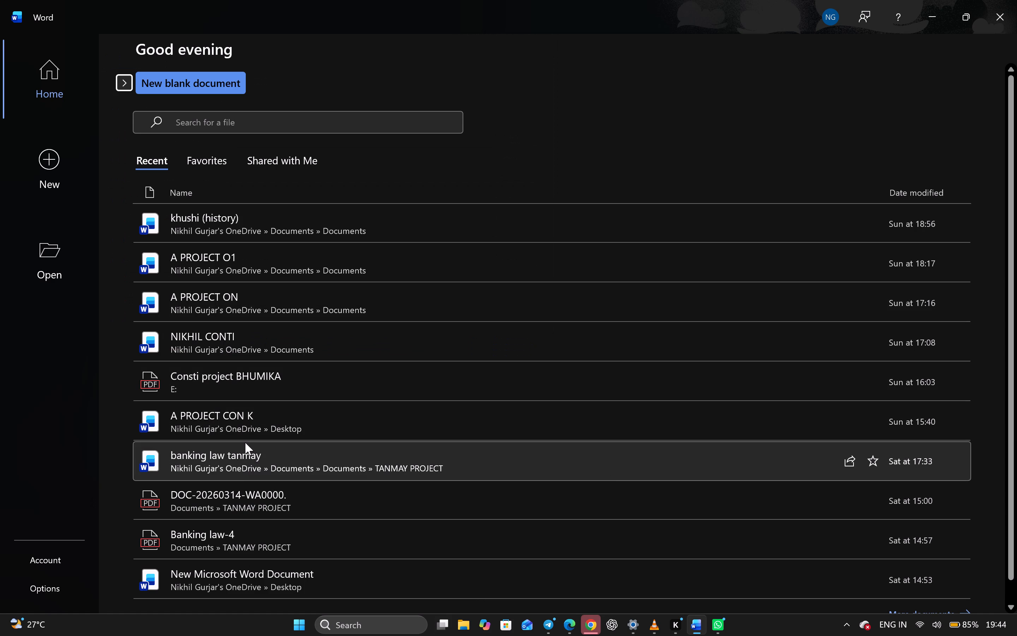
pyautogui.scroll(-1, 296, 344)
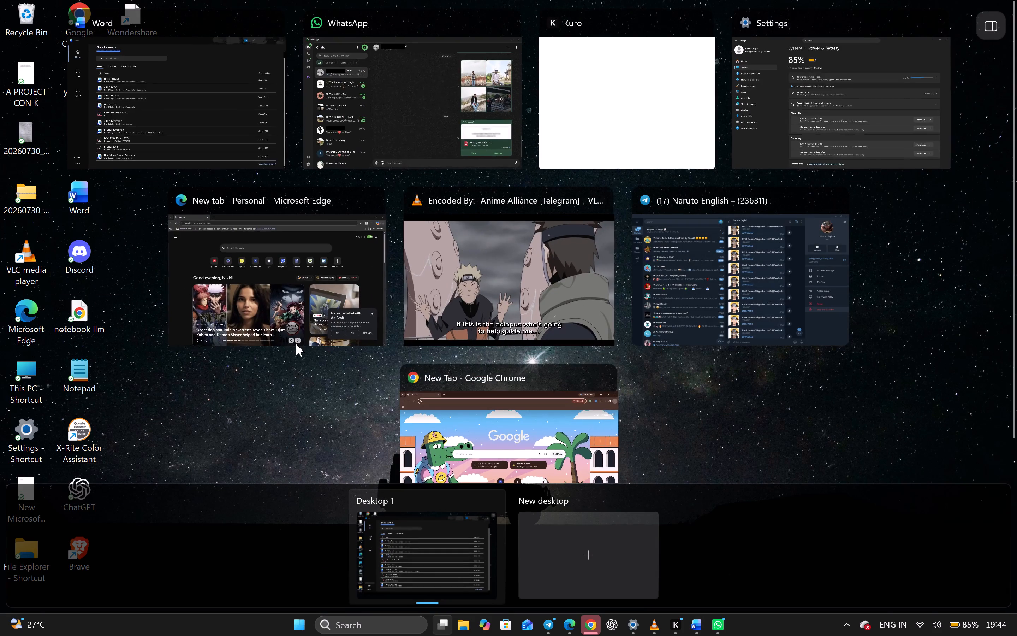
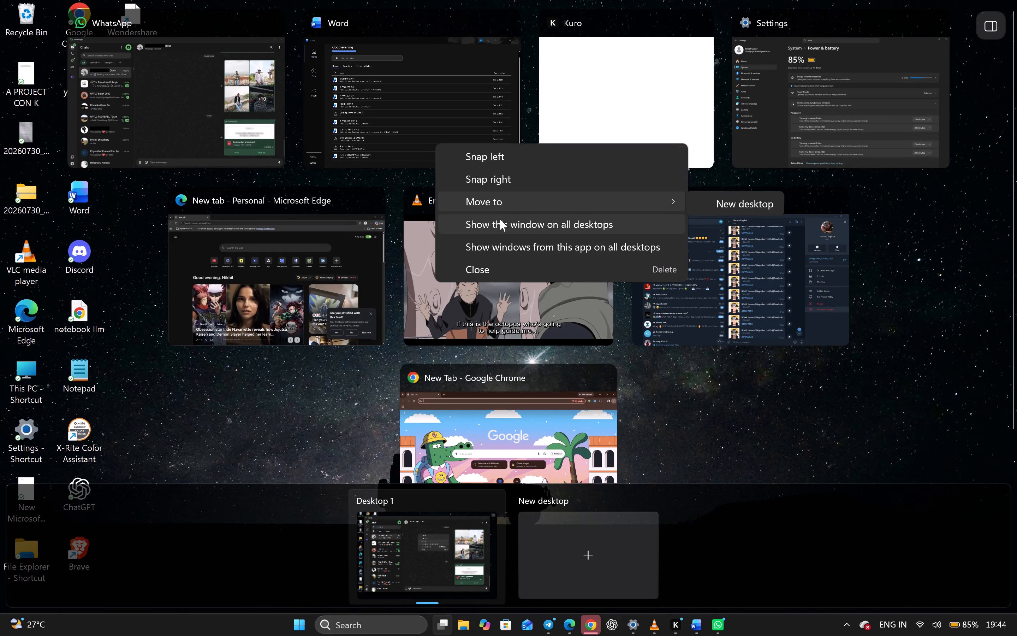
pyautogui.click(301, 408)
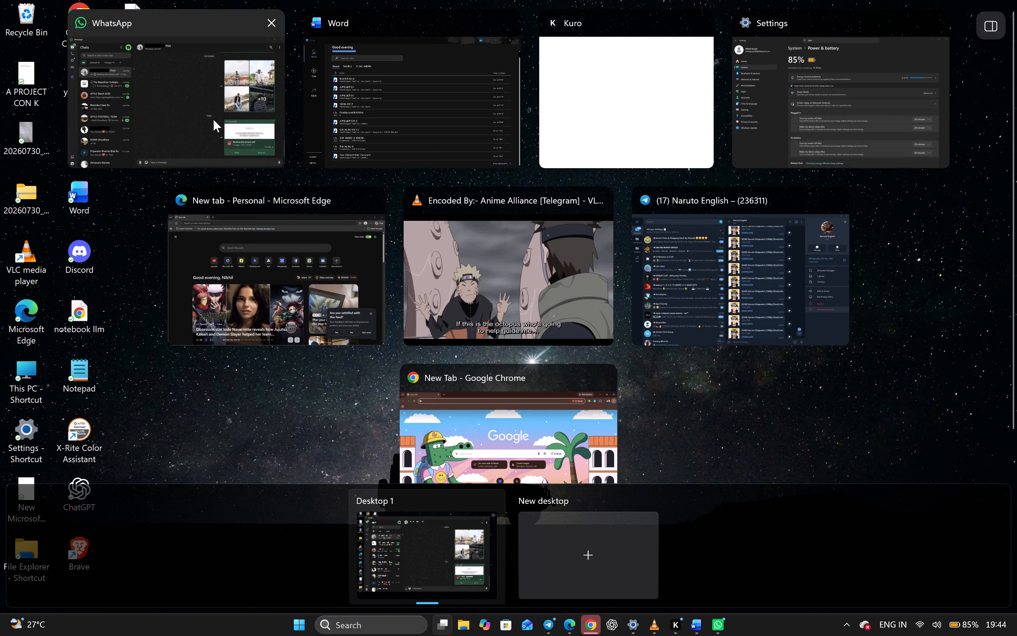
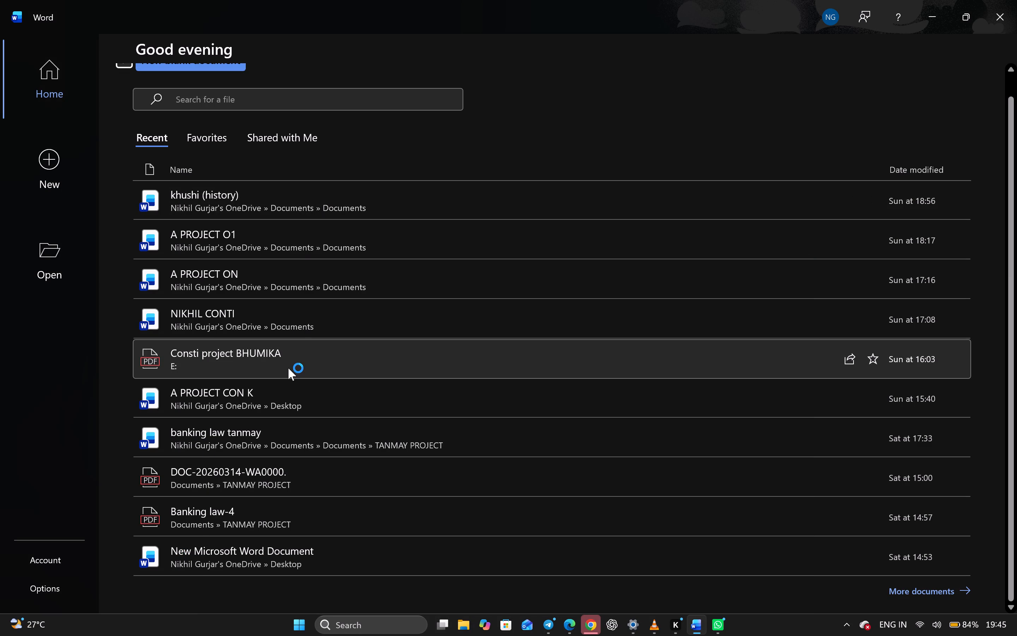
# Finish checking Word's recent documents and open the Windows Start menu.
pyautogui.scroll(-1, 288, 368)
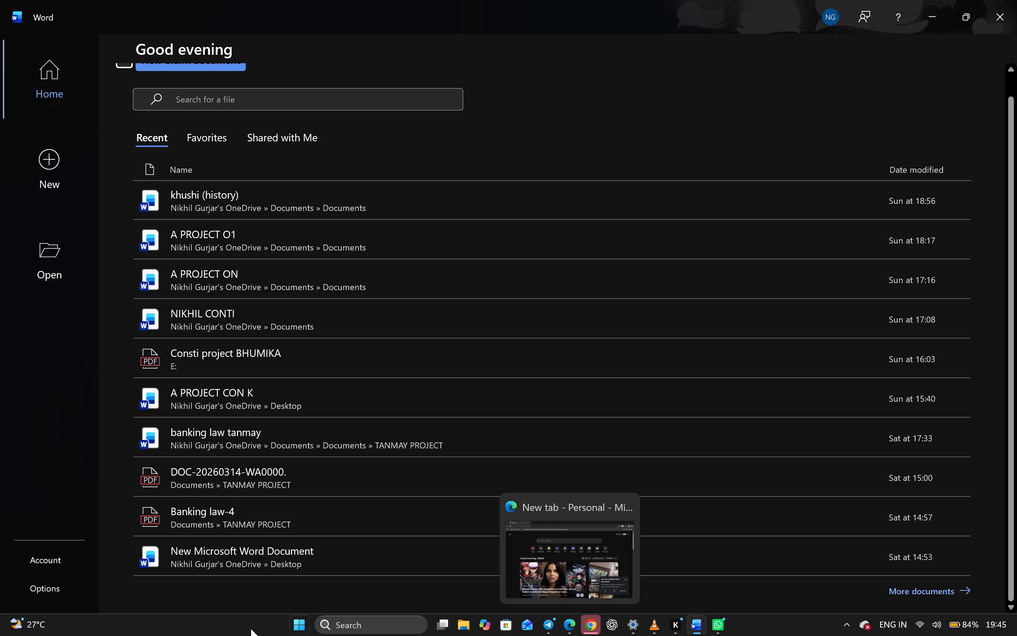
pyautogui.click(302, 627)
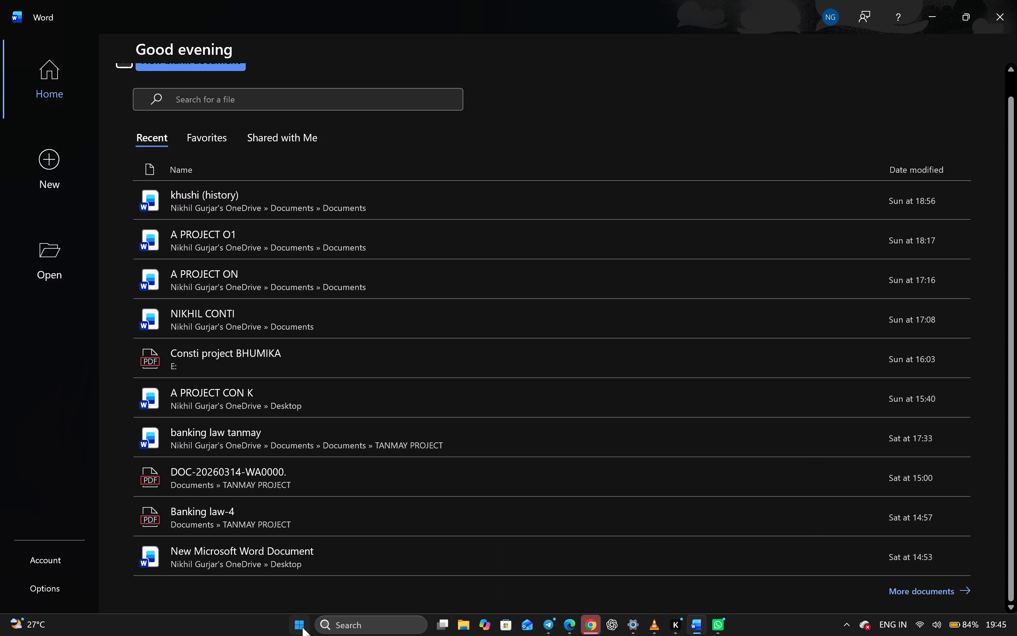
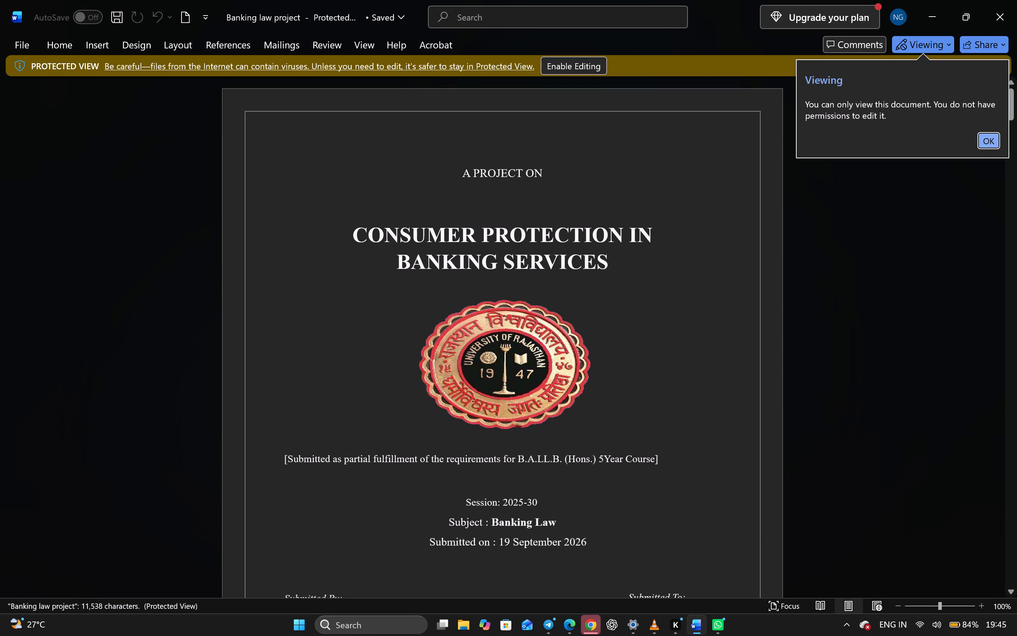
# Open the document mode choices for the protected Banking law project document to check which modes are available.
pyautogui.click(934, 37)
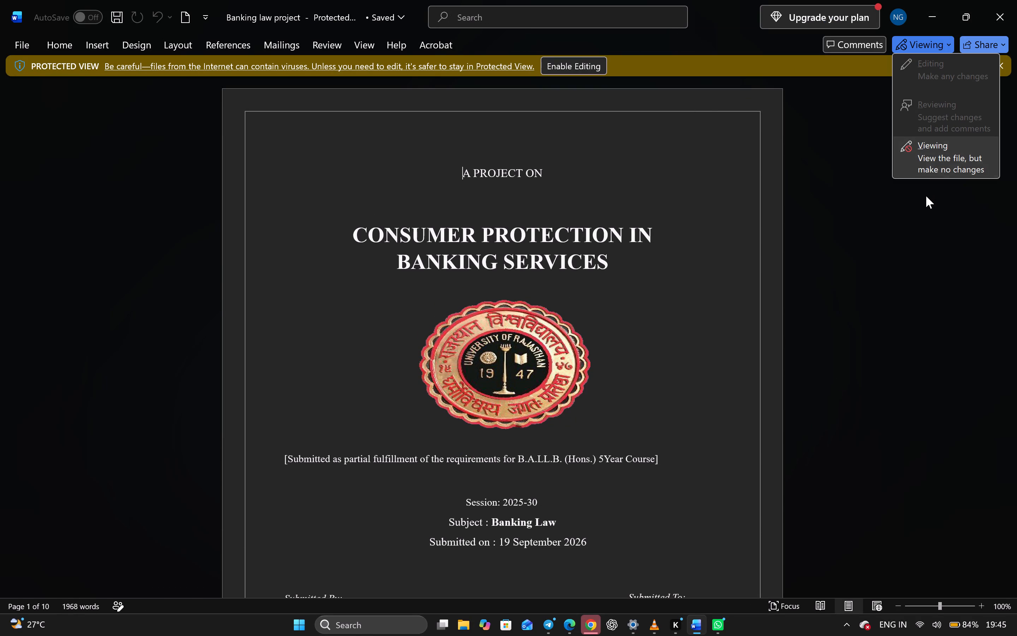
# Look through the cover, declaration and certificate pages of the Banking law project document.
pyautogui.click(926, 196)
pyautogui.scroll(-4, 390, 322)
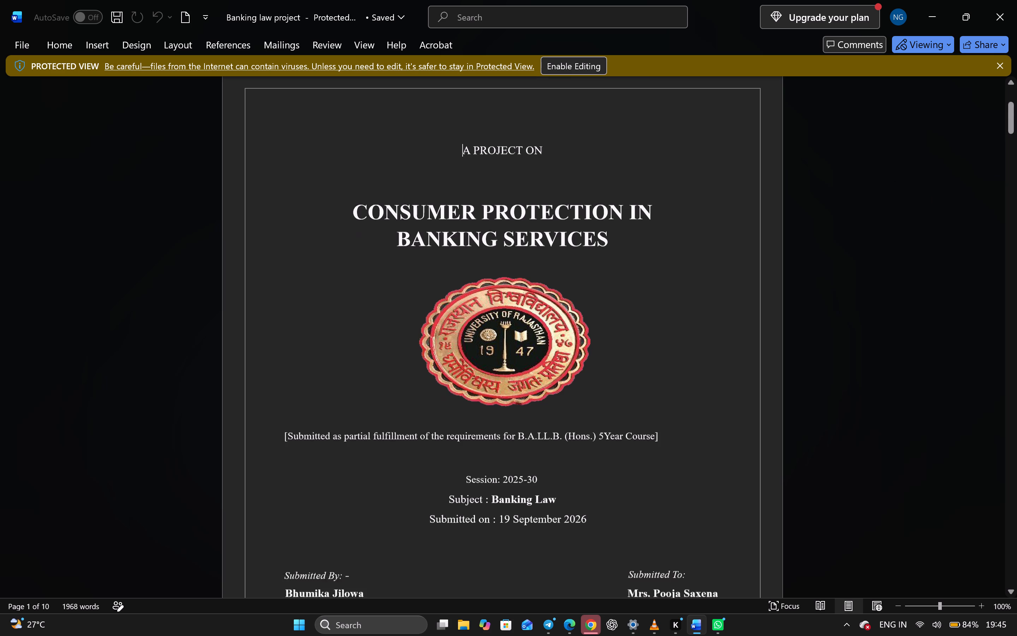
pyautogui.scroll(-4, 390, 322)
pyautogui.doubleClick(390, 322)
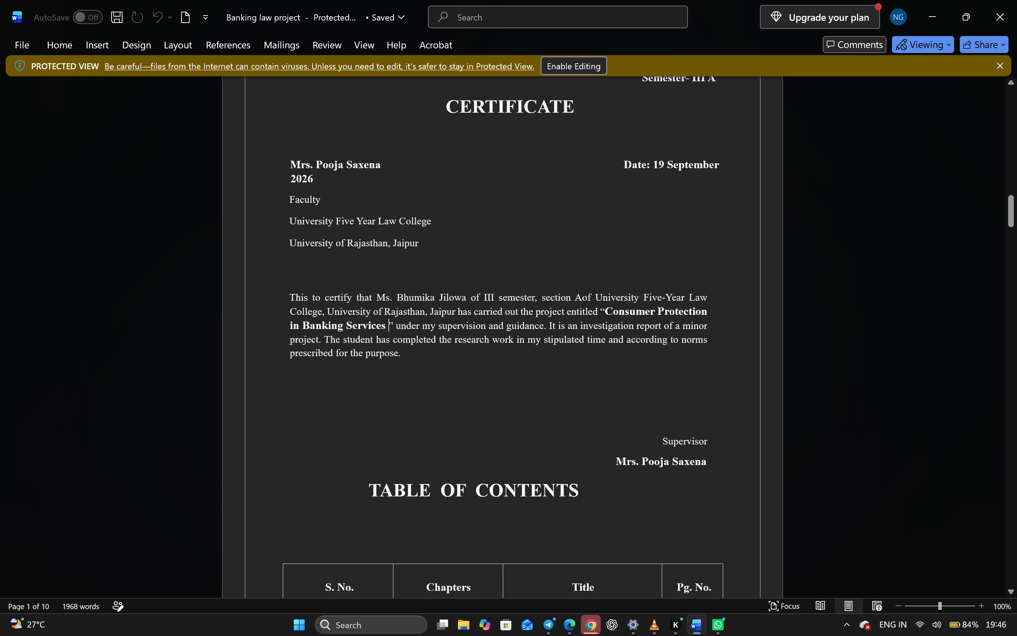
pyautogui.click(433, 324)
pyautogui.scroll(6, 392, 211)
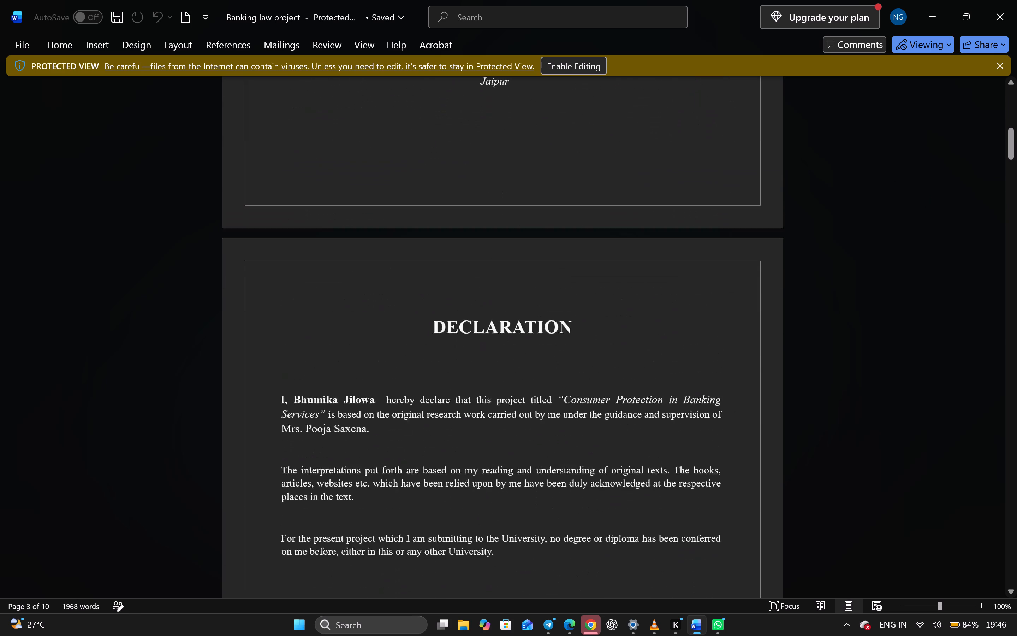
pyautogui.scroll(5, 392, 211)
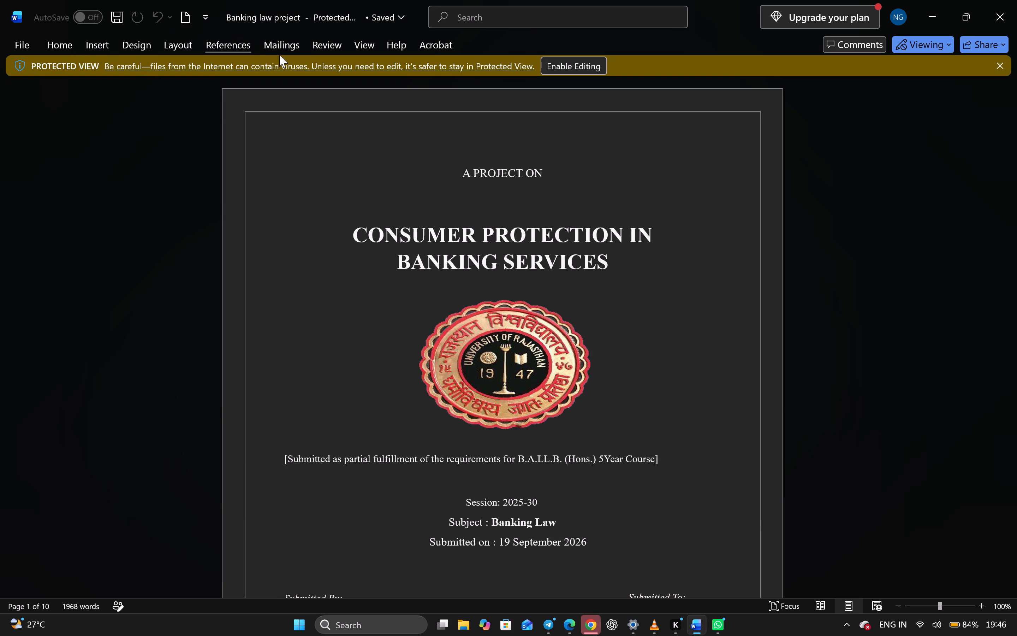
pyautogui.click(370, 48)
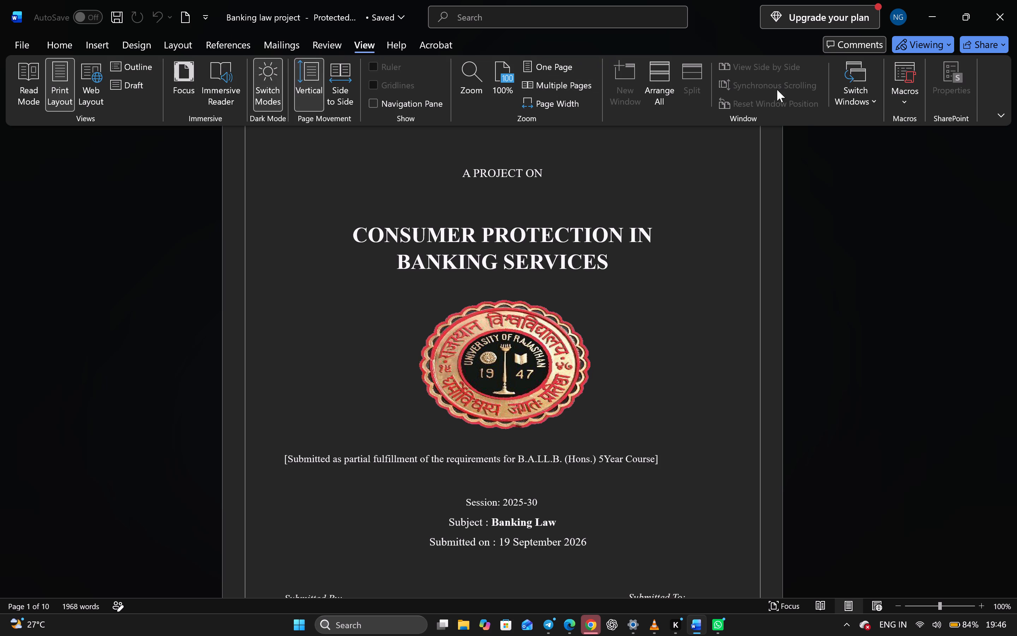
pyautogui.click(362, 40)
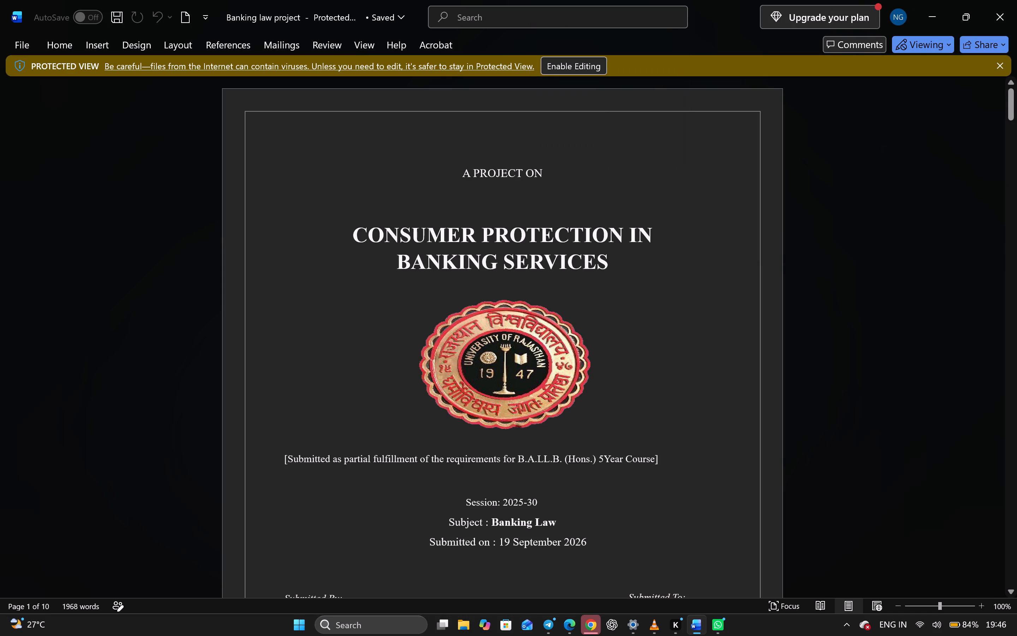
# Find and open the Windows Settings app.
pyautogui.click(299, 633)
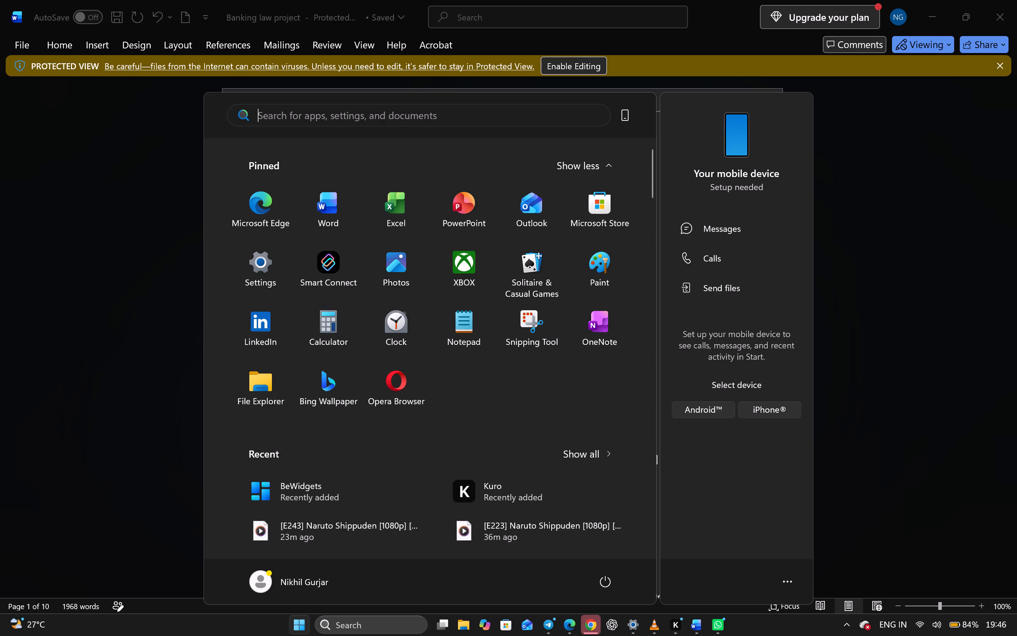
pyautogui.write('SE')
pyautogui.press('BackSpace')
pyautogui.press('BackSpace')
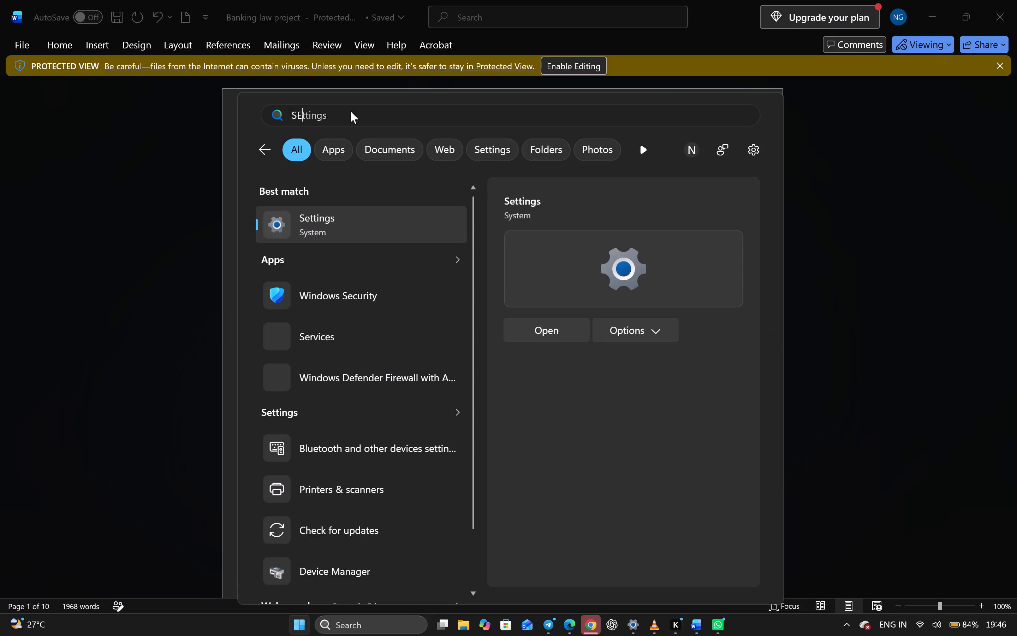
pyautogui.press('s')
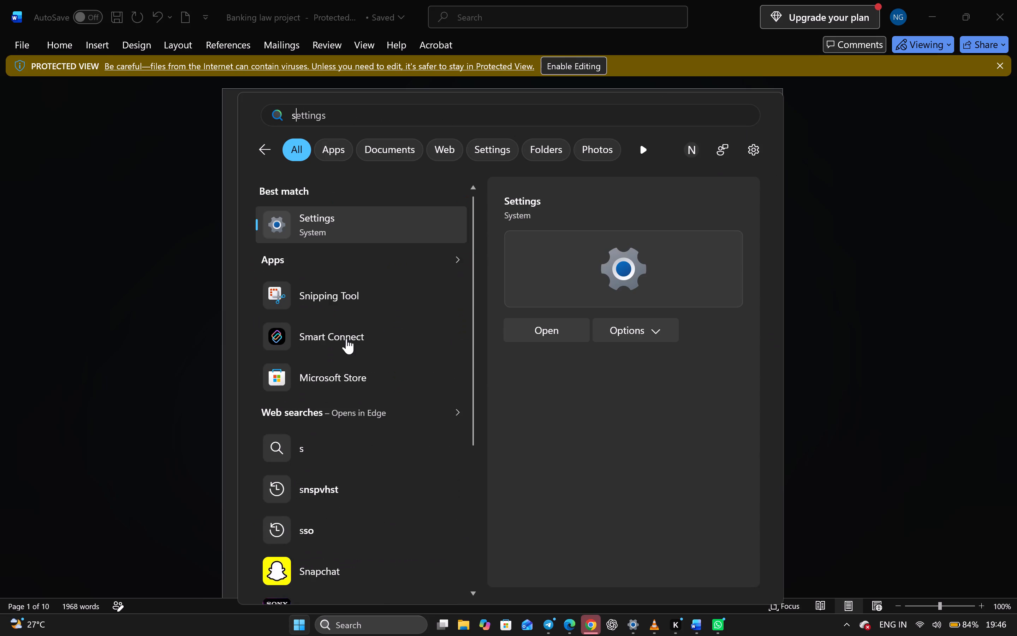
pyautogui.click(361, 237)
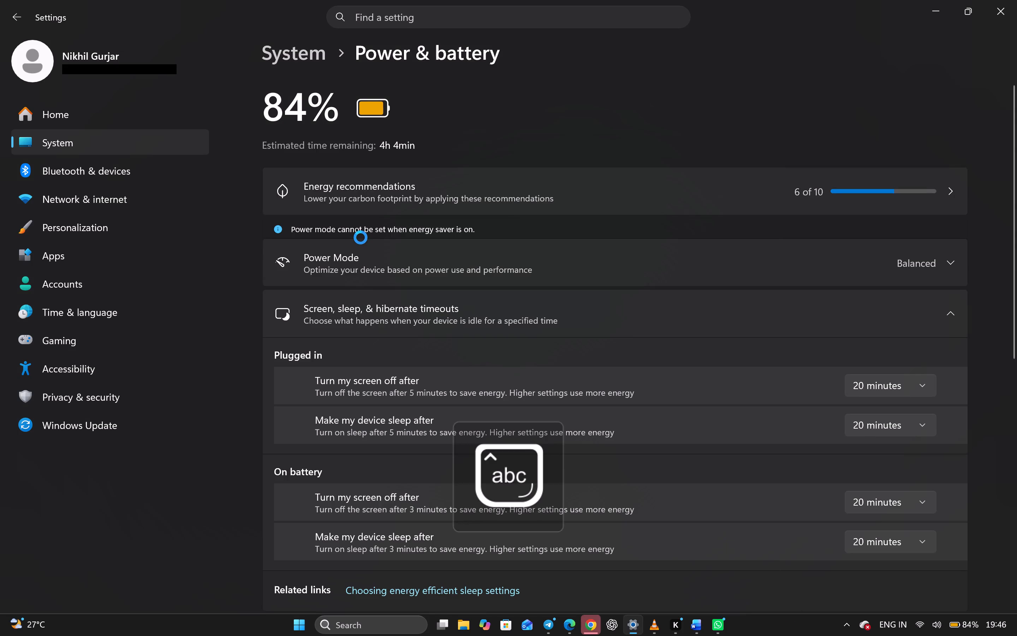
# Apply the light theme with the blue bloom wallpaper from the personalization options on the Settings home page.
pyautogui.click(421, 26)
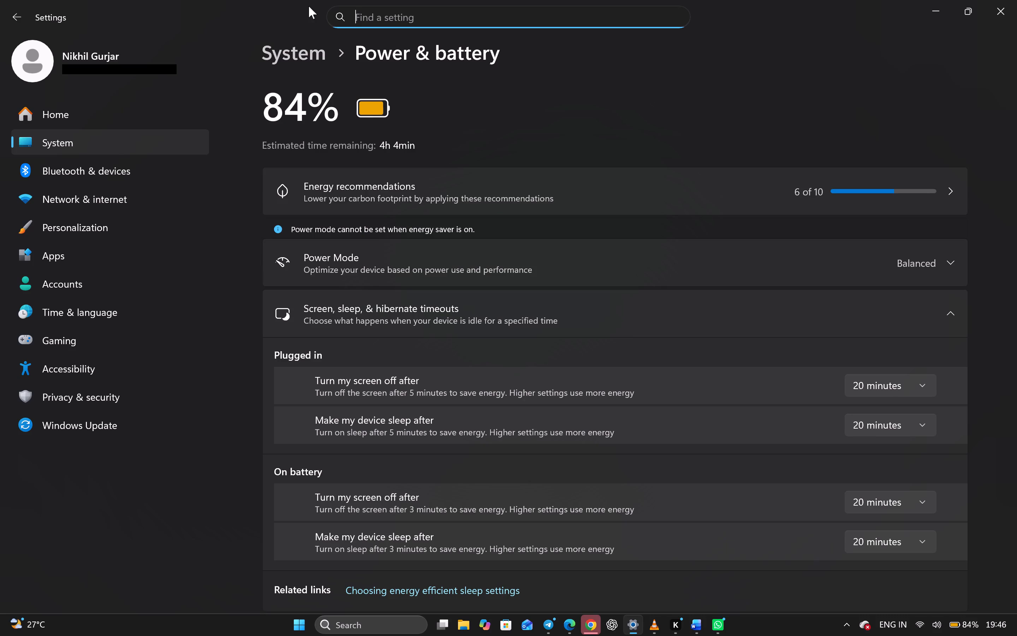
pyautogui.click(132, 125)
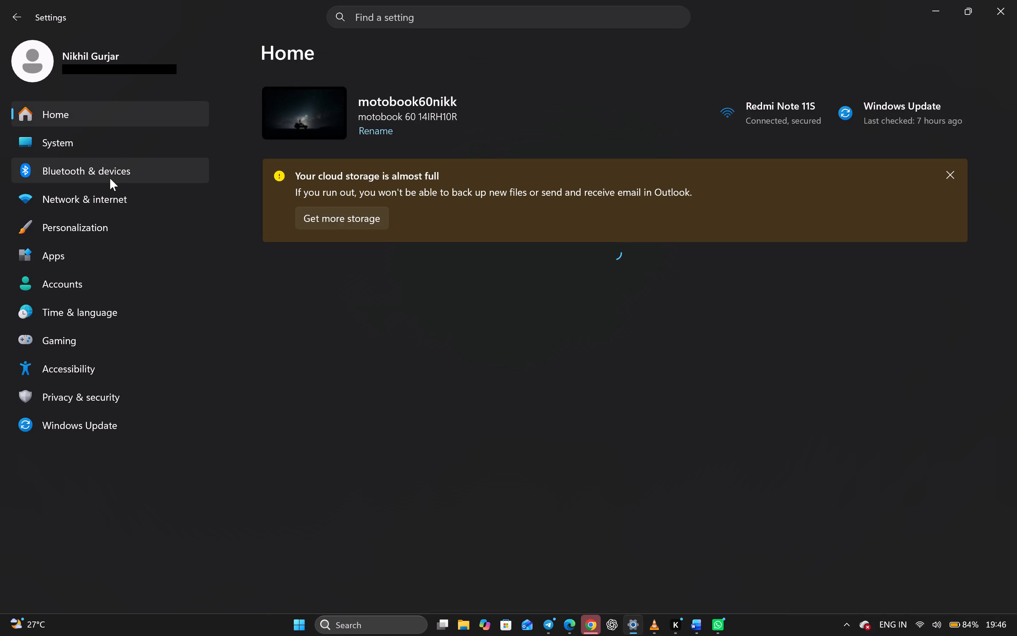
pyautogui.scroll(4, 424, 227)
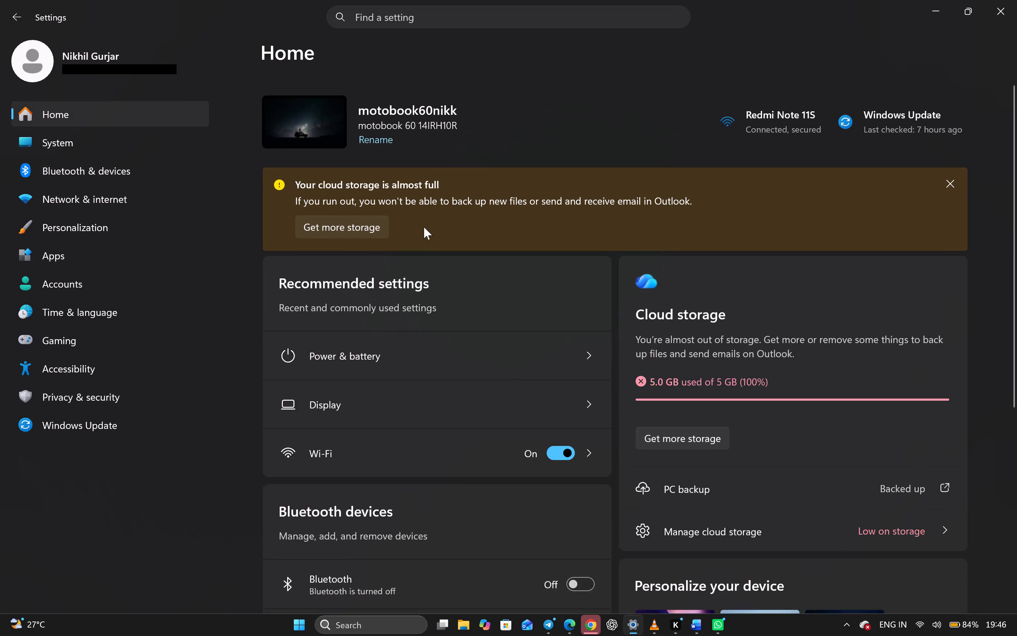
pyautogui.scroll(1, 424, 227)
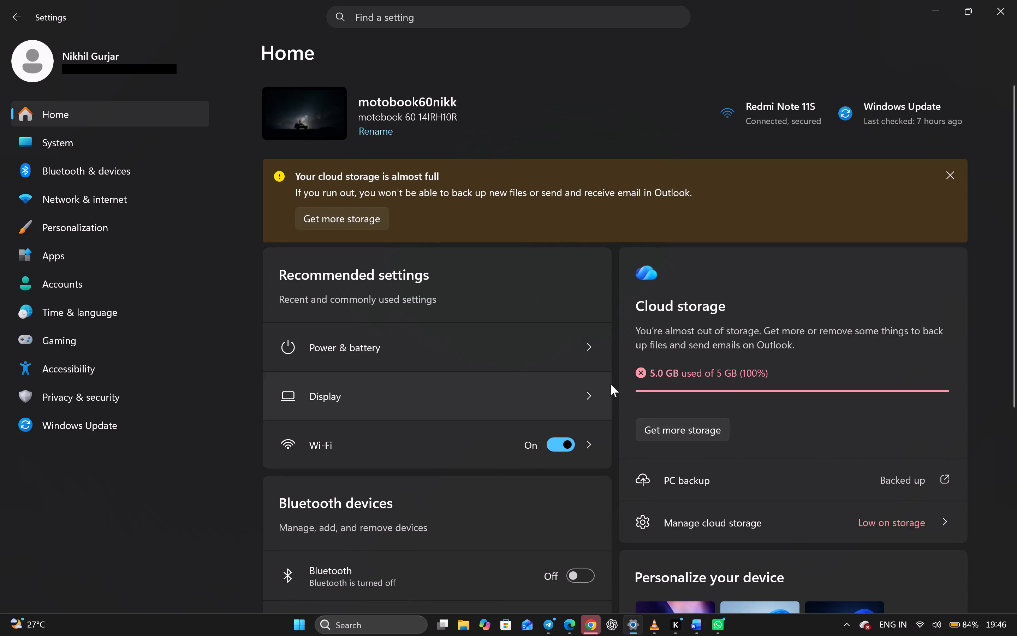
pyautogui.scroll(-3, 611, 384)
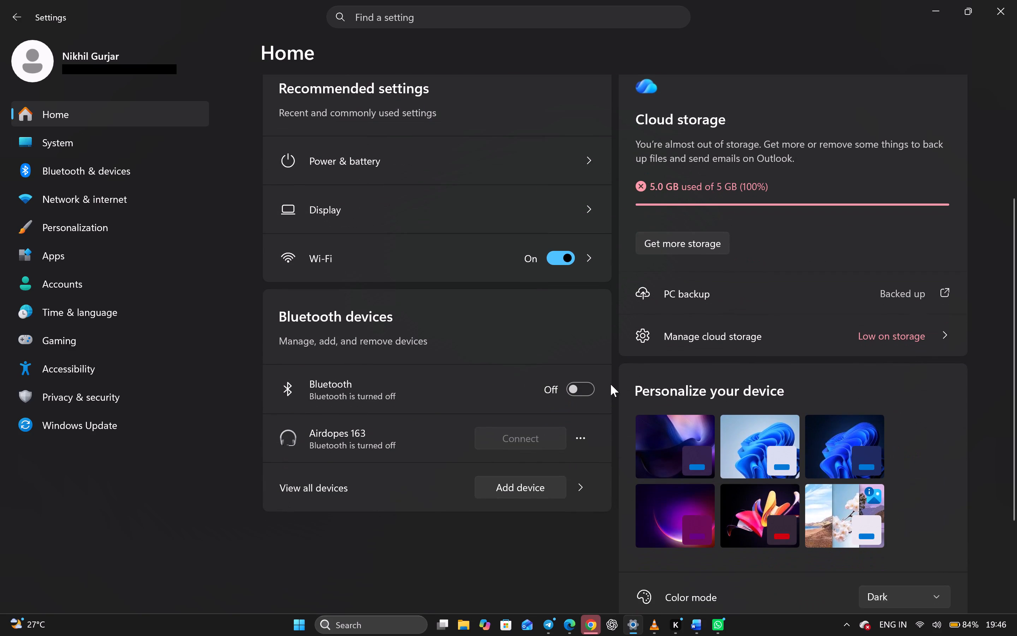
pyautogui.scroll(-1, 611, 384)
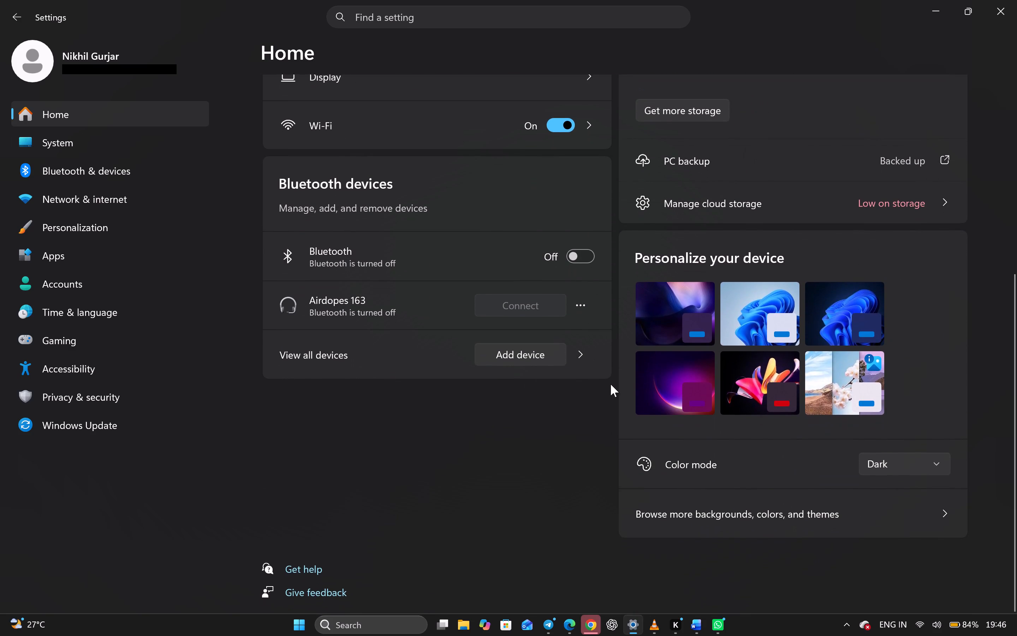
pyautogui.click(770, 316)
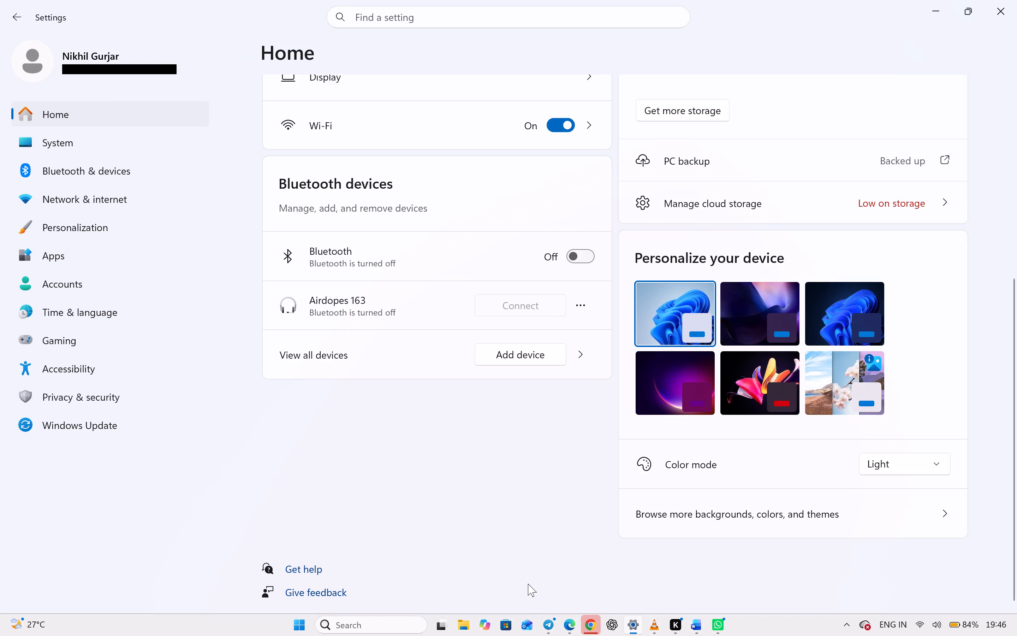
# Switch back to the Banking law project document in Word and go to the cover page's Submitted By section.
pyautogui.click(408, 189)
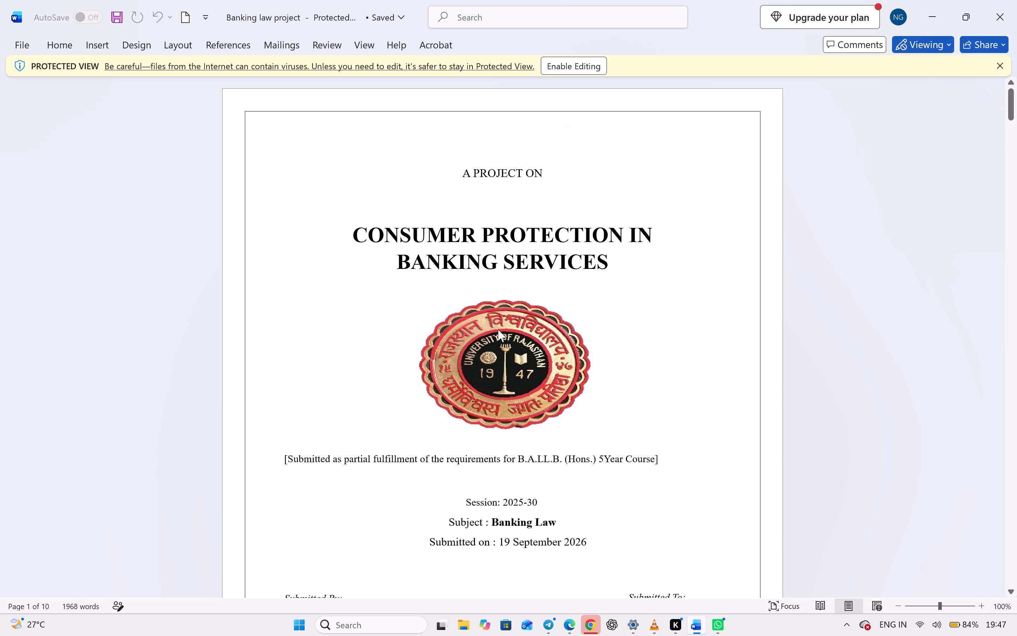
pyautogui.scroll(-2, 498, 329)
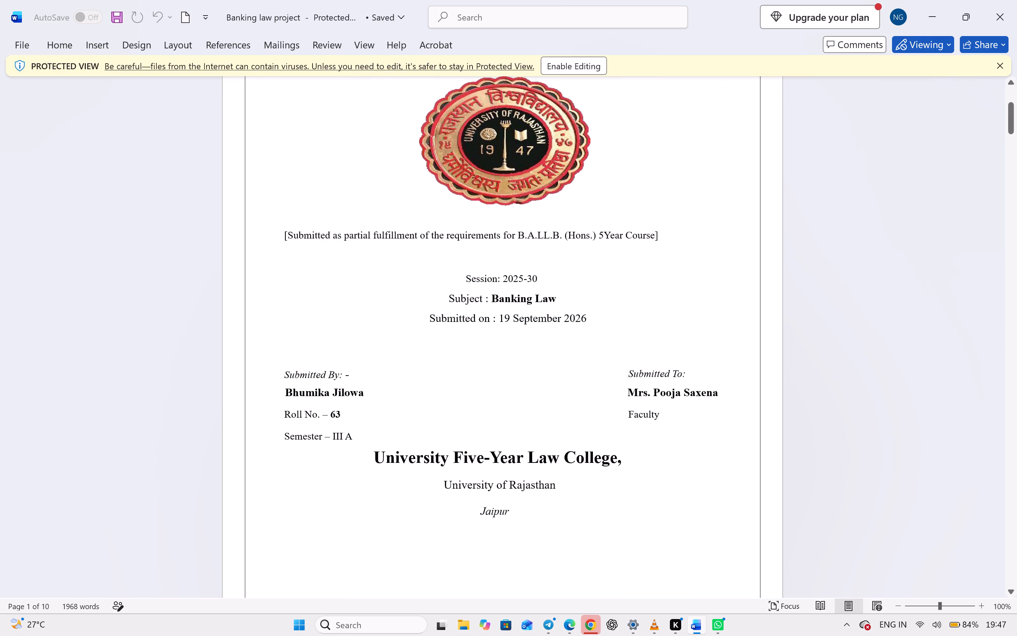
pyautogui.scroll(-1, 498, 329)
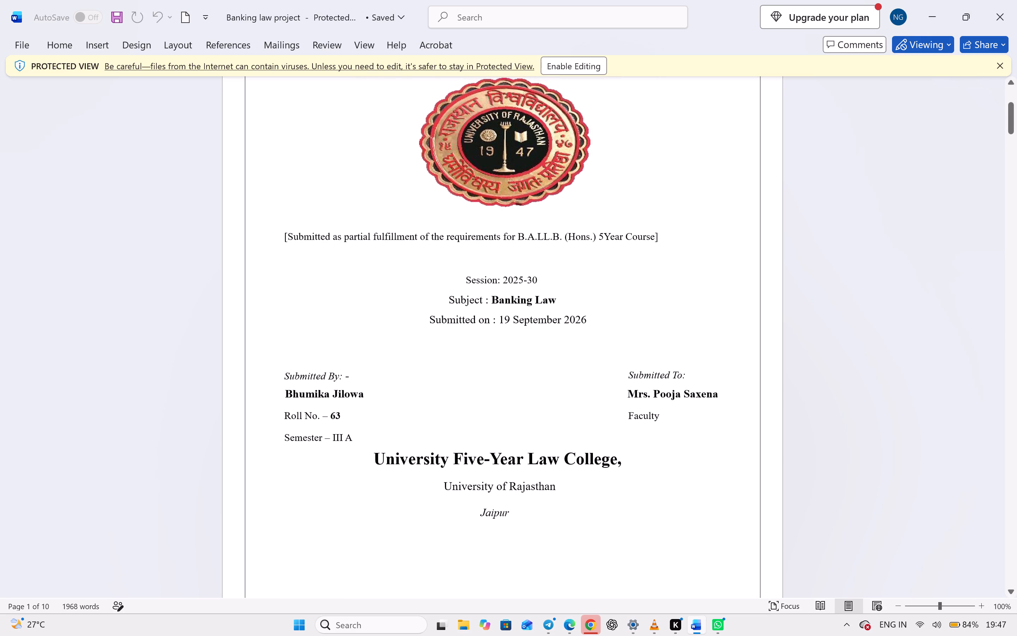
pyautogui.scroll(-2, 498, 329)
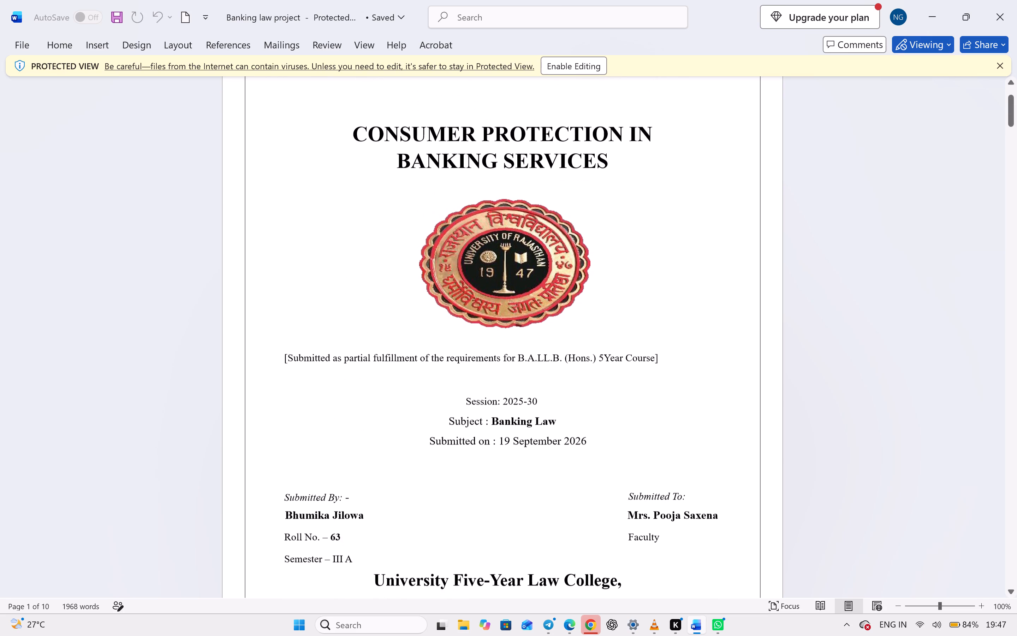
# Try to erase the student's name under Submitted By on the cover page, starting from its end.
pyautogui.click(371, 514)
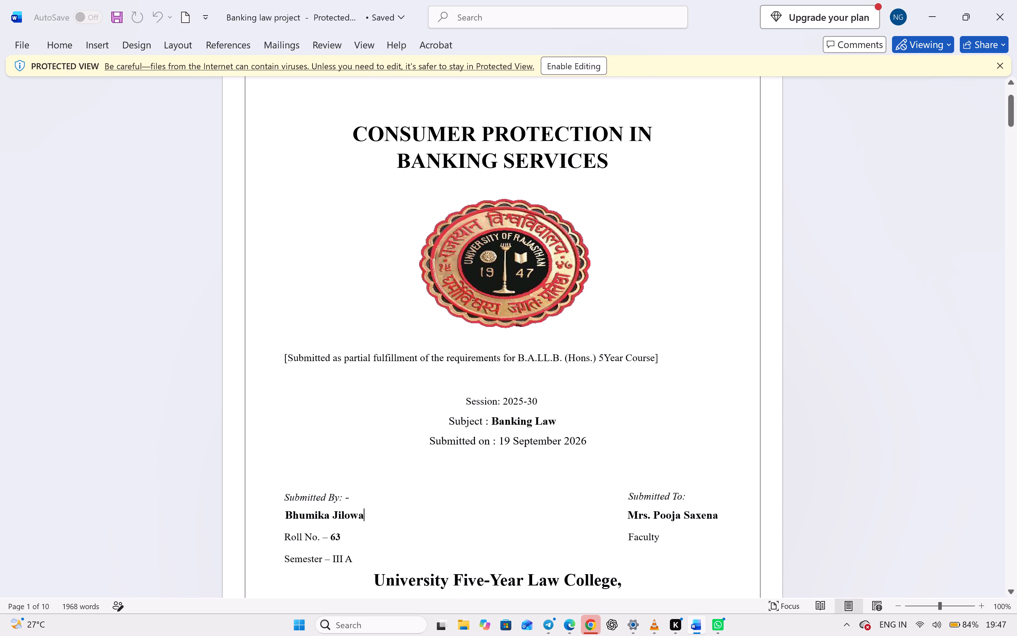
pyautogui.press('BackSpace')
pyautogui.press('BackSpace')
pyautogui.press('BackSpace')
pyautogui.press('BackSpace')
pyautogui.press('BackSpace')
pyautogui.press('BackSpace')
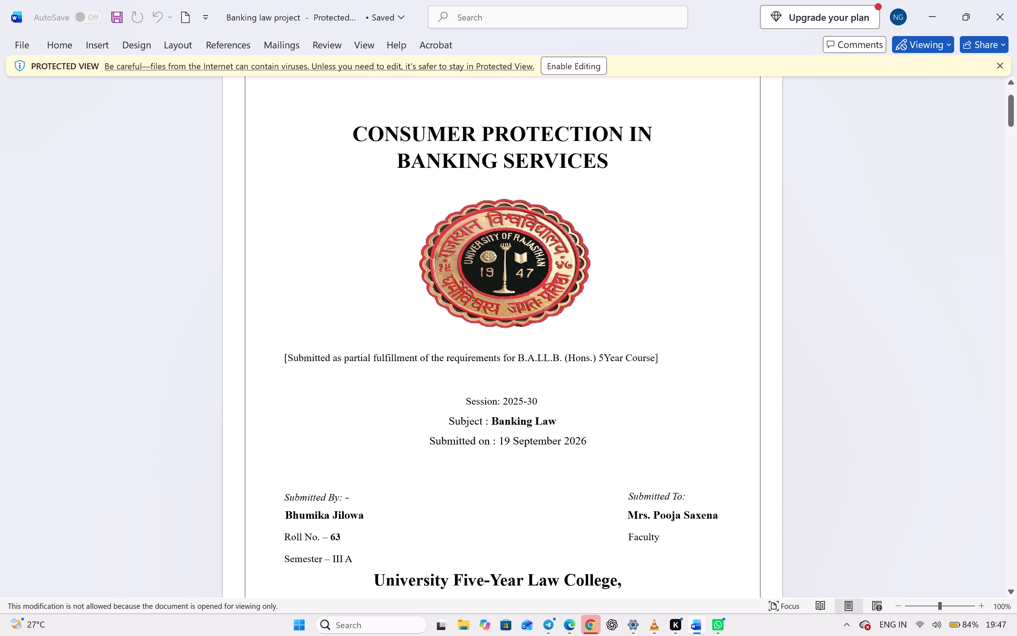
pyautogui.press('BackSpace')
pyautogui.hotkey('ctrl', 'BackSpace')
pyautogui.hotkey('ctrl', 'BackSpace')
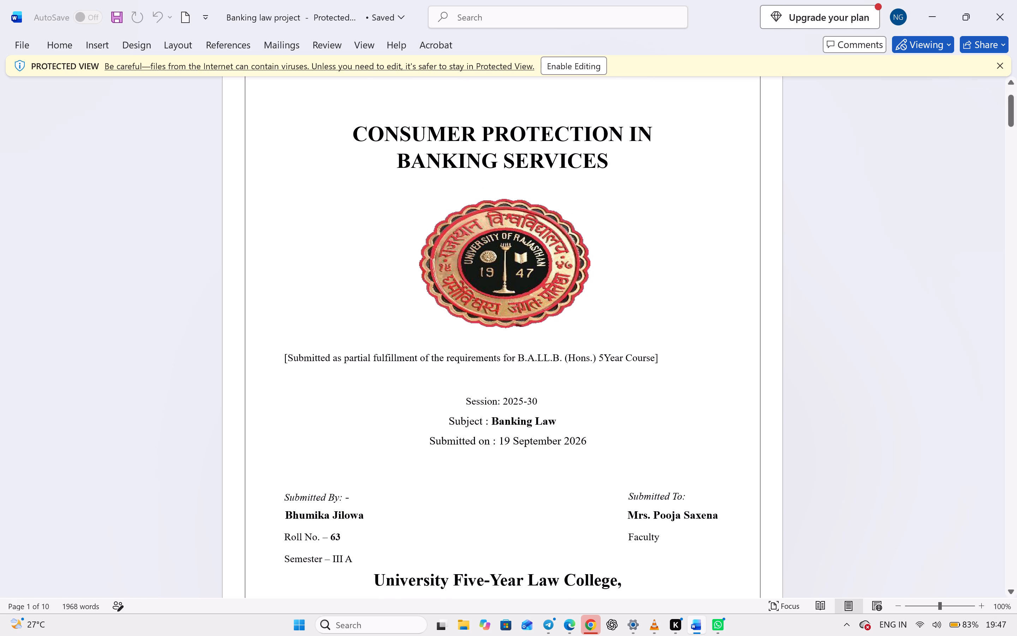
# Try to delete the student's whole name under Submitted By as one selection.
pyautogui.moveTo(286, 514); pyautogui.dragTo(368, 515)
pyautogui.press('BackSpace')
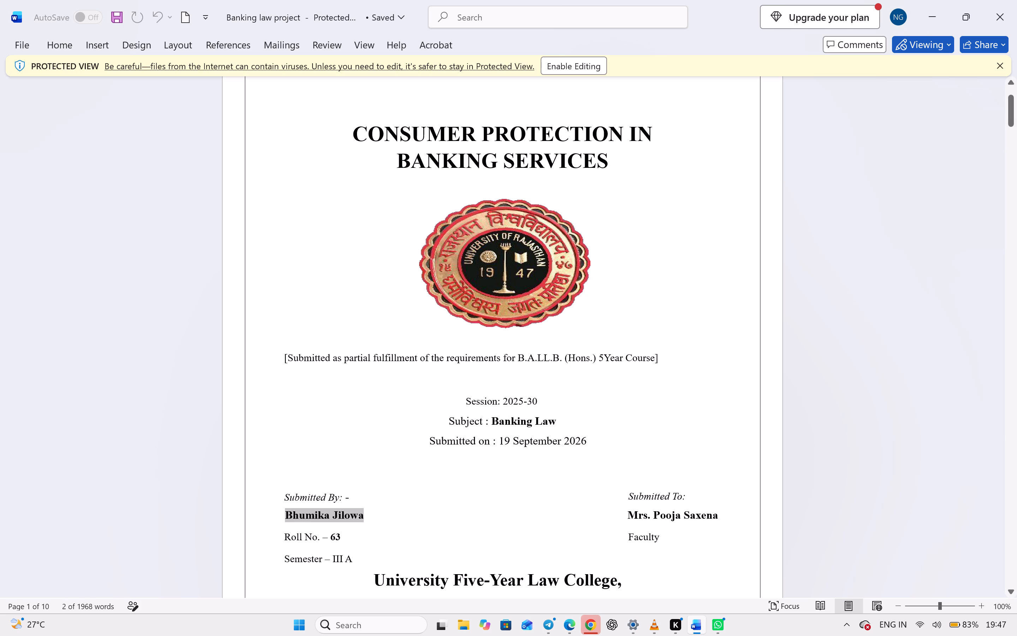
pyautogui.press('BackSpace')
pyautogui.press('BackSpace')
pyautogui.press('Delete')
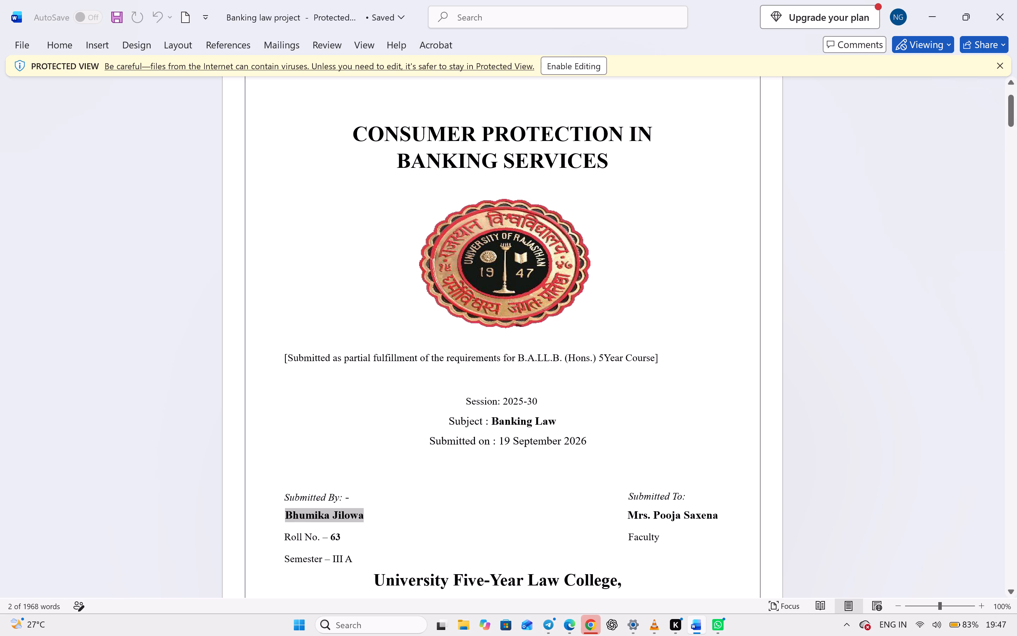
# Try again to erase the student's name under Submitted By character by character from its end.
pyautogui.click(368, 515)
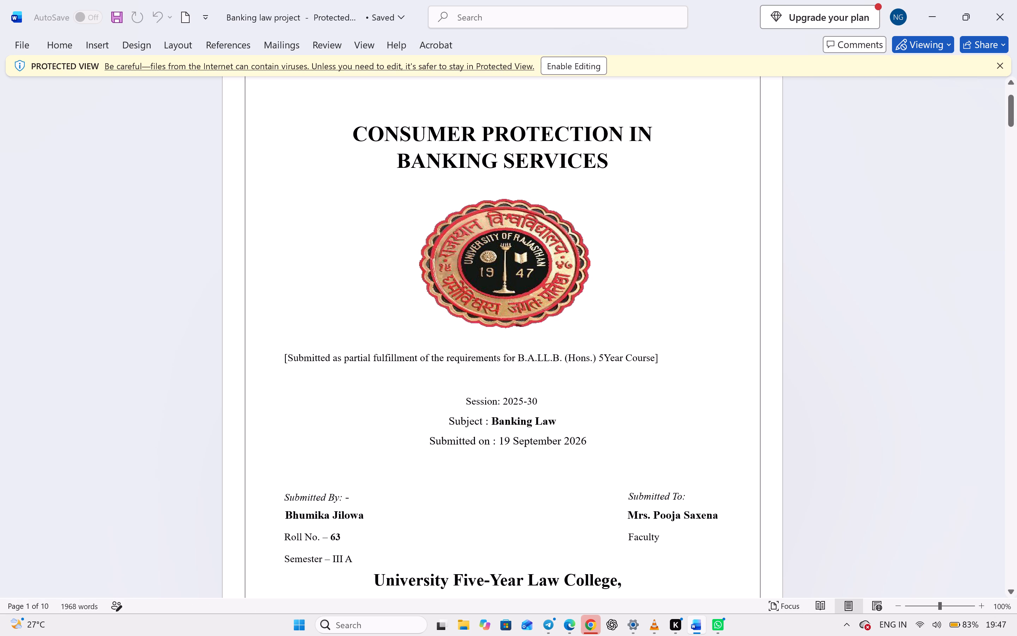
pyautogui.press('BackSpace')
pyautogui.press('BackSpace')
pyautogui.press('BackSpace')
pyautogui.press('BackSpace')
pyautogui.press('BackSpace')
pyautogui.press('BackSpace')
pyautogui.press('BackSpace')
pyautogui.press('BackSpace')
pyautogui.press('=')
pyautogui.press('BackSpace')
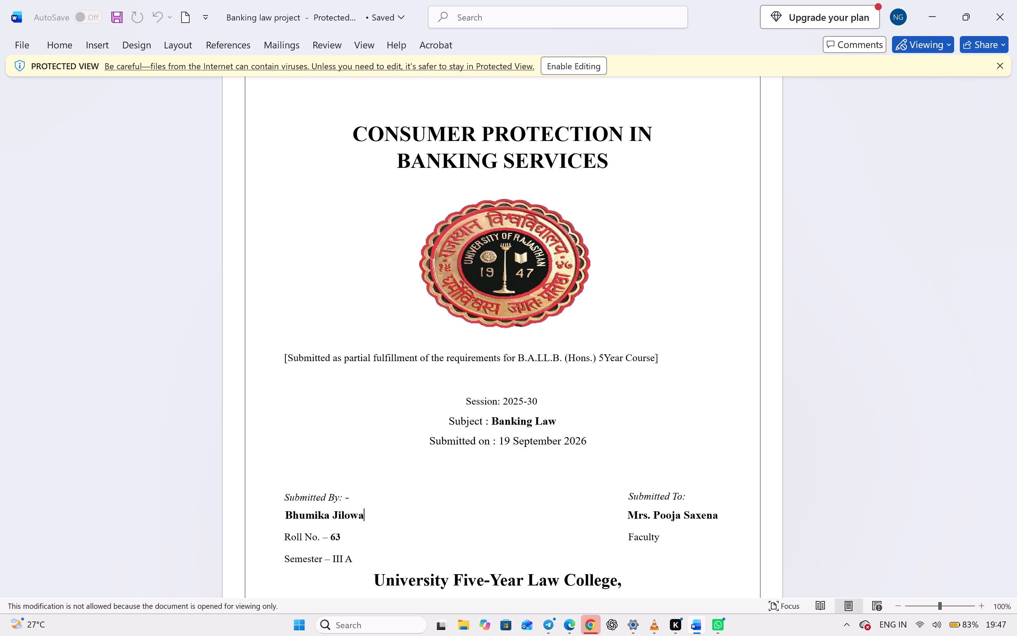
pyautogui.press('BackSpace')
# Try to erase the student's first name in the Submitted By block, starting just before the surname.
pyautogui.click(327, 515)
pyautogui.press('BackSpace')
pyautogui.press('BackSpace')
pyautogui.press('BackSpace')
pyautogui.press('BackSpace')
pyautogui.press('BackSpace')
# Look over the cover page and the pages up to the certificate for the student's details.
pyautogui.scroll(1, 449, 564)
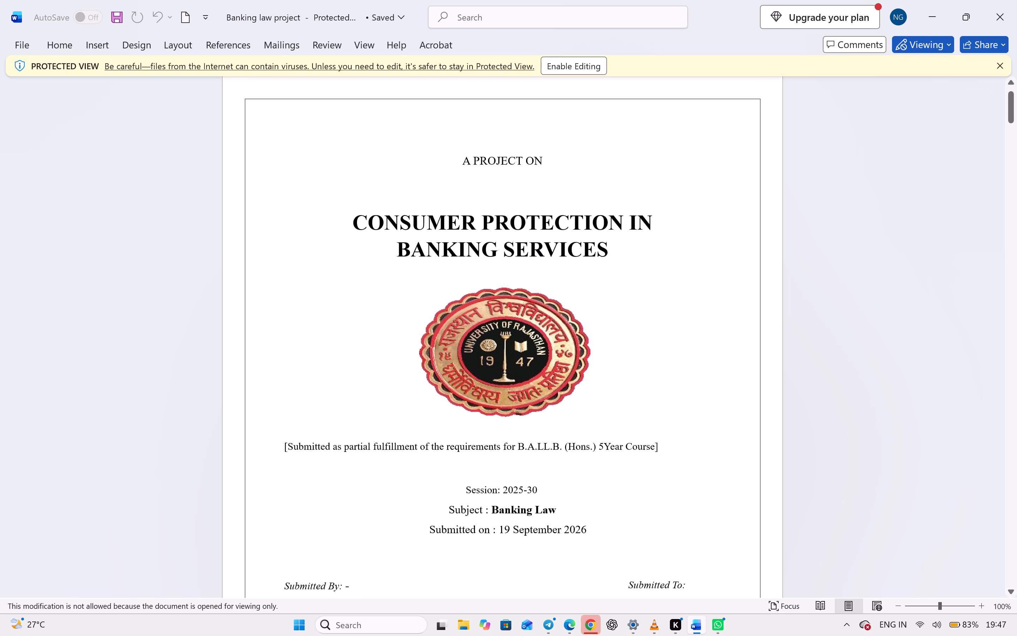
pyautogui.scroll(2, 449, 564)
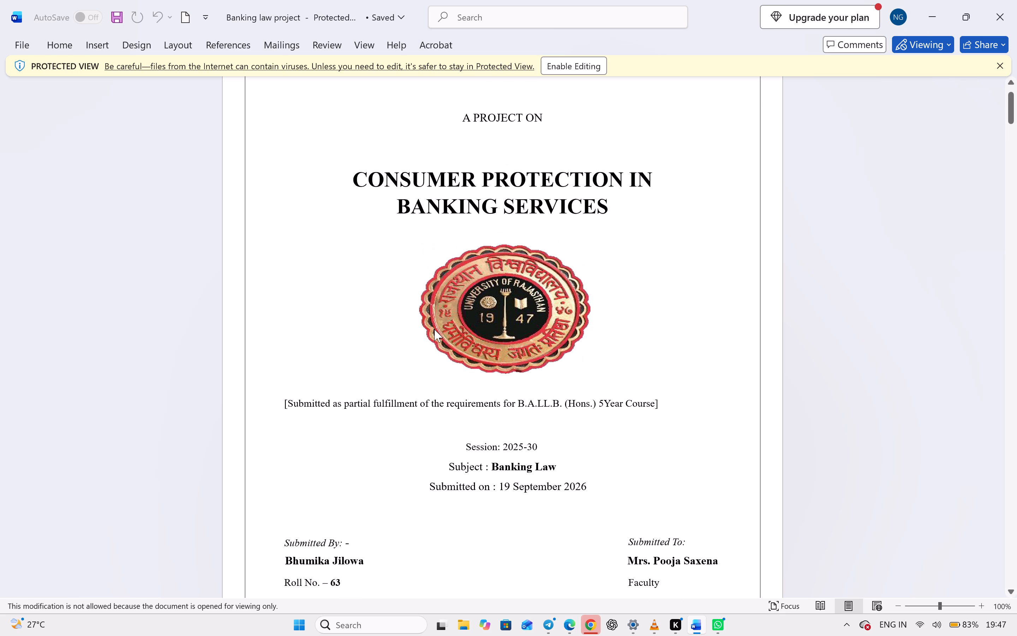
pyautogui.scroll(-2, 635, 205)
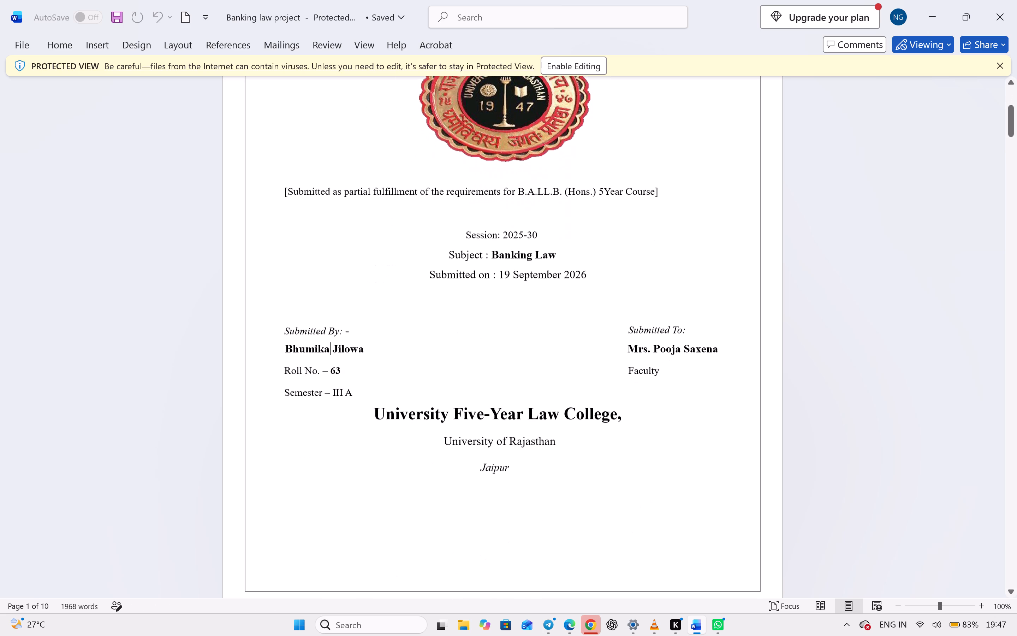
pyautogui.scroll(-5, 635, 205)
pyautogui.scroll(1, 635, 205)
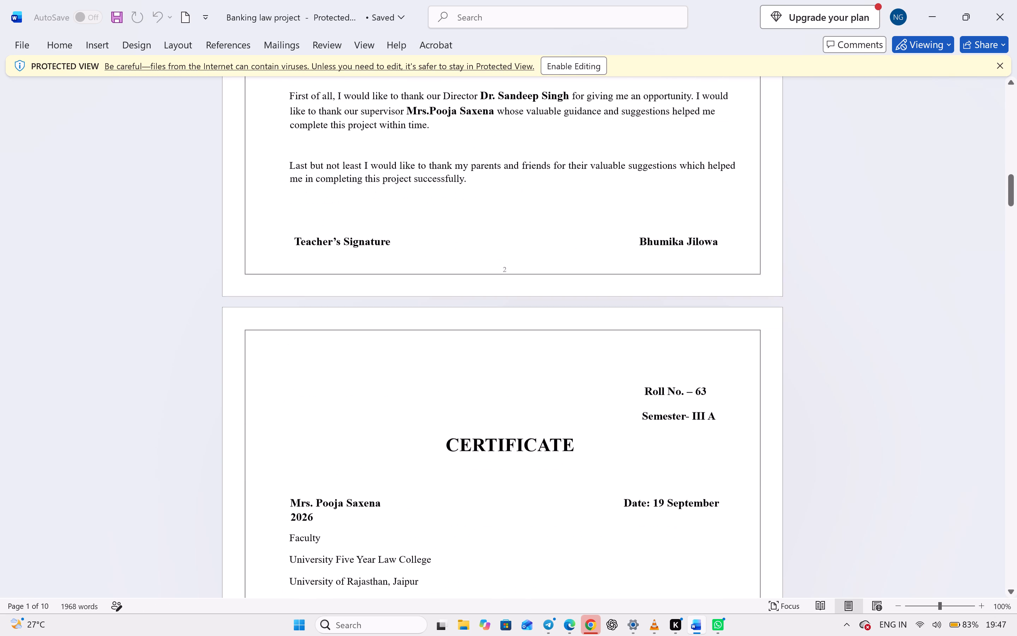
pyautogui.scroll(11, 635, 205)
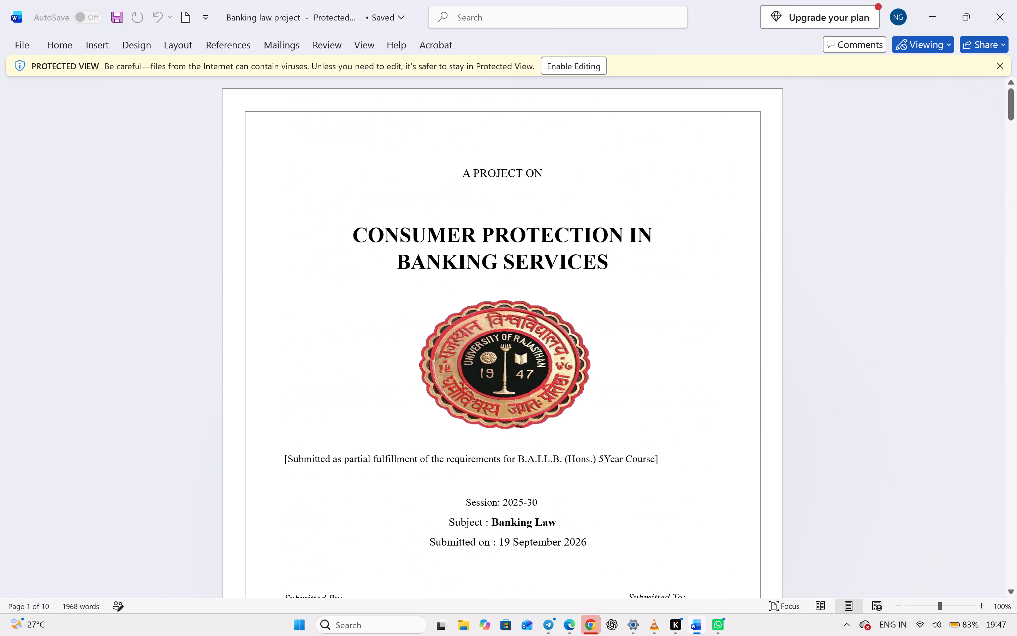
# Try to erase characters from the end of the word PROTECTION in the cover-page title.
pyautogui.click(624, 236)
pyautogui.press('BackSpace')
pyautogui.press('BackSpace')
# Enable editing of the protected Banking law project document.
pyautogui.click(572, 73)
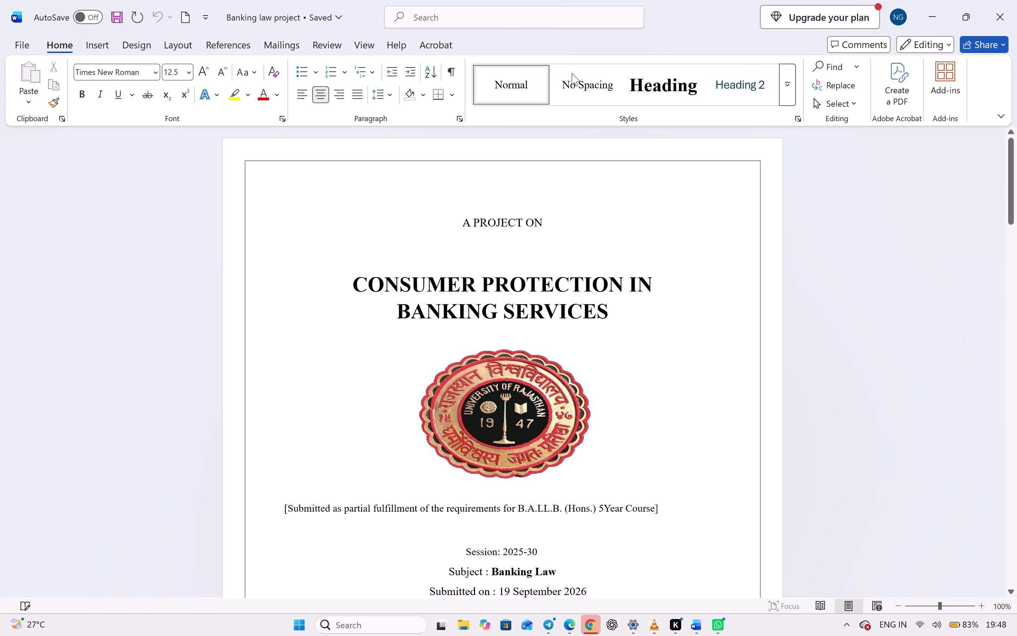
# Replace the name in the cover page's Submitted By block with the new student's full name, capitalising only the initials.
pyautogui.scroll(-2, 469, 442)
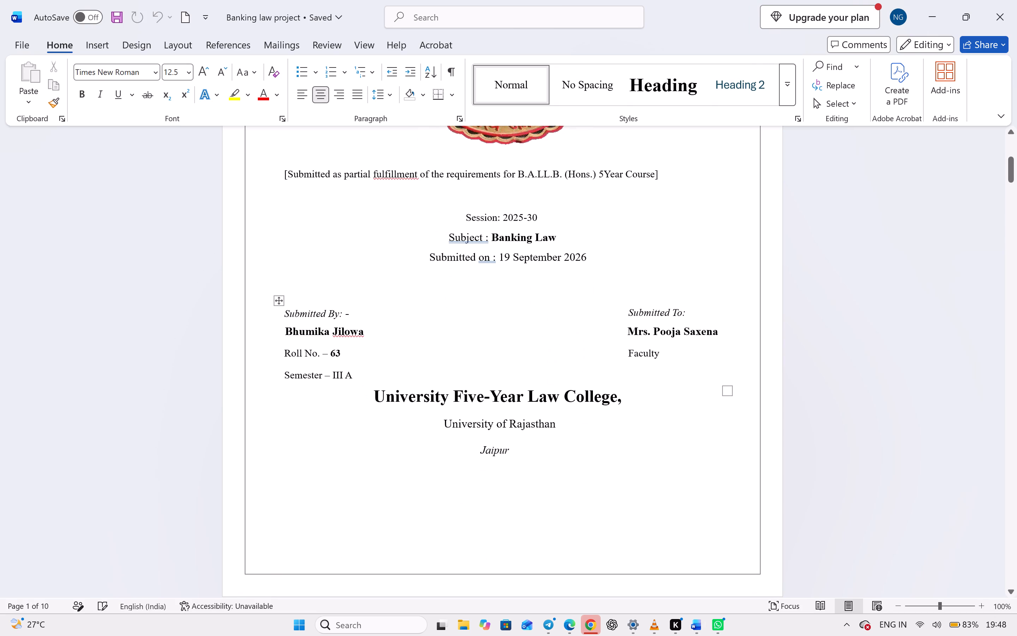
pyautogui.moveTo(286, 331); pyautogui.dragTo(376, 333)
pyautogui.press('BackSpace')
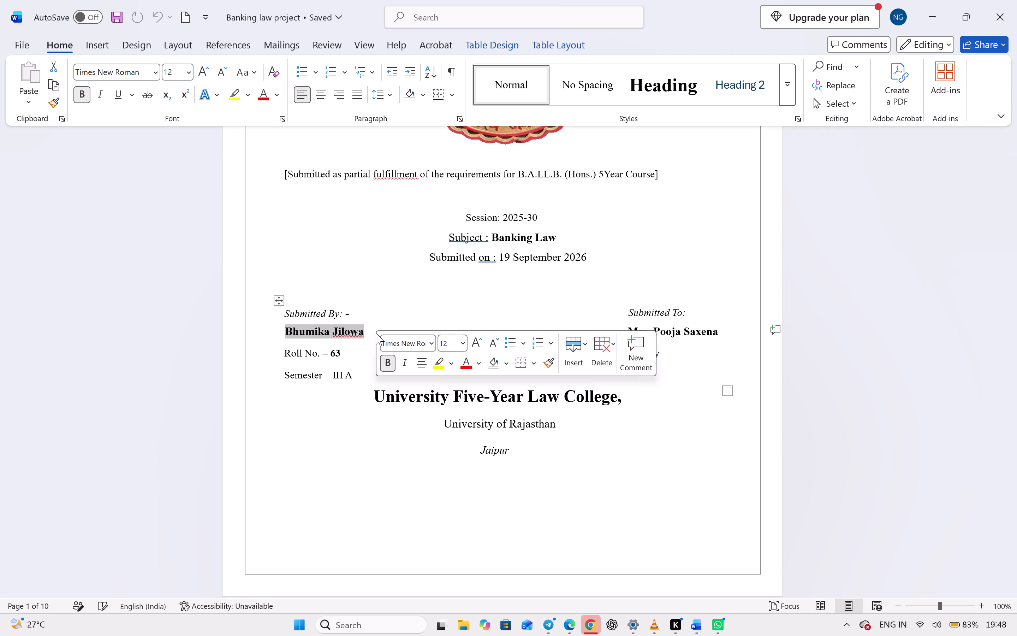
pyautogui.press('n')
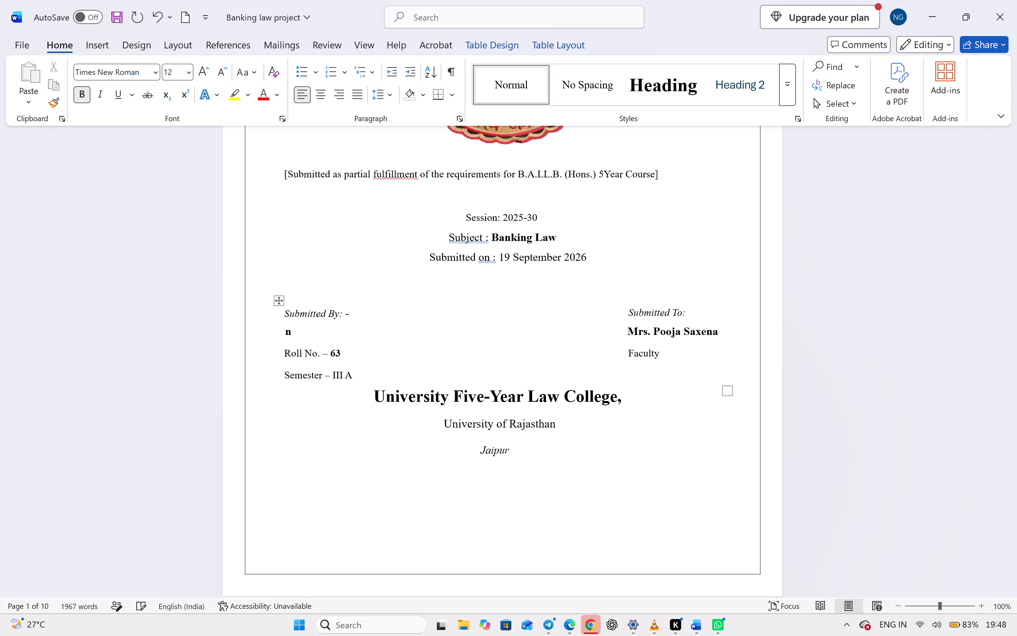
pyautogui.press('BackSpace')
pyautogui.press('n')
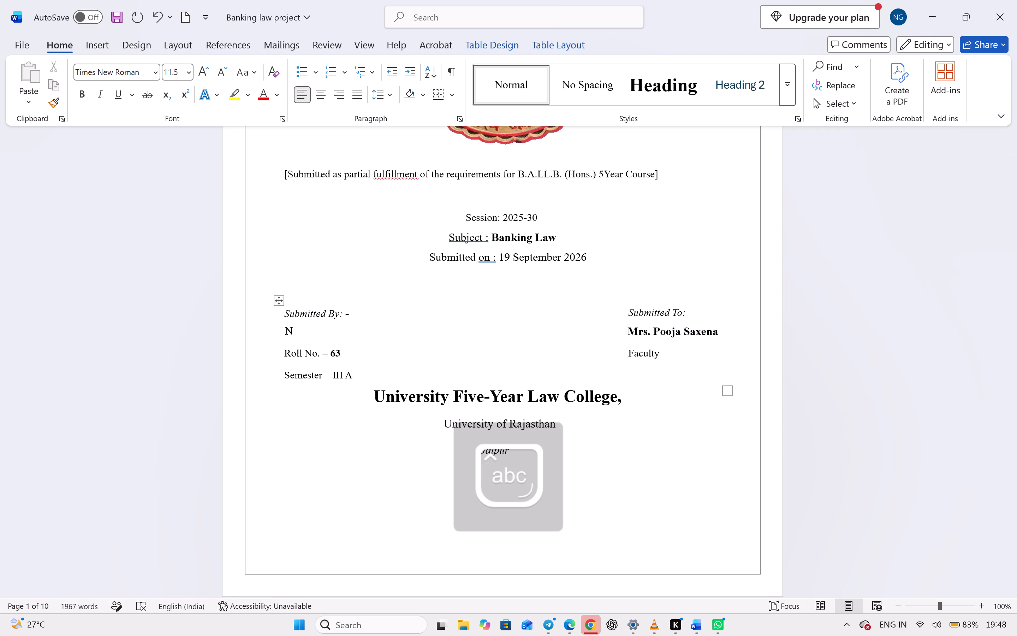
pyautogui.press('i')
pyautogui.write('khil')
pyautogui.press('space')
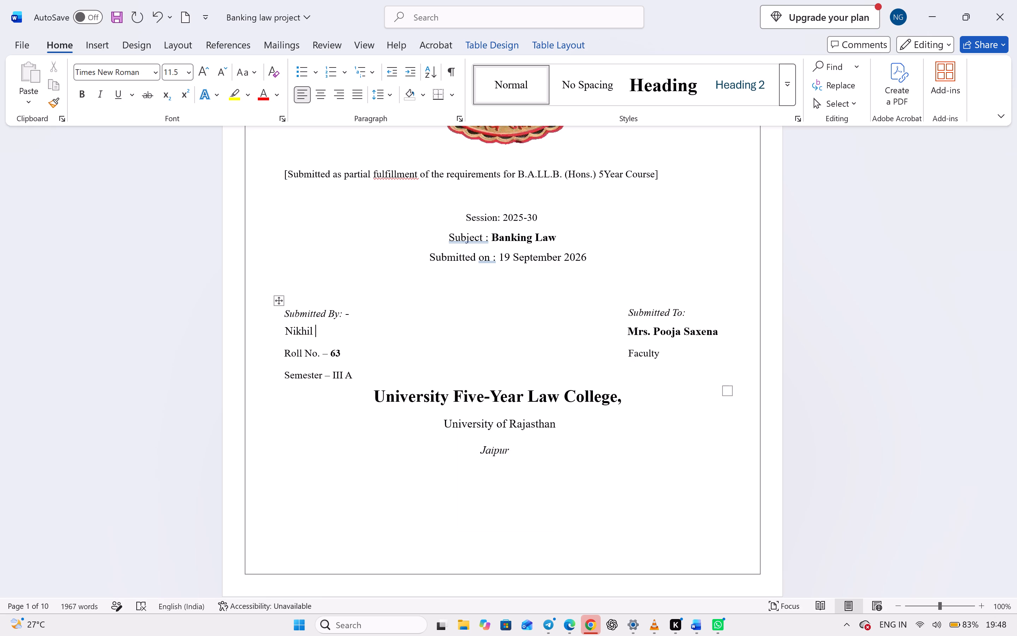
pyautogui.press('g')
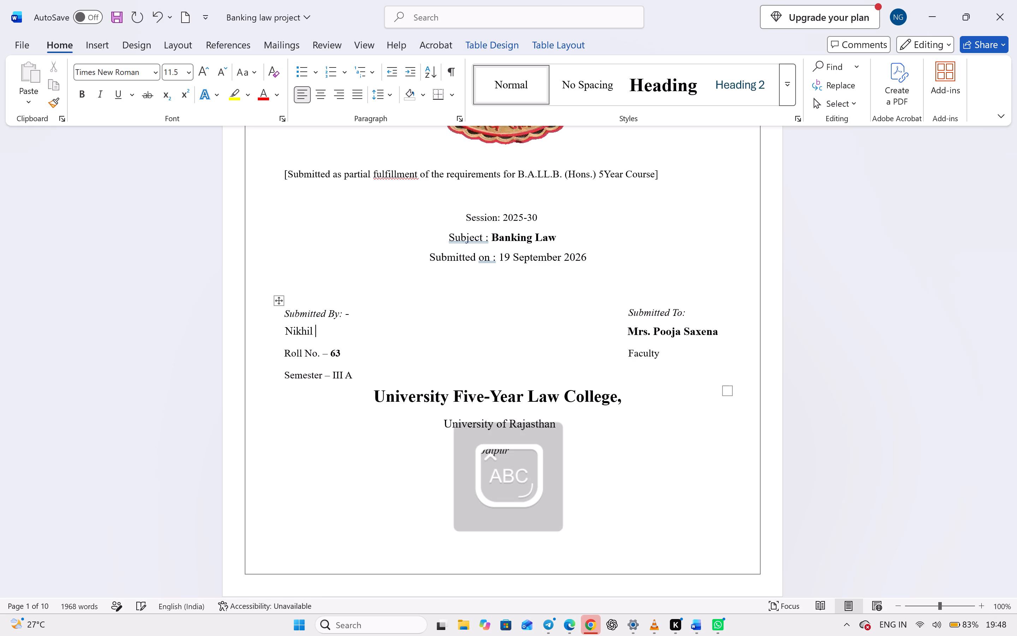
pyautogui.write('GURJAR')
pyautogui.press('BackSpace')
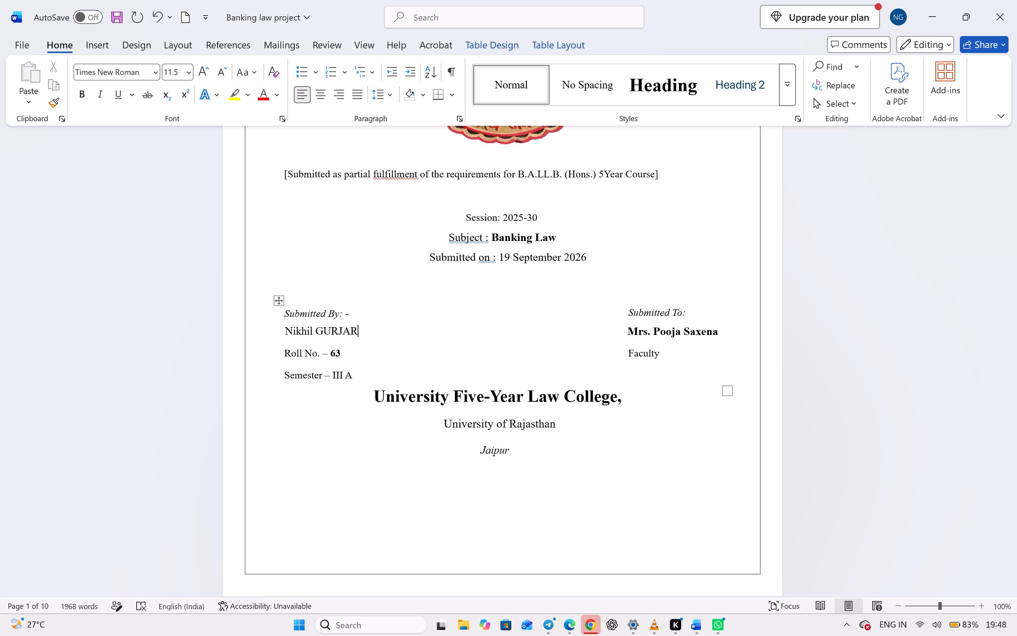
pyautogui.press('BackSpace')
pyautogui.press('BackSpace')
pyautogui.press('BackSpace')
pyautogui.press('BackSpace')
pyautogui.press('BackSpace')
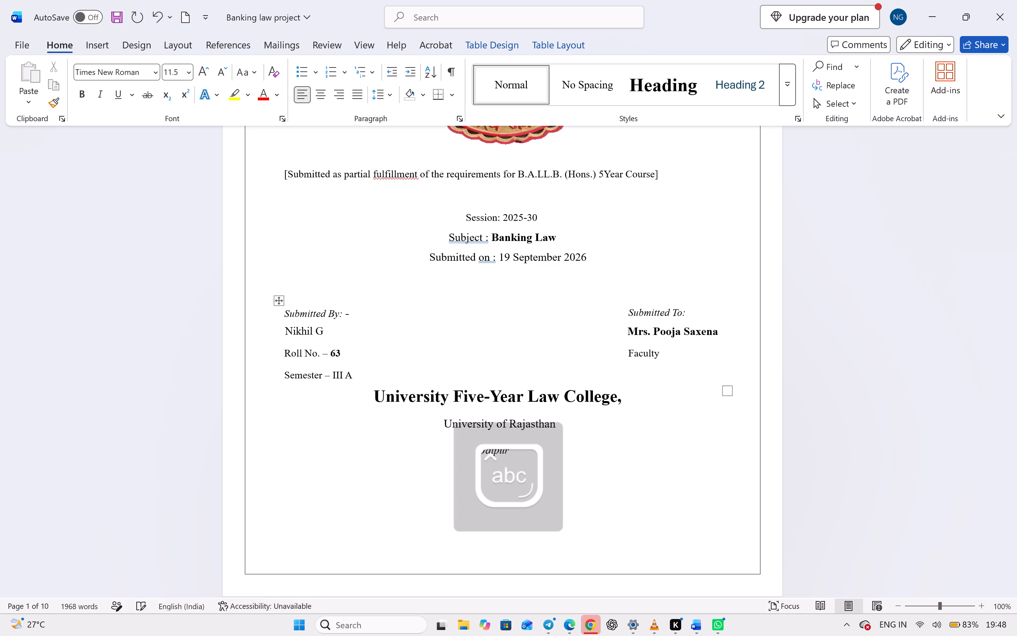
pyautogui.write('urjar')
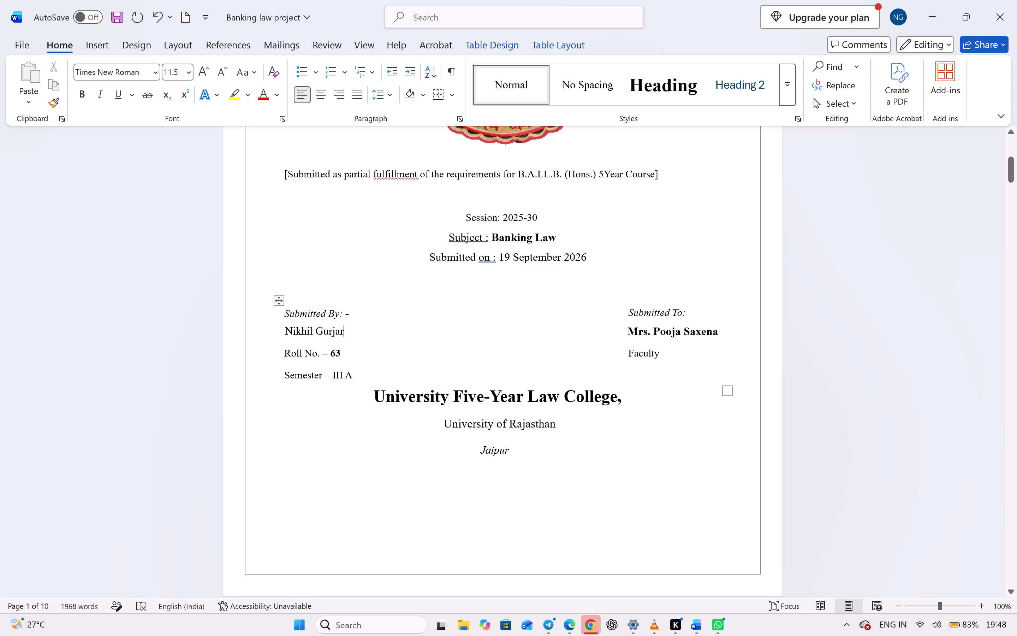
# Set the roll number in the Submitted By block to 81.
pyautogui.click(343, 353)
pyautogui.press('BackSpace')
pyautogui.press('BackSpace')
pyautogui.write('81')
# Remove the section letter A after Semester – III in the Submitted By block.
pyautogui.click(355, 376)
pyautogui.press('BackSpace')
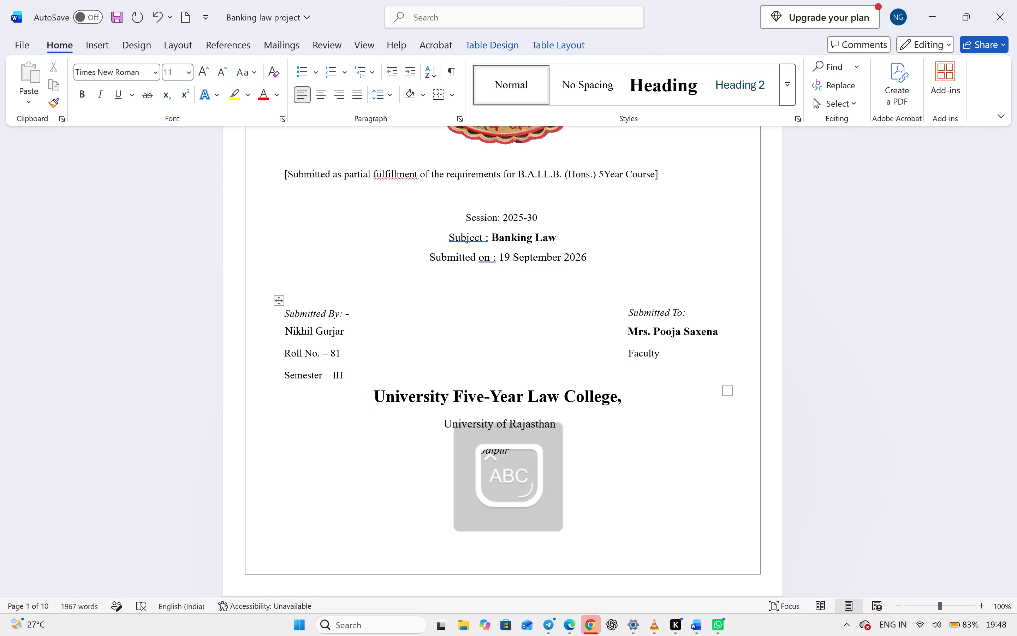
# Enter the section letter B after "Semester – III" in the cover page's Submitted By block.
pyautogui.press('b')
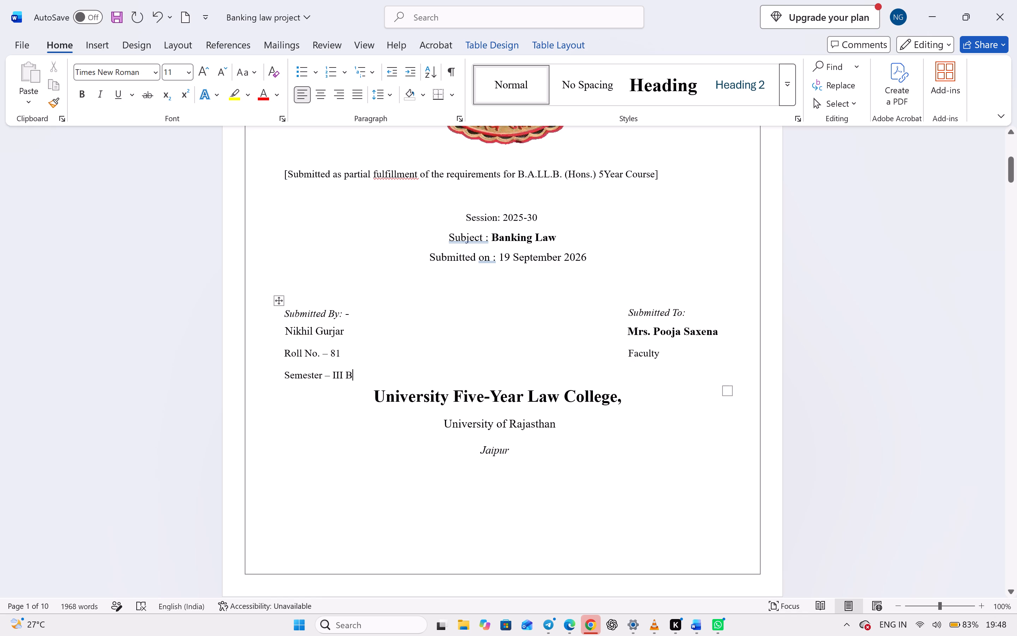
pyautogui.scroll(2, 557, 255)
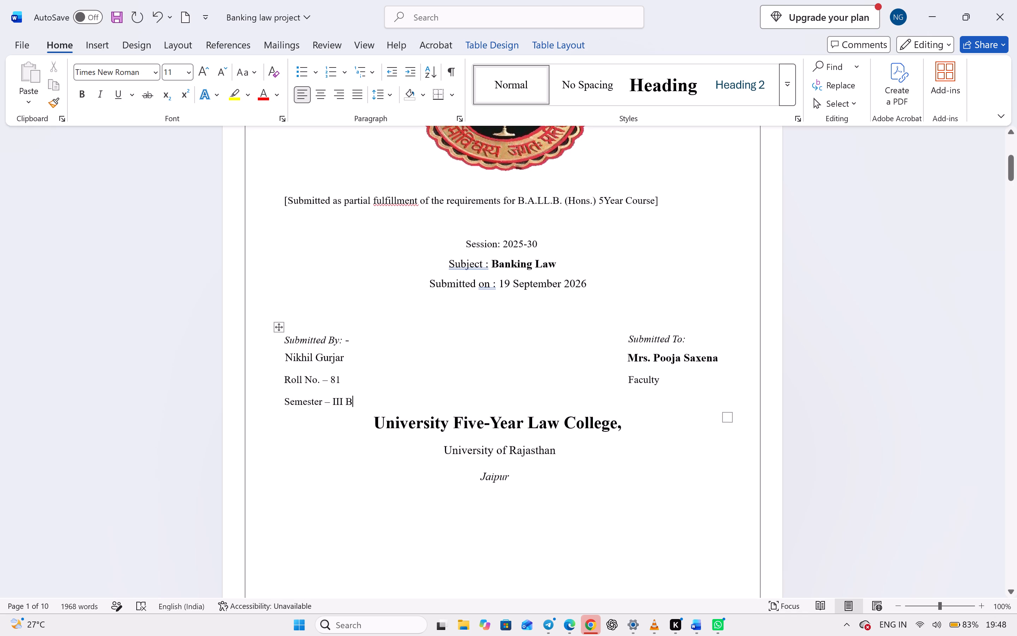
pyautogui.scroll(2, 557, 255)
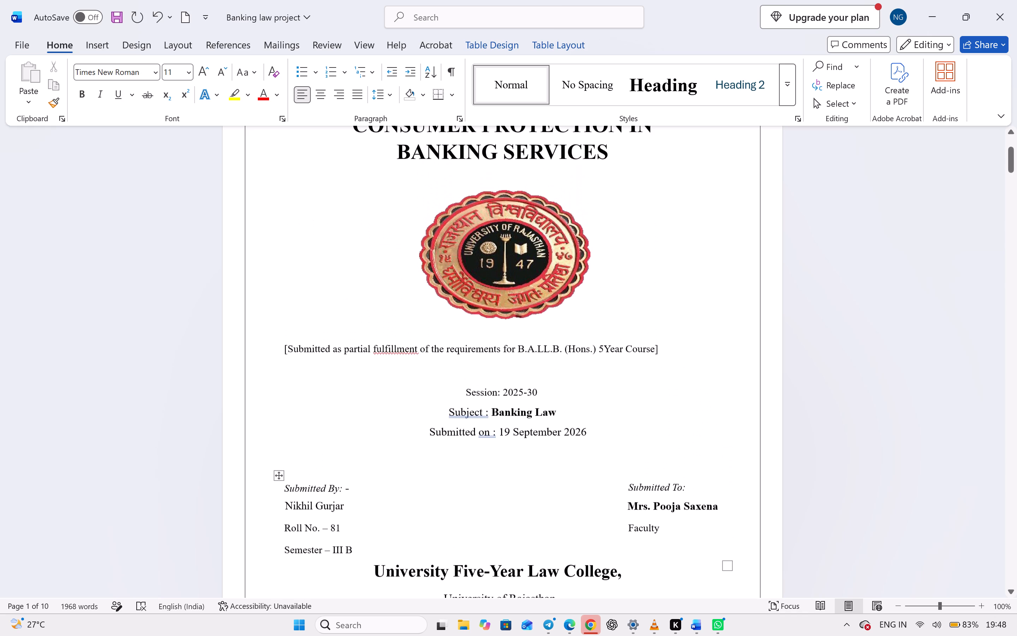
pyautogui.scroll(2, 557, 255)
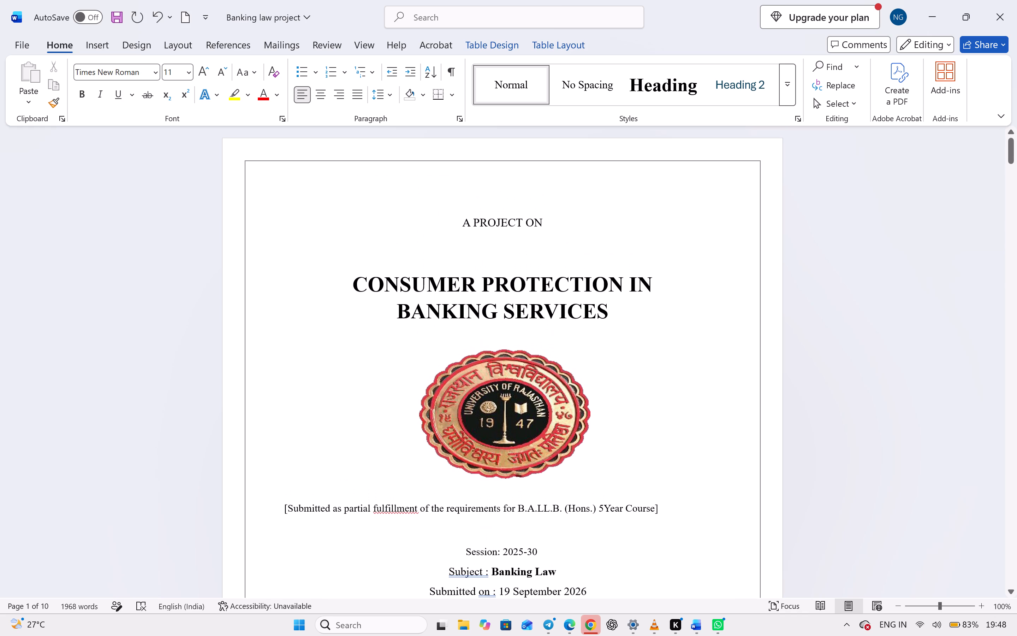
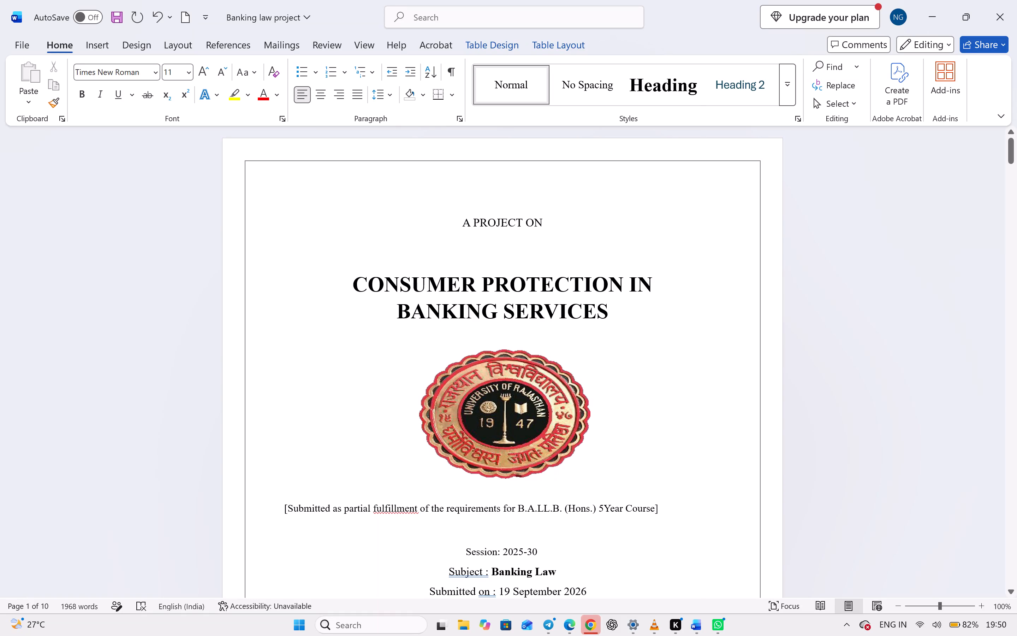
# Delete the cover-page title CONSUMER PROTECTION IN BANKING SERVICES.
pyautogui.moveTo(353, 282); pyautogui.dragTo(620, 311)
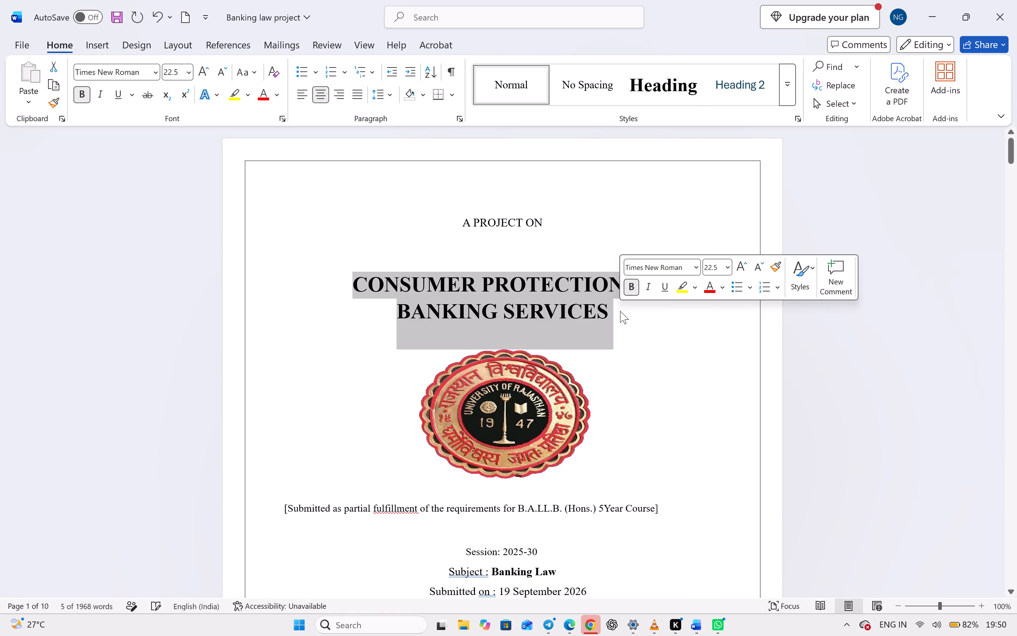
pyautogui.press('BackSpace')
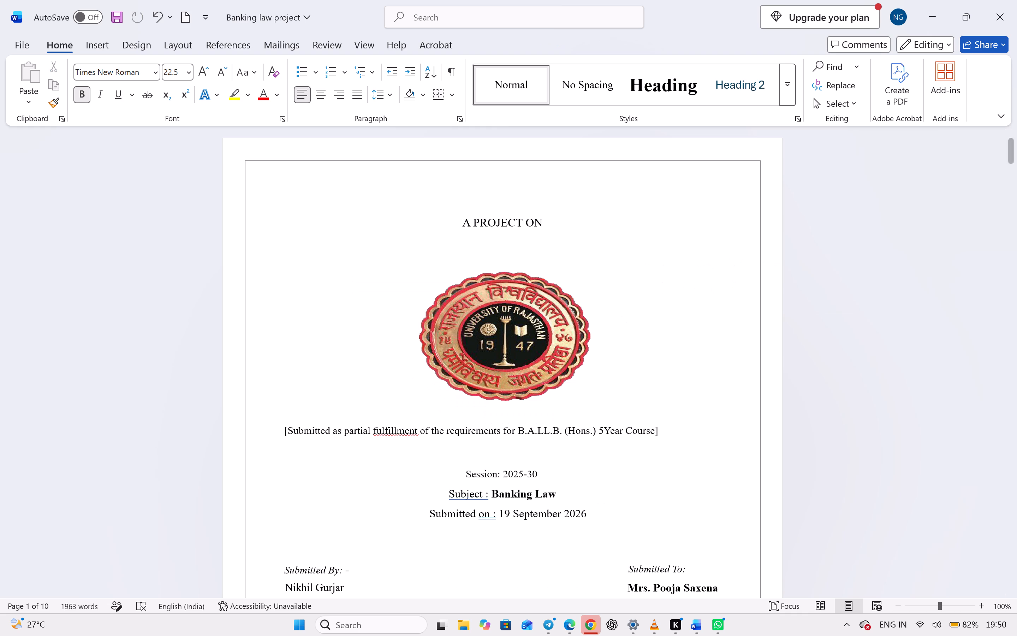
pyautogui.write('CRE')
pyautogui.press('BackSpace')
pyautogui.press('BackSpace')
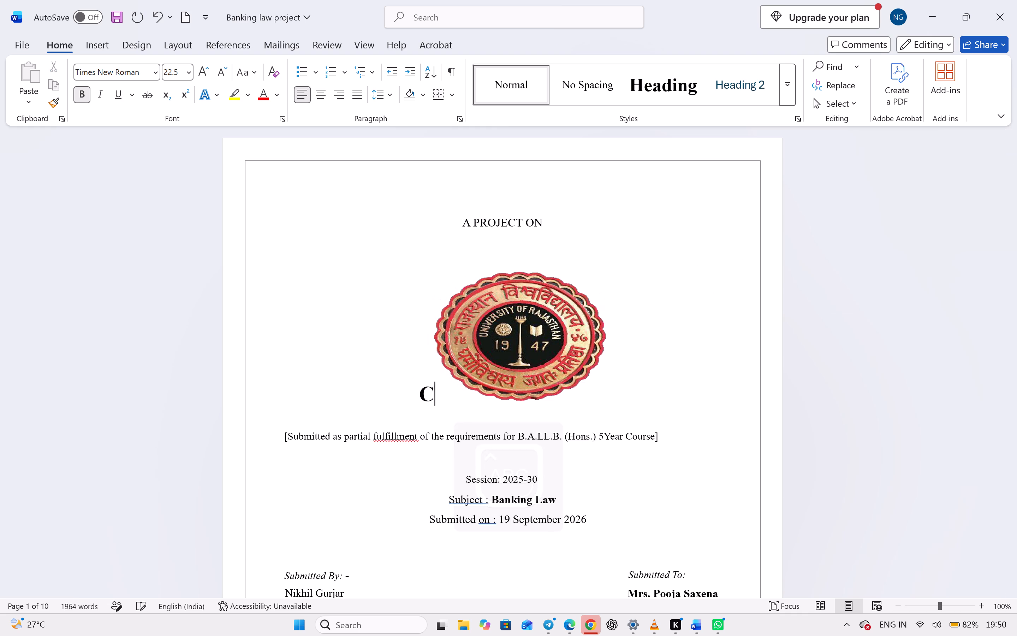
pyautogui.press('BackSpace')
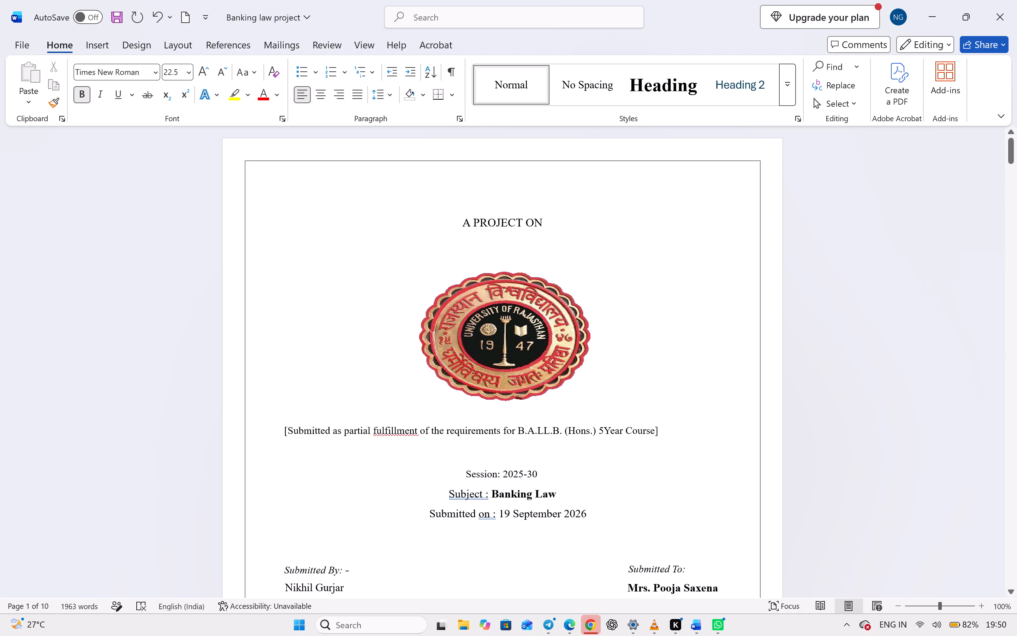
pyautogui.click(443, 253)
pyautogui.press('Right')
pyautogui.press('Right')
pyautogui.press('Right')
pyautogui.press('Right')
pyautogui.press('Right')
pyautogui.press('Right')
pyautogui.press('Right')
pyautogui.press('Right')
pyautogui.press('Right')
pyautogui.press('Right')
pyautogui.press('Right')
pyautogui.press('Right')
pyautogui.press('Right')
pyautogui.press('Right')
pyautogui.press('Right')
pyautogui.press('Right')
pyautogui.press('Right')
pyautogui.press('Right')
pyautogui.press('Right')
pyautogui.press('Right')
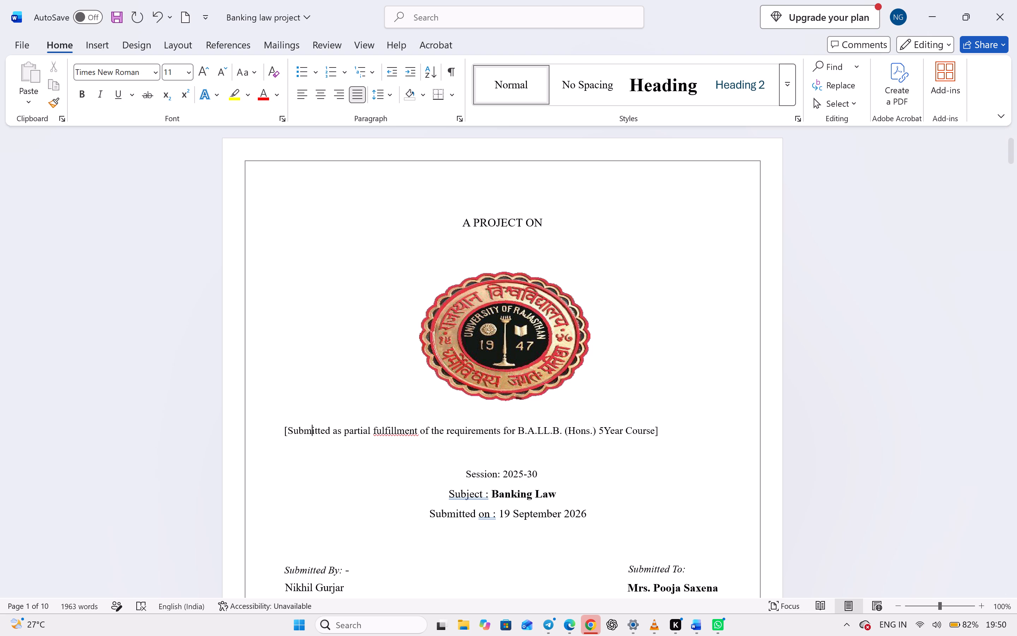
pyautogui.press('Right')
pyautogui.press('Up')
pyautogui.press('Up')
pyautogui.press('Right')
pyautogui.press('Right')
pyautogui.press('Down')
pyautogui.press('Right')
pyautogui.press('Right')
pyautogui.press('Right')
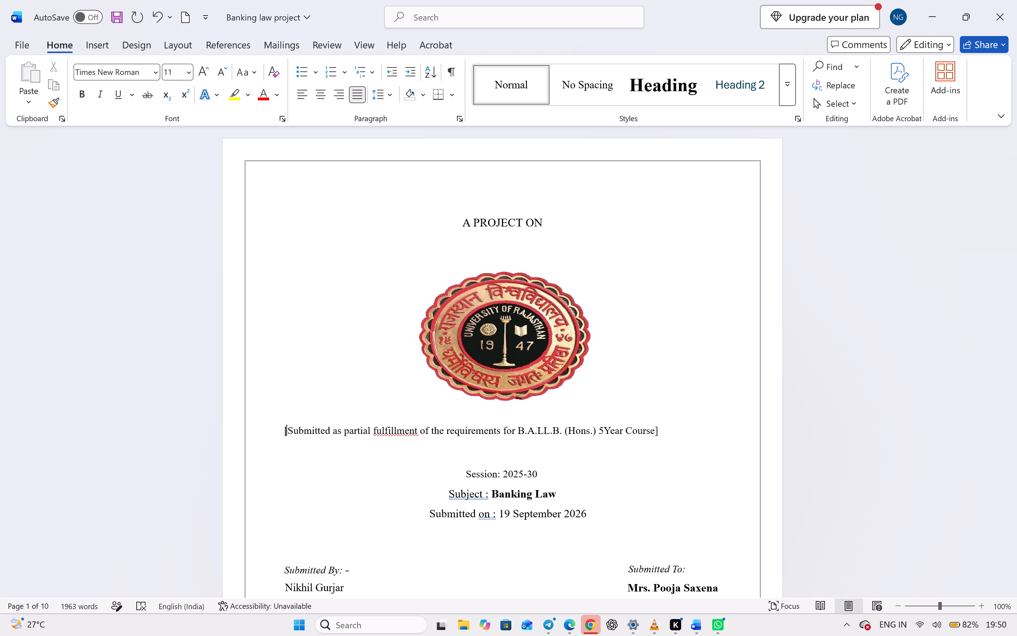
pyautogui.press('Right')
# Add the title CREDIT CARD ABUSE on a new line below A PROJECT ON on the cover page.
pyautogui.click(417, 250)
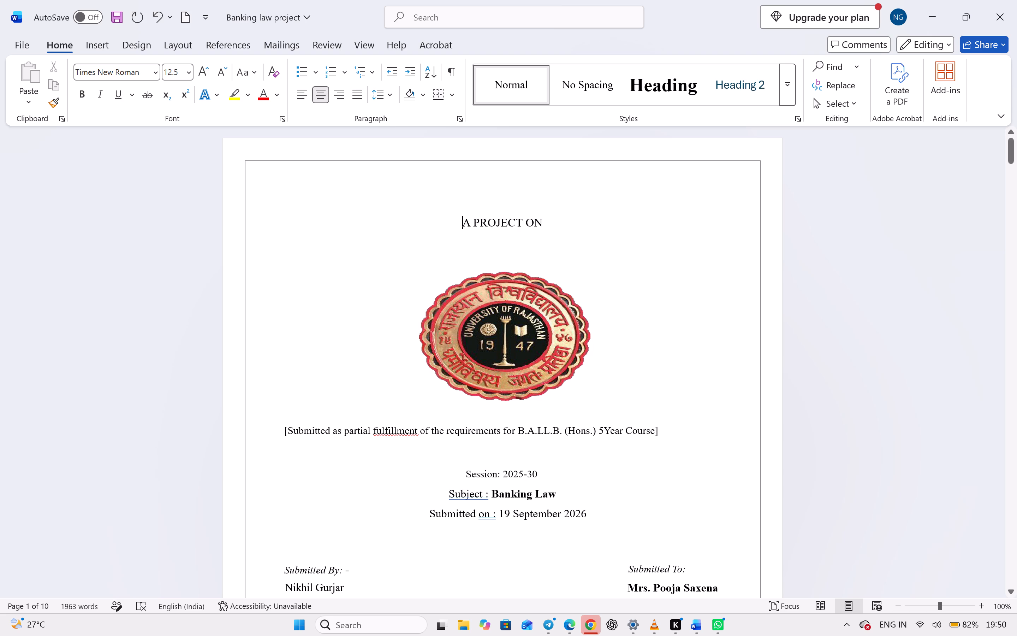
pyautogui.press('Right')
pyautogui.press('Right')
pyautogui.press('Right')
pyautogui.press('Right')
pyautogui.press('Right')
pyautogui.press('Right')
pyautogui.press('Right')
pyautogui.press('Right')
pyautogui.press('Right')
pyautogui.press('Right')
pyautogui.press('Right')
pyautogui.press('Right')
pyautogui.press('Return')
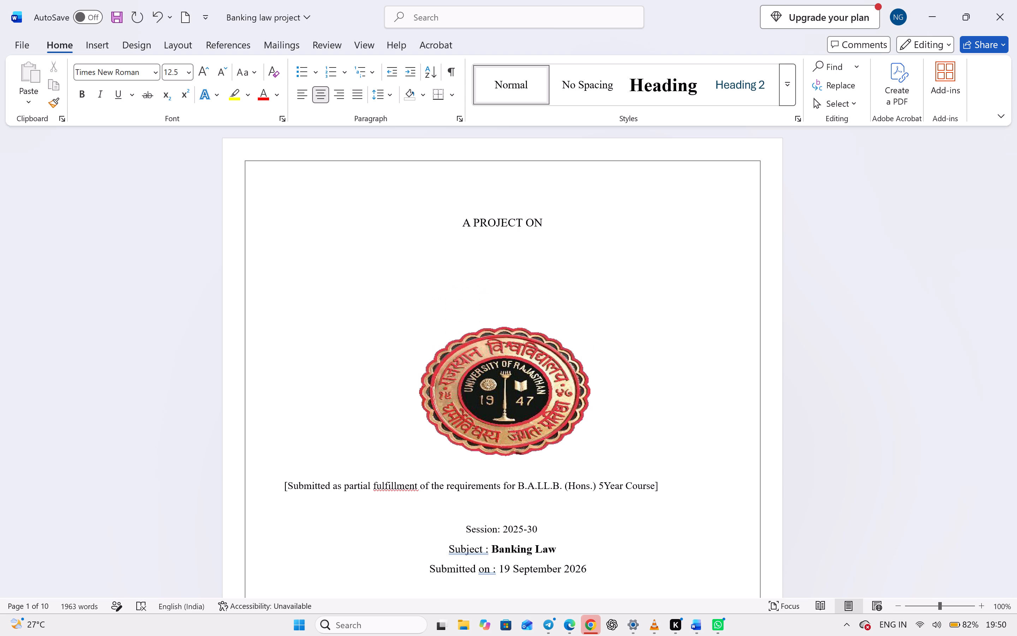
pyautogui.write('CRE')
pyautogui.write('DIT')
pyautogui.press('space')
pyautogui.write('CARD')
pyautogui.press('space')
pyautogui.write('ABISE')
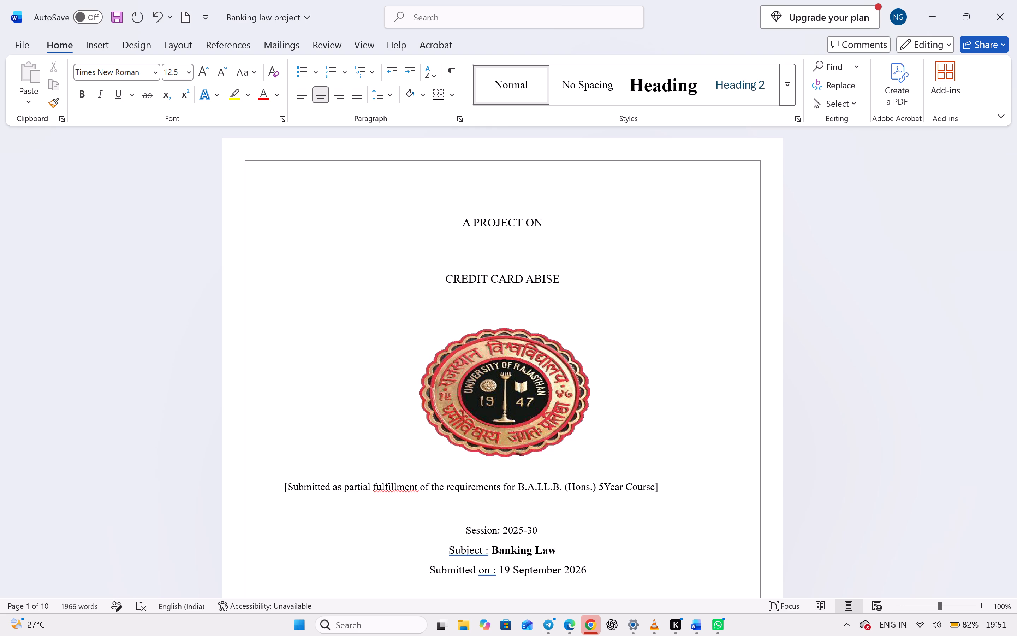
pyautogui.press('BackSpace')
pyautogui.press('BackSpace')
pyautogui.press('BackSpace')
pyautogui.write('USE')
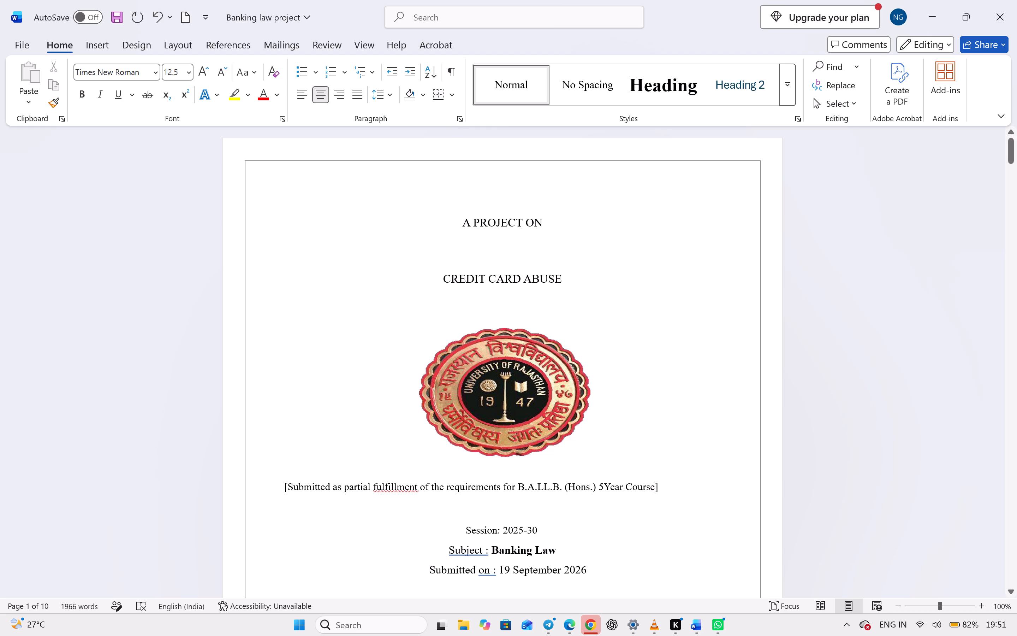
# Apply the Heading 1 style to the CREDIT CARD ABUSE title on the cover page.
pyautogui.moveTo(442, 282); pyautogui.dragTo(563, 267)
pyautogui.moveTo(563, 267); pyautogui.dragTo(571, 282)
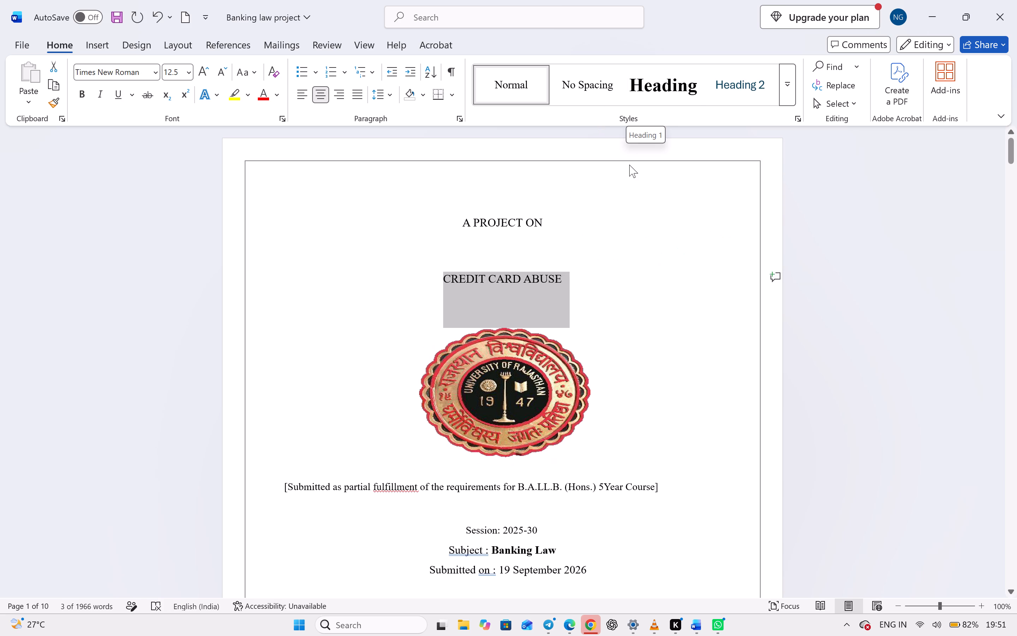
pyautogui.click(644, 85)
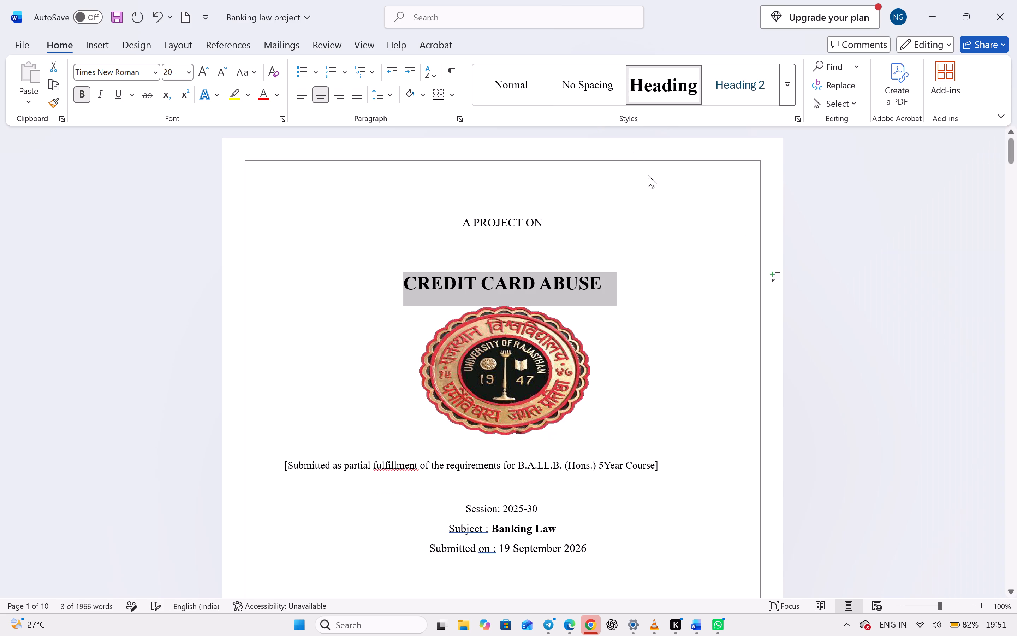
pyautogui.click(645, 265)
# Look through the pages after the cover to check how the page layout and section headings fall.
pyautogui.scroll(-1, 643, 375)
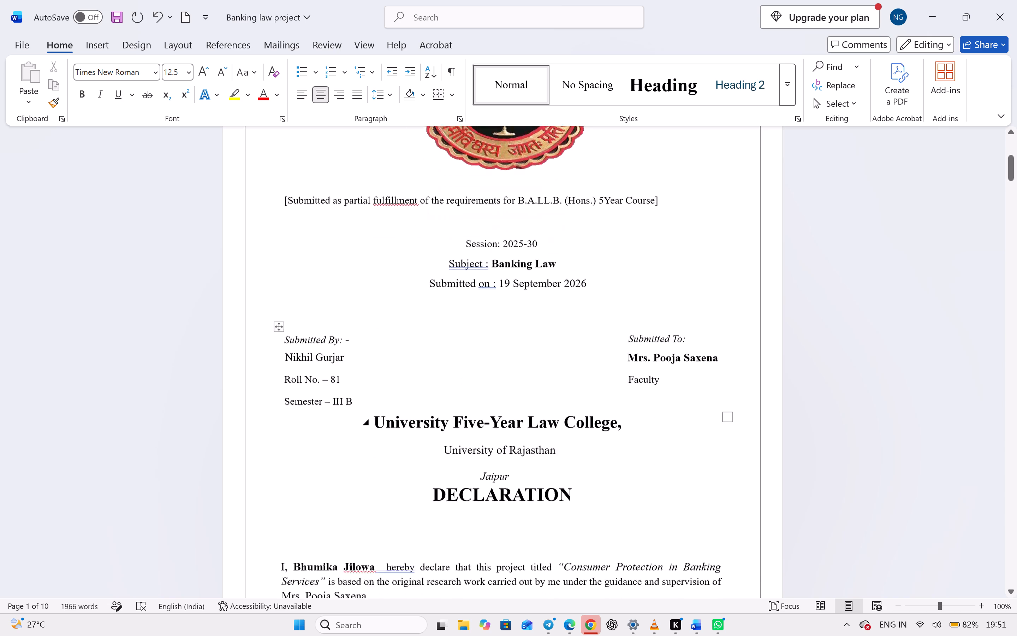
pyautogui.scroll(-3, 643, 375)
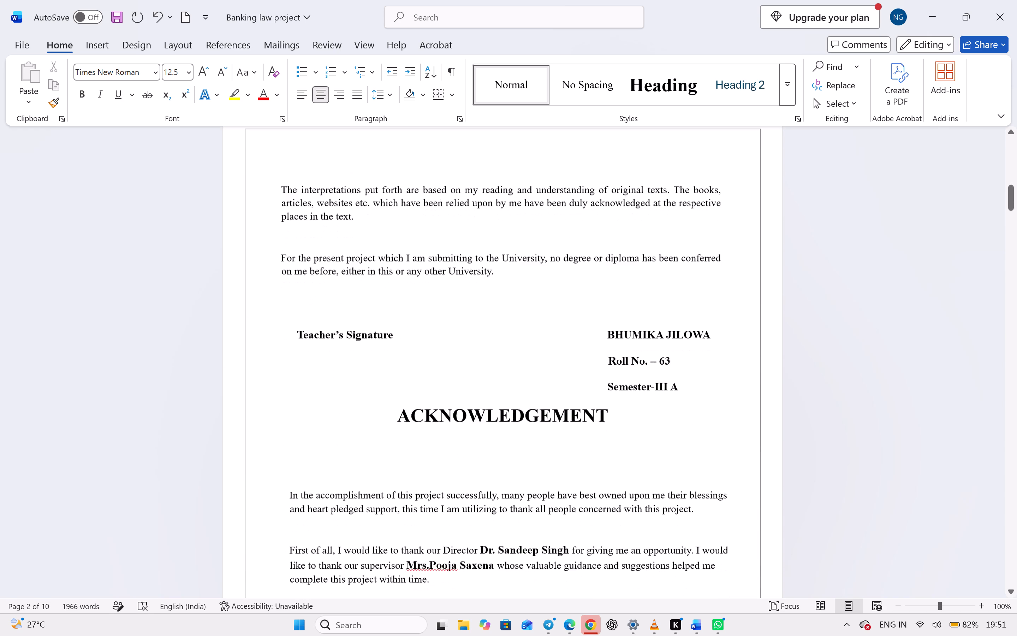
pyautogui.scroll(-1, 643, 375)
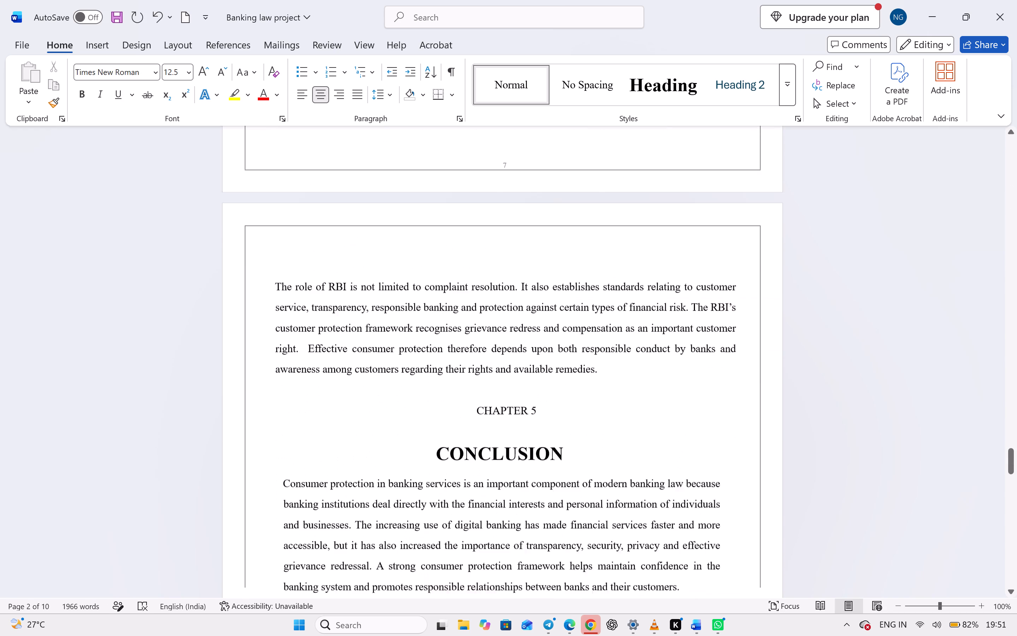
pyautogui.scroll(16, 643, 375)
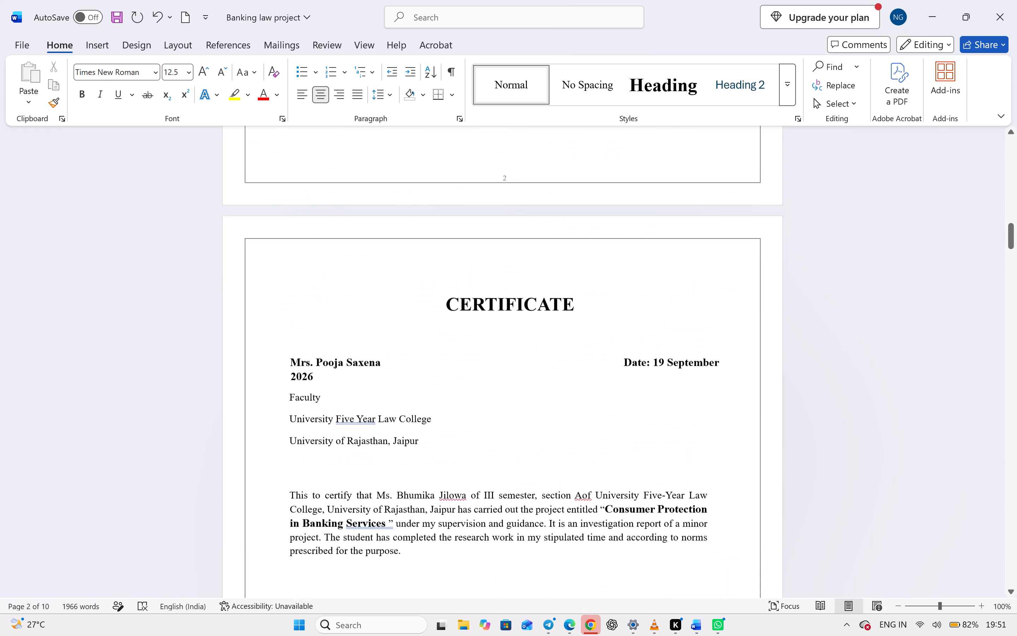
pyautogui.scroll(6, 643, 375)
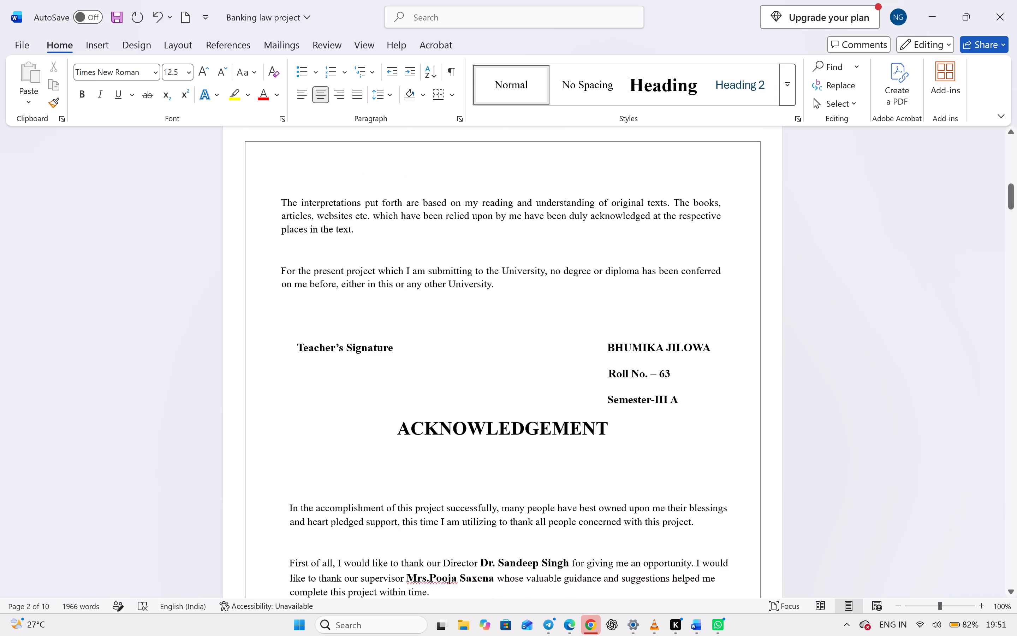
pyautogui.scroll(2, 643, 375)
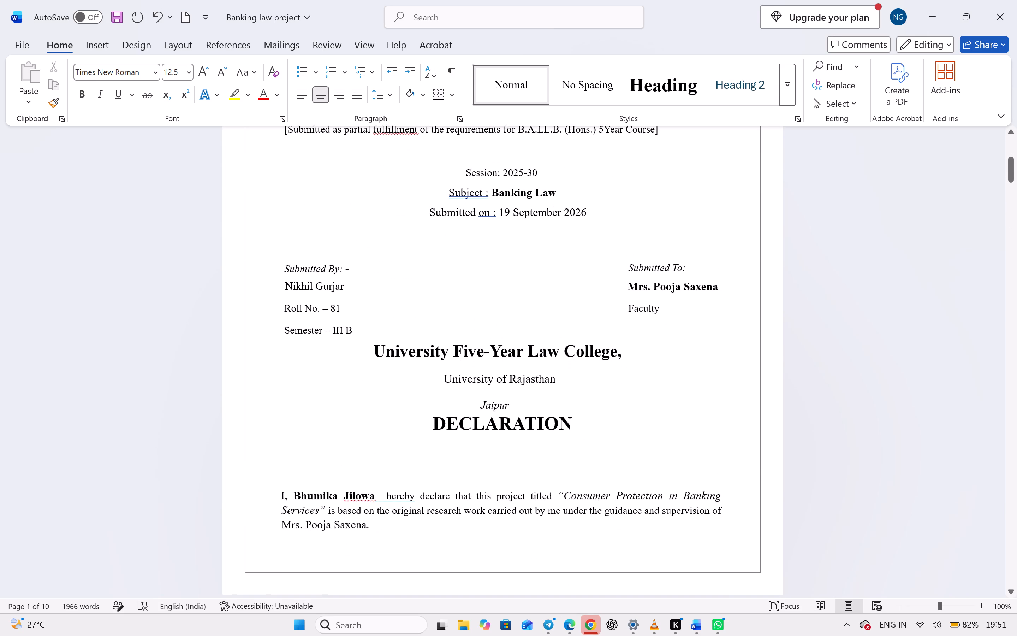
pyautogui.scroll(1, 621, 378)
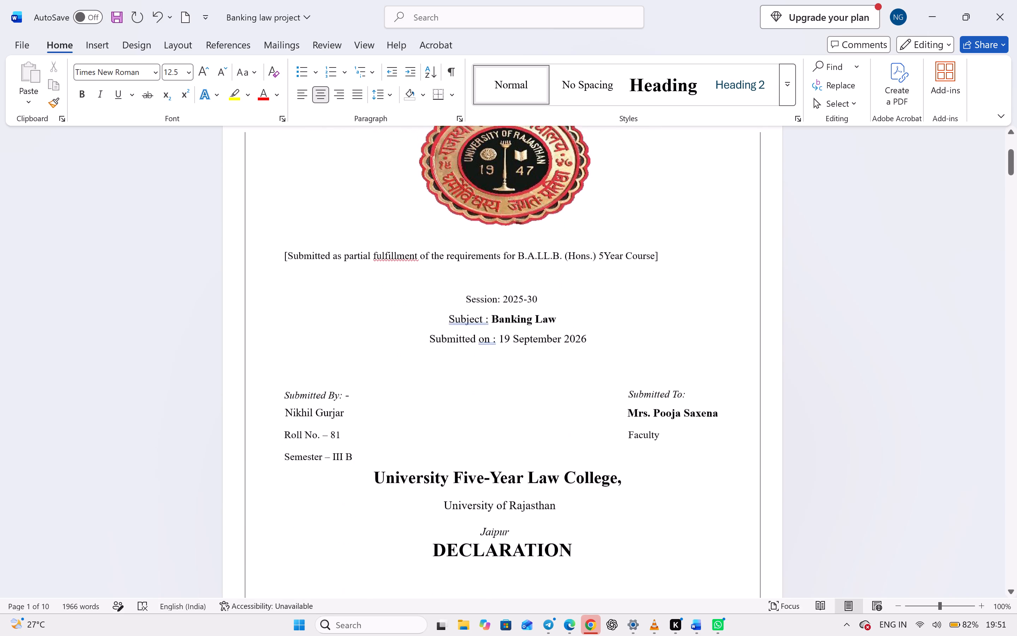
pyautogui.scroll(3, 621, 378)
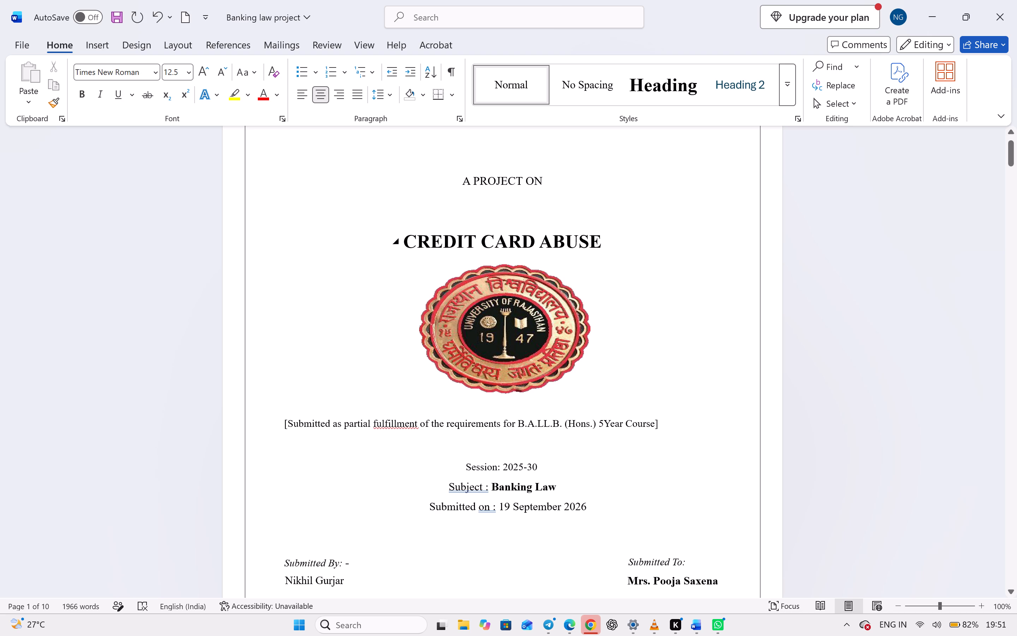
# Insert a blank line between the CREDIT CARD ABUSE title and the university emblem.
pyautogui.click(646, 246)
pyautogui.press('Return')
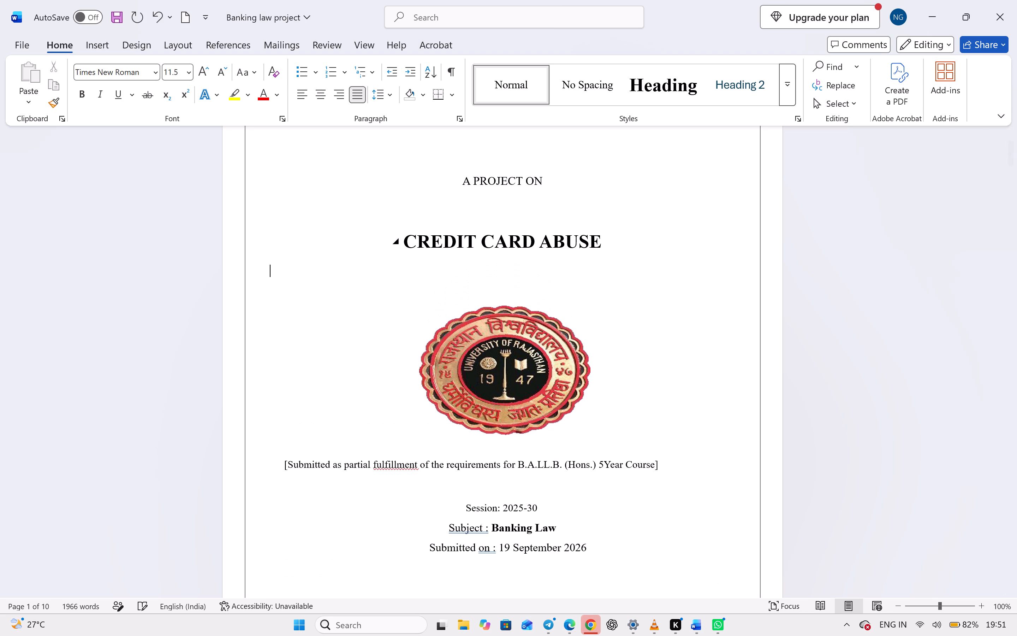
# Check the cover page layout and the opening paragraph of the Declaration page.
pyautogui.scroll(-1, 689, 391)
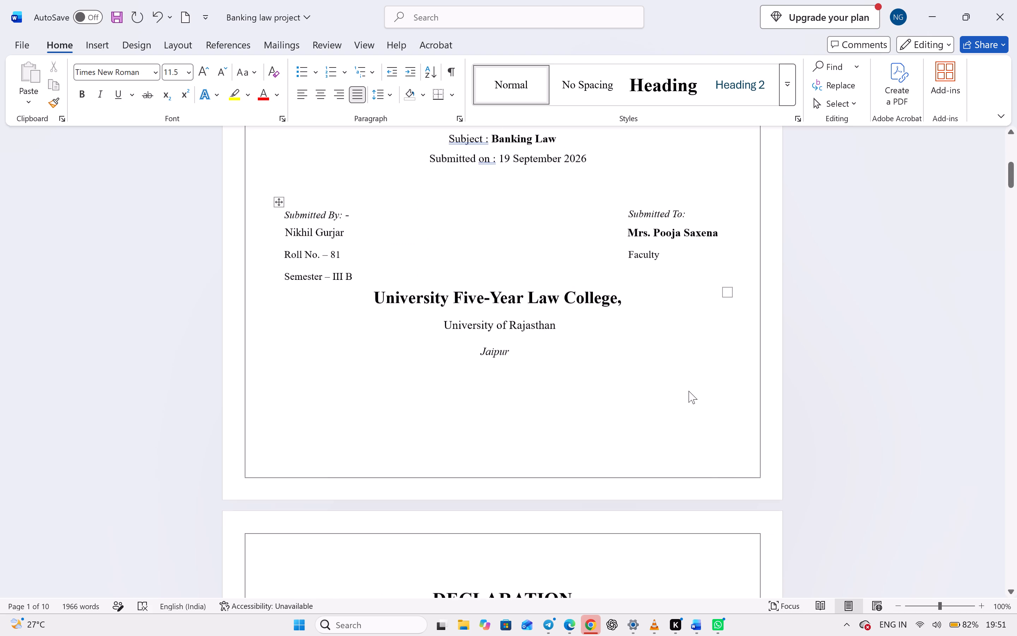
pyautogui.scroll(-1, 689, 391)
pyautogui.scroll(2, 604, 401)
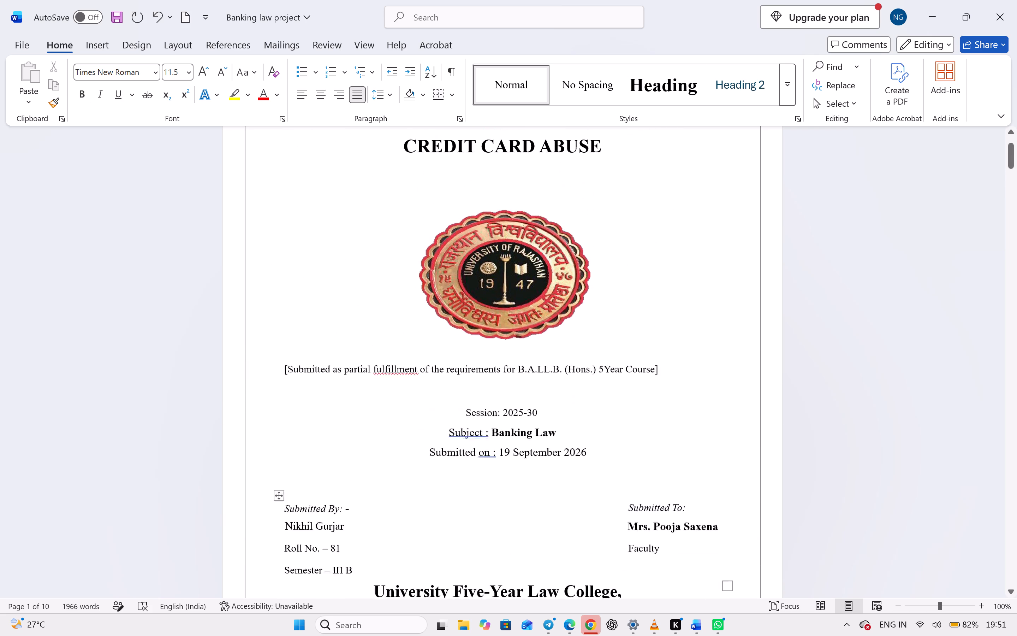
pyautogui.scroll(3, 604, 401)
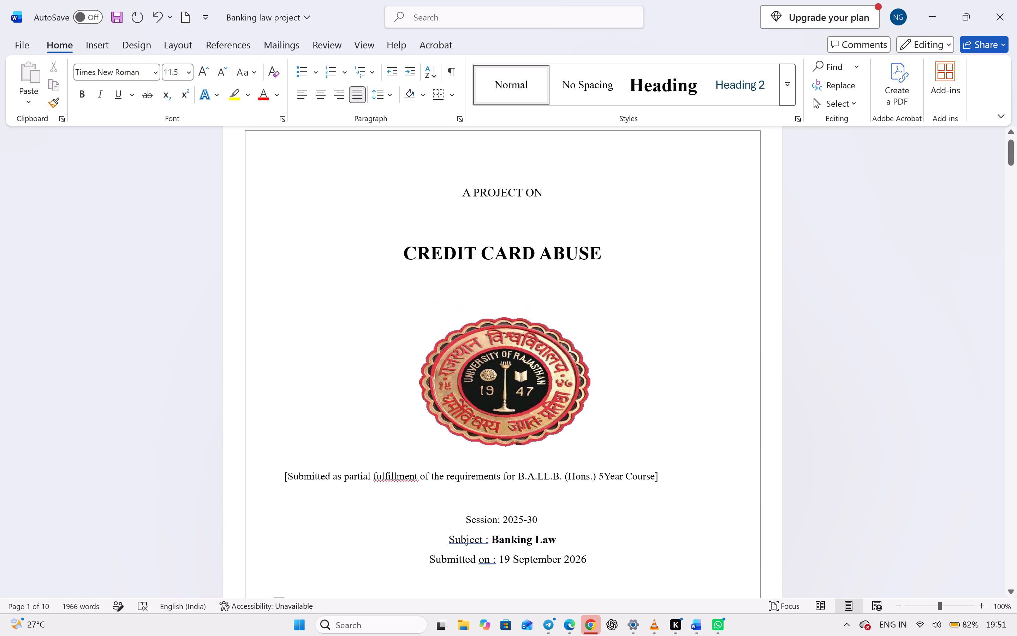
pyautogui.scroll(-2, 494, 525)
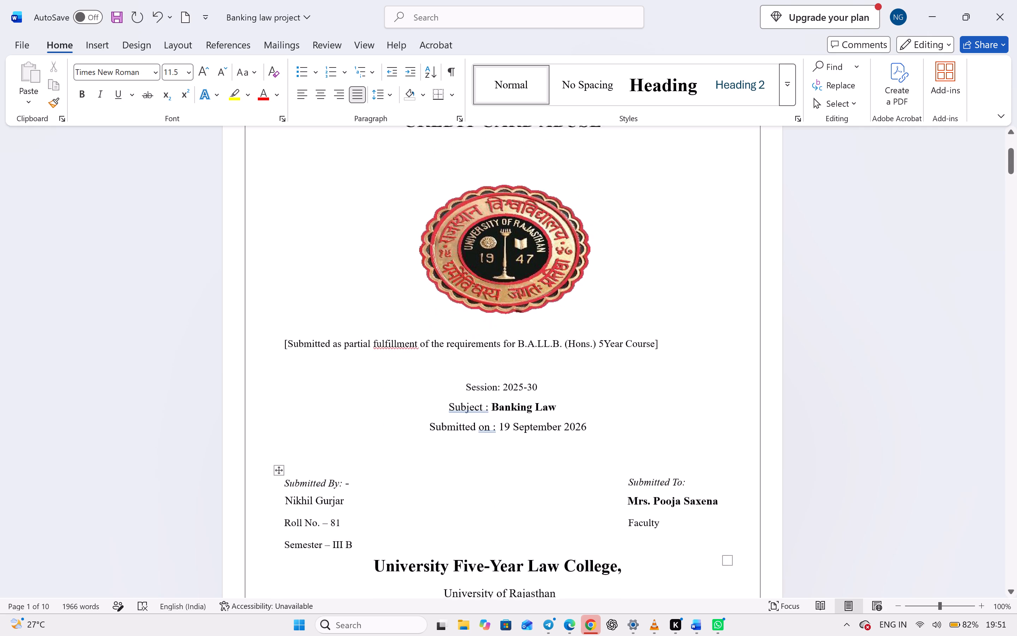
pyautogui.scroll(-4, 494, 525)
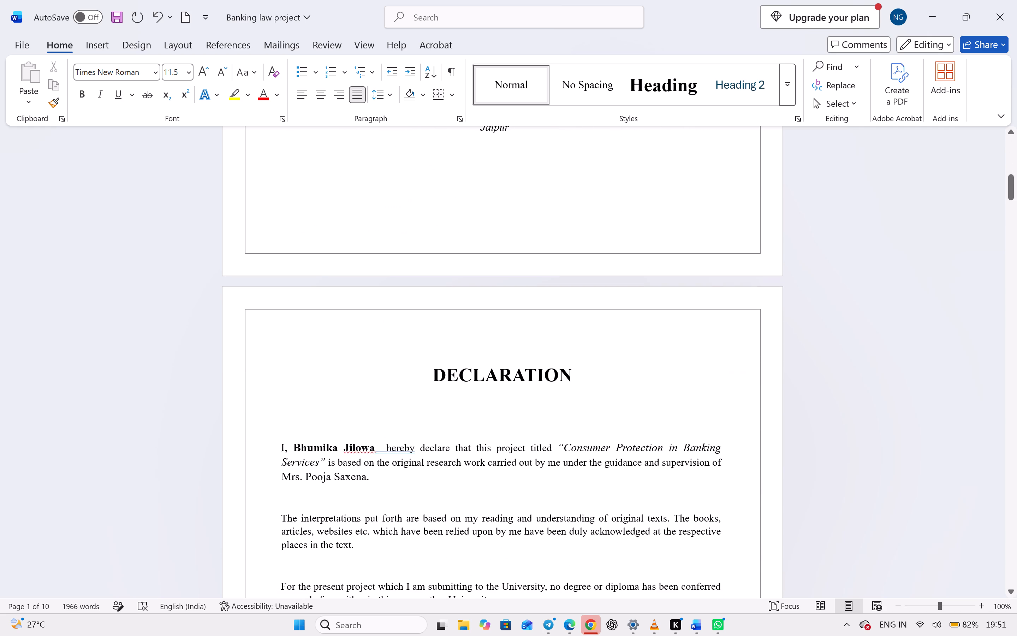
pyautogui.scroll(-1, 494, 525)
# Replace the old student's name in the Declaration's first sentence with the new student's full name in capitals.
pyautogui.moveTo(294, 448); pyautogui.dragTo(371, 448)
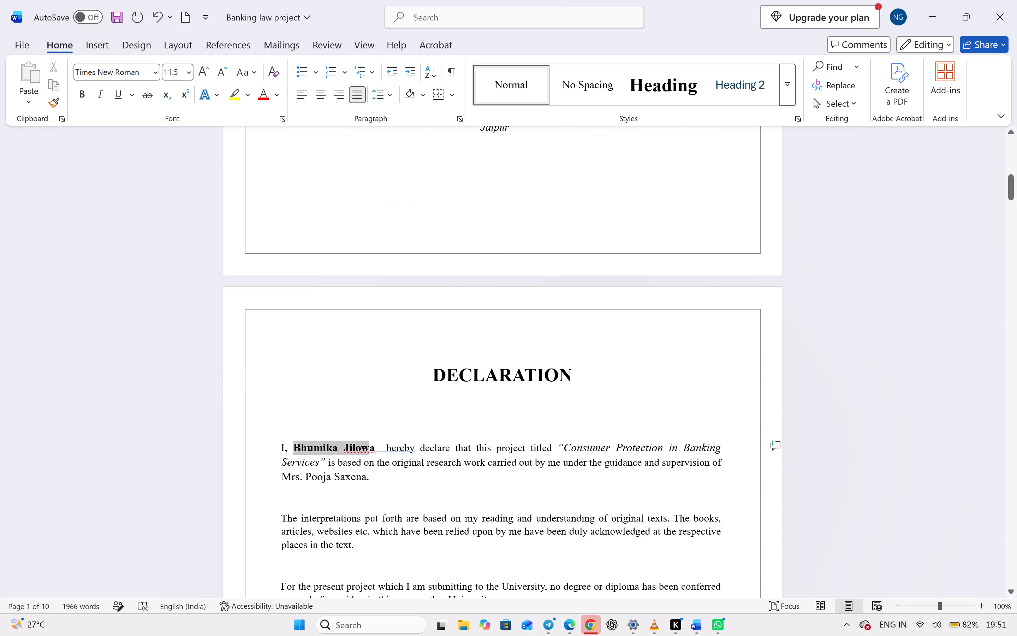
pyautogui.moveTo(371, 448); pyautogui.dragTo(374, 448)
pyautogui.press('BackSpace')
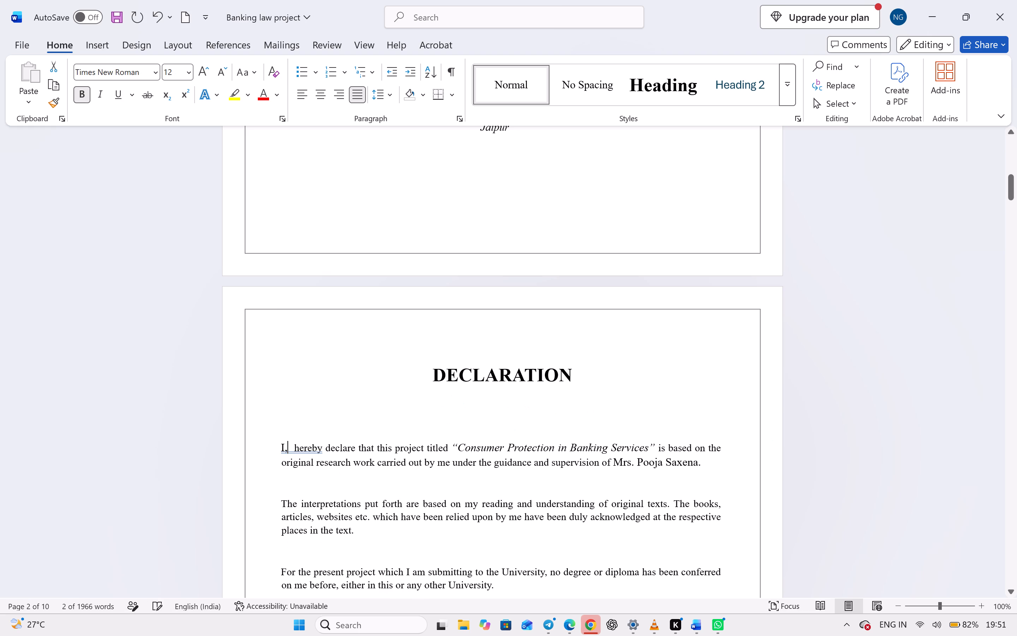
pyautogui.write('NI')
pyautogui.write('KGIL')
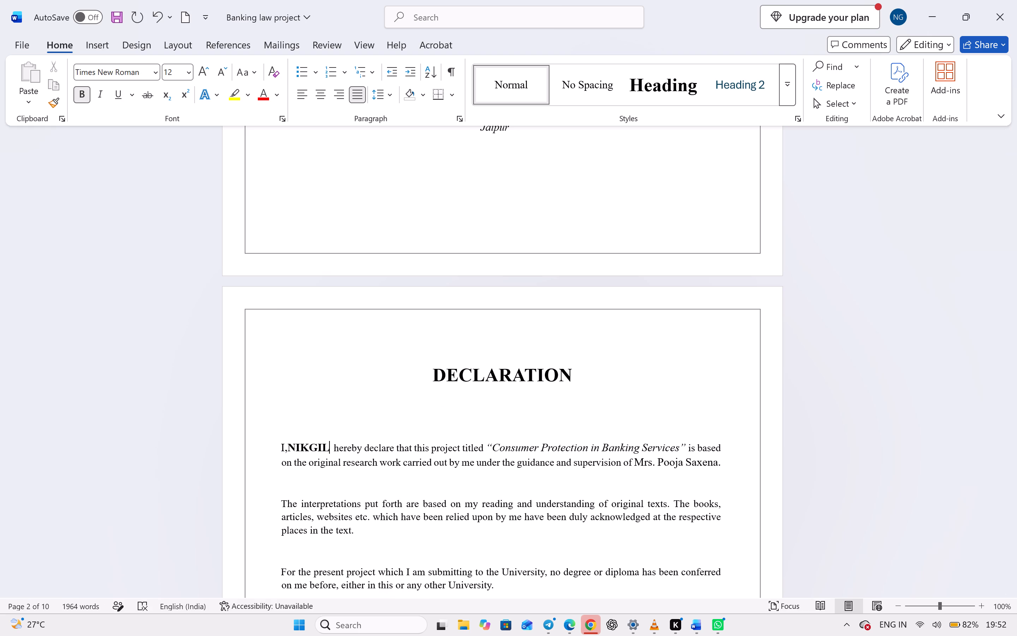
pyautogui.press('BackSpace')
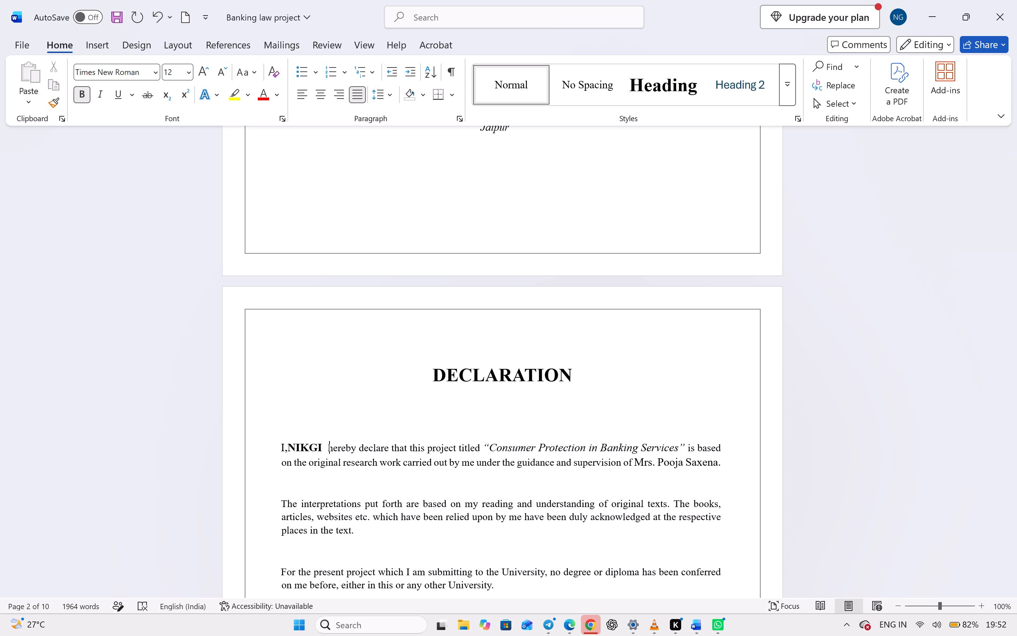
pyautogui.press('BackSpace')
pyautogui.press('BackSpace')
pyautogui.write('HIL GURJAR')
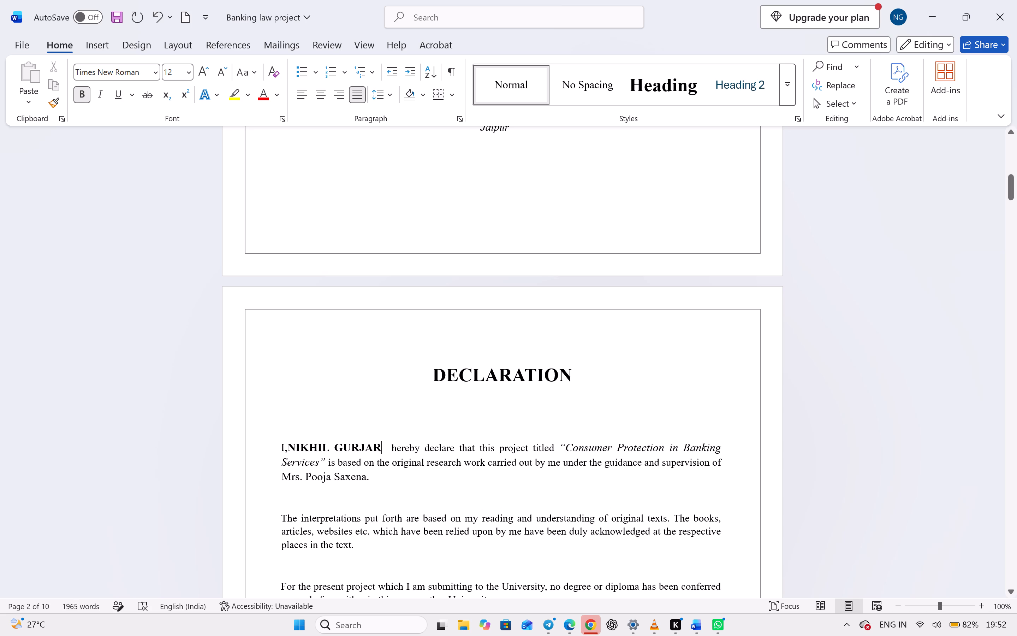
# Rewrite the new student's name in the Declaration's first sentence with only the initial letters capitalized.
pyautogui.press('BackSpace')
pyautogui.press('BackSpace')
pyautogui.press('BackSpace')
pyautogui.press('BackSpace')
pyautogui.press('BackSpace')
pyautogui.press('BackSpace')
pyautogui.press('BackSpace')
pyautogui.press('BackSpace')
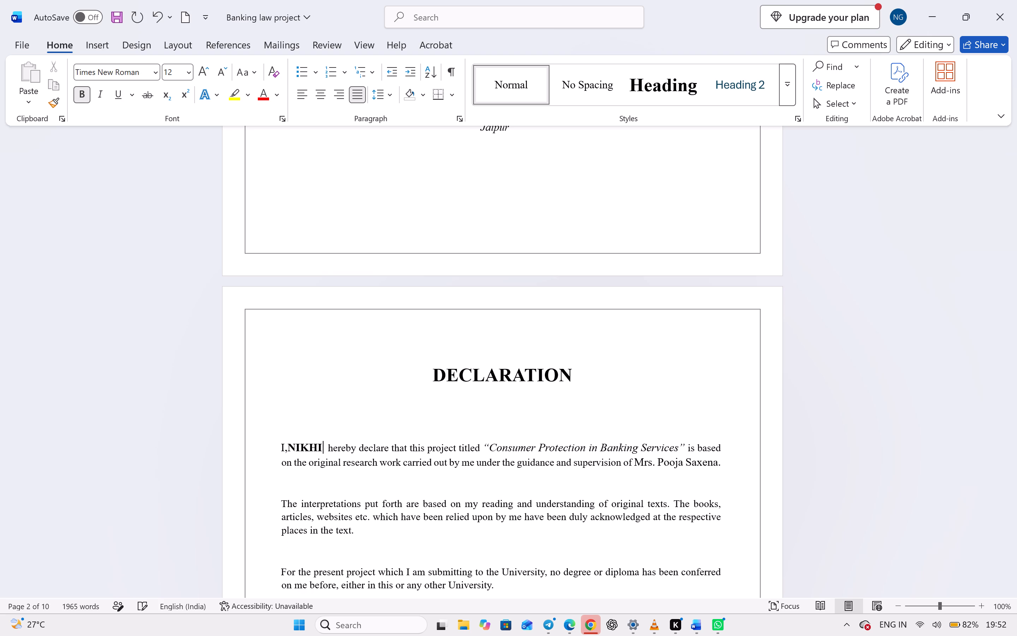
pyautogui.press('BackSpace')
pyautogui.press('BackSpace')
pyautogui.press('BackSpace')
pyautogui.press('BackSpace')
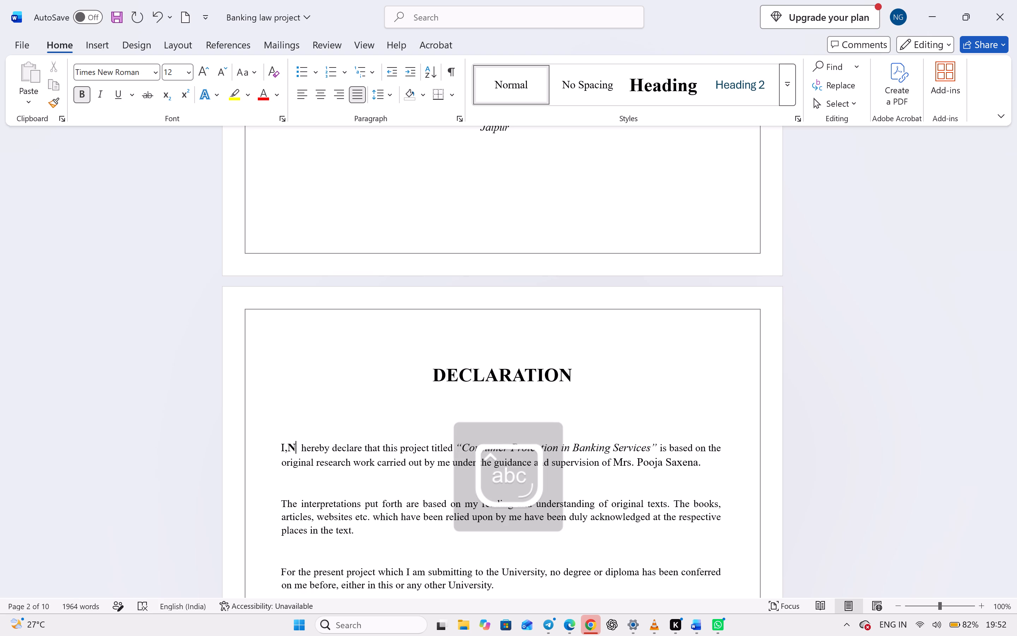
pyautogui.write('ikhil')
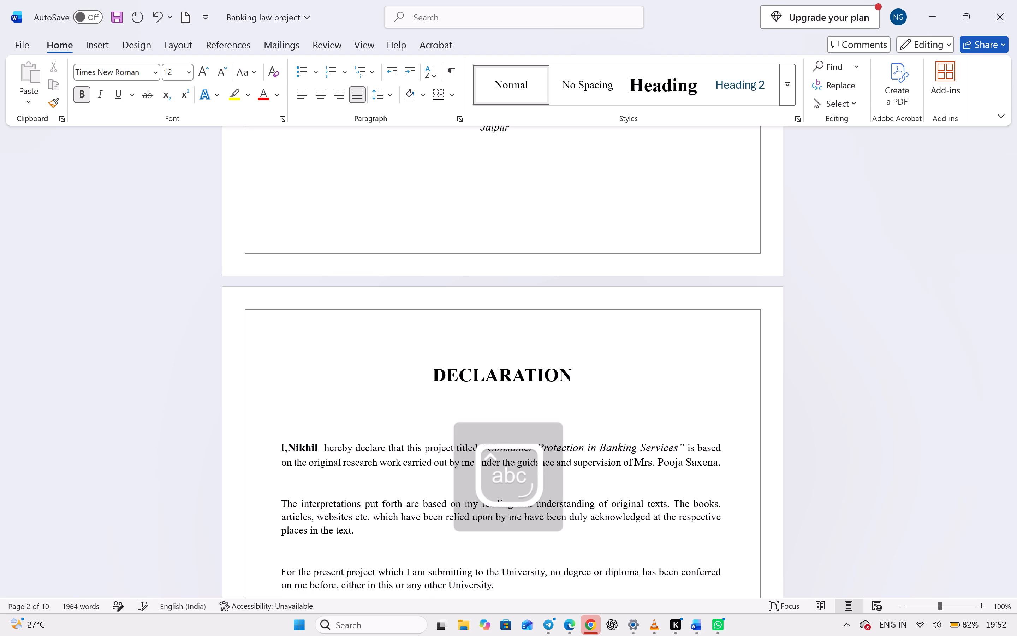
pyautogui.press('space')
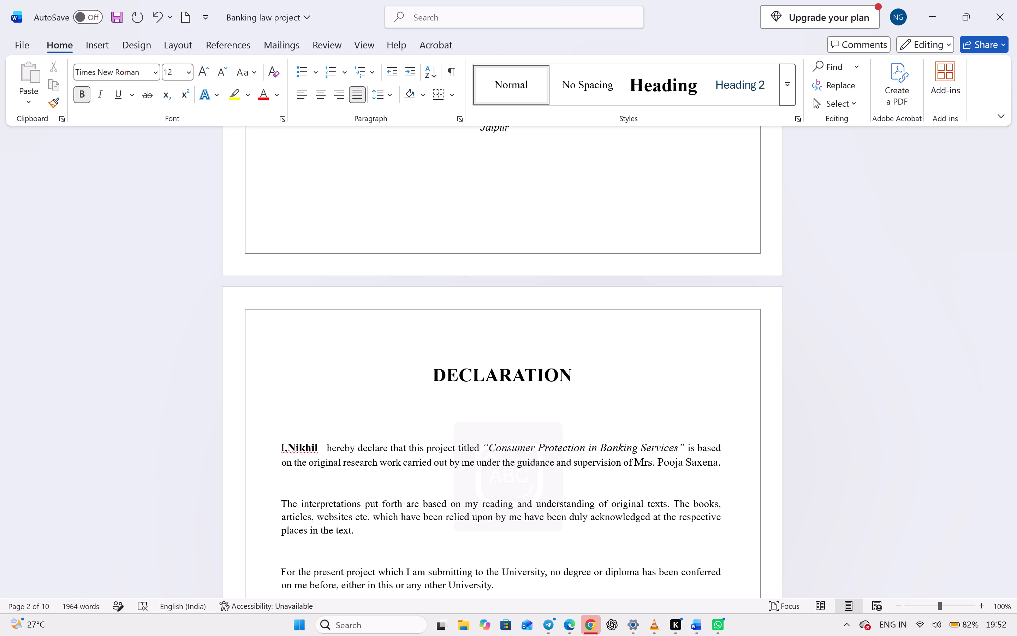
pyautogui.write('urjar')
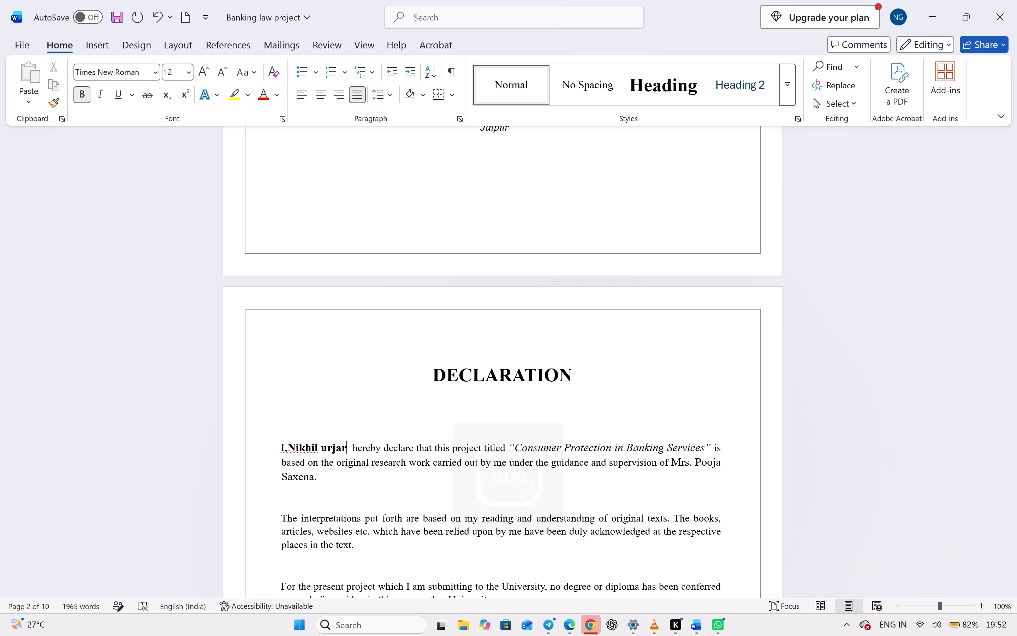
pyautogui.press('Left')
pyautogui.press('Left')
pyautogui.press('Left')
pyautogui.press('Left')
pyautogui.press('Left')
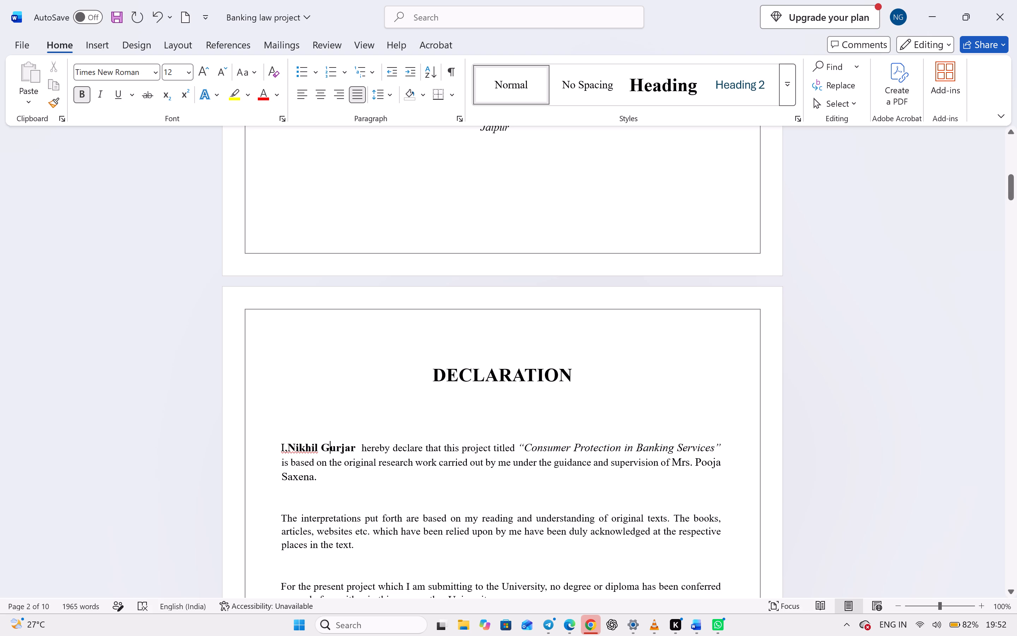
# Replace the quoted project title in the Declaration's first sentence with credit card abuse, keeping the quotation marks.
pyautogui.moveTo(524, 446); pyautogui.dragTo(654, 456)
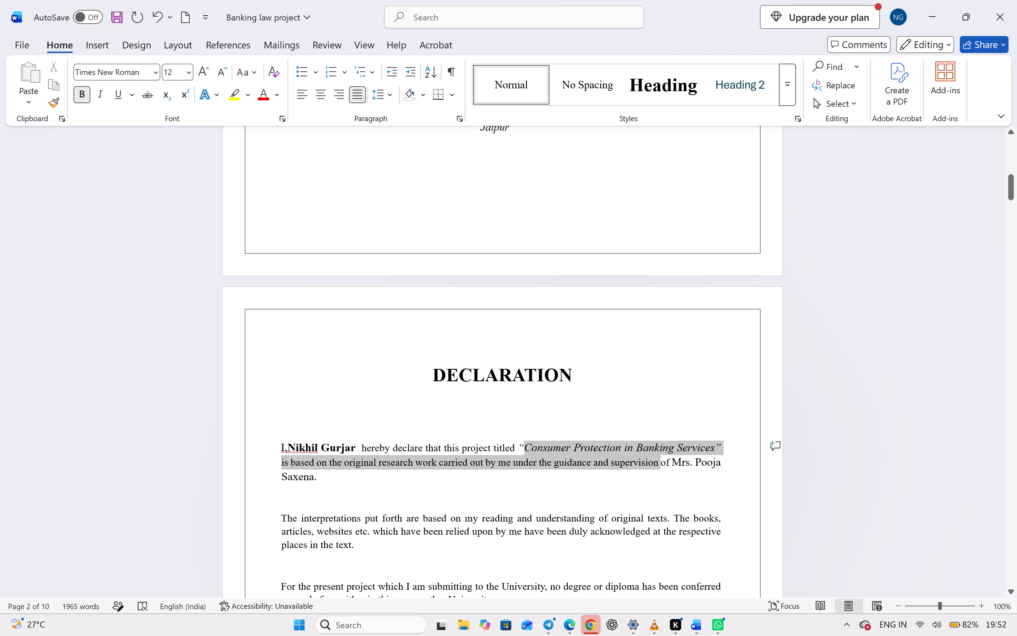
pyautogui.moveTo(654, 456); pyautogui.dragTo(715, 445)
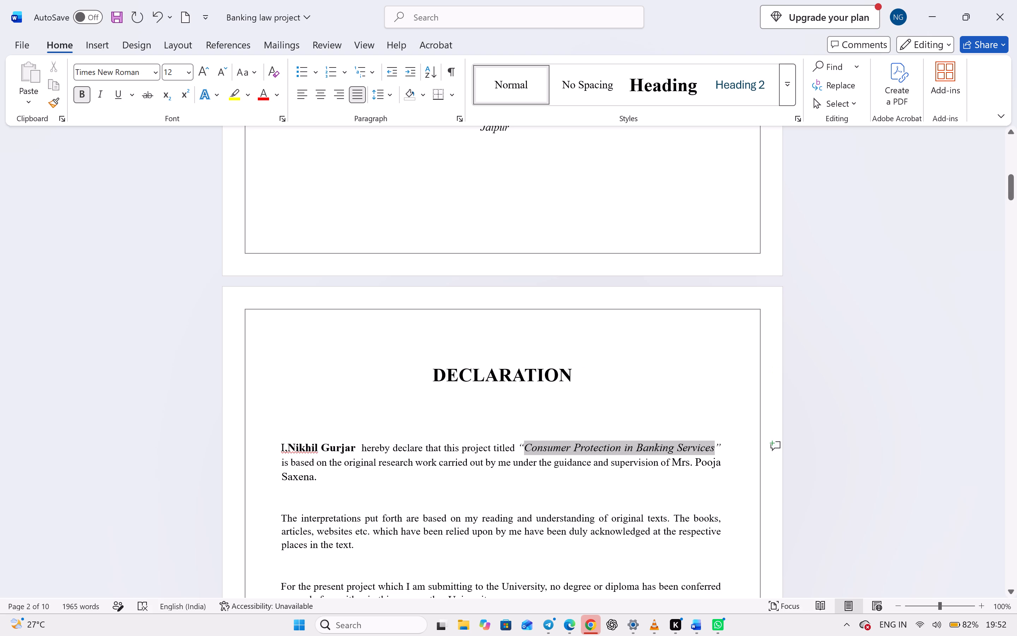
pyautogui.moveTo(715, 445); pyautogui.dragTo(715, 445)
pyautogui.press('BackSpace')
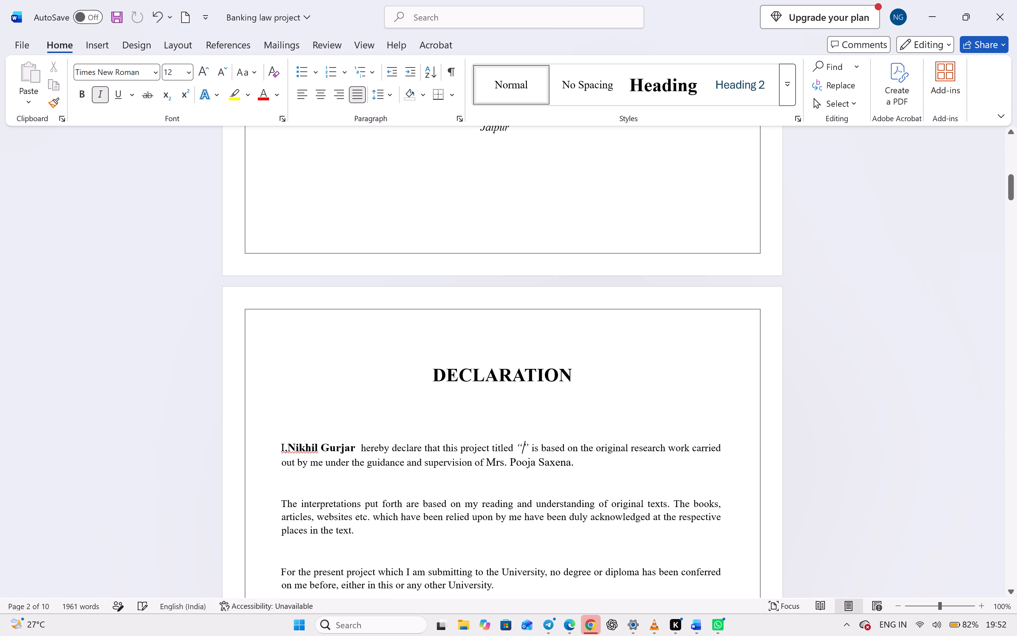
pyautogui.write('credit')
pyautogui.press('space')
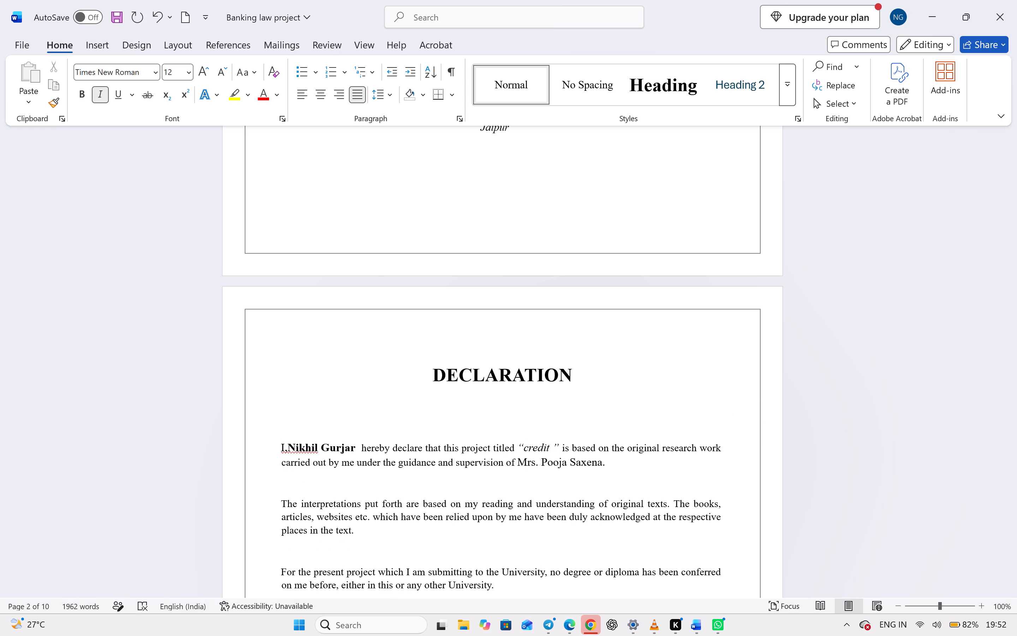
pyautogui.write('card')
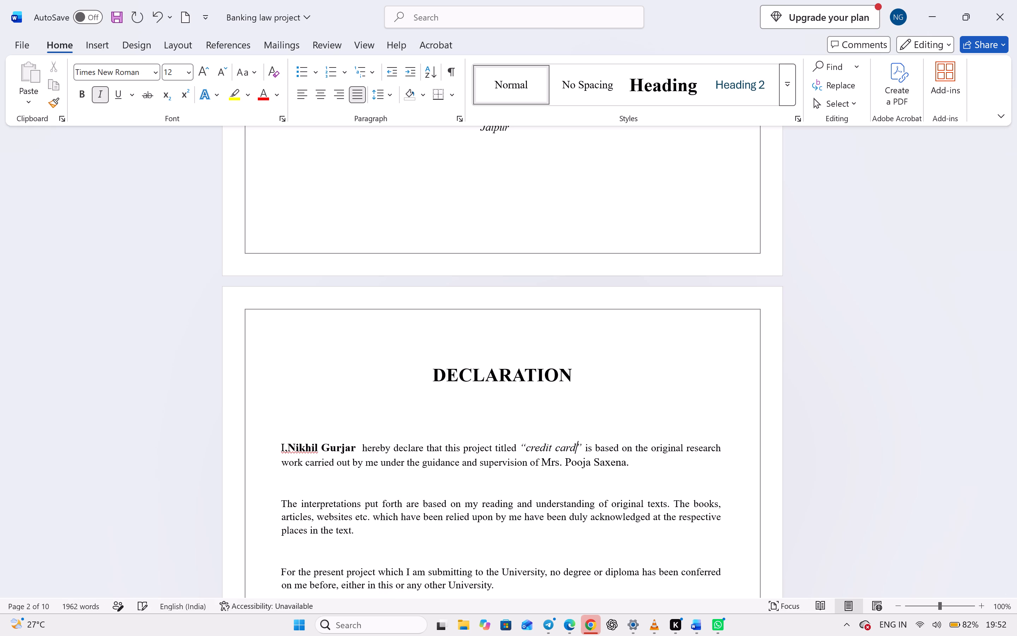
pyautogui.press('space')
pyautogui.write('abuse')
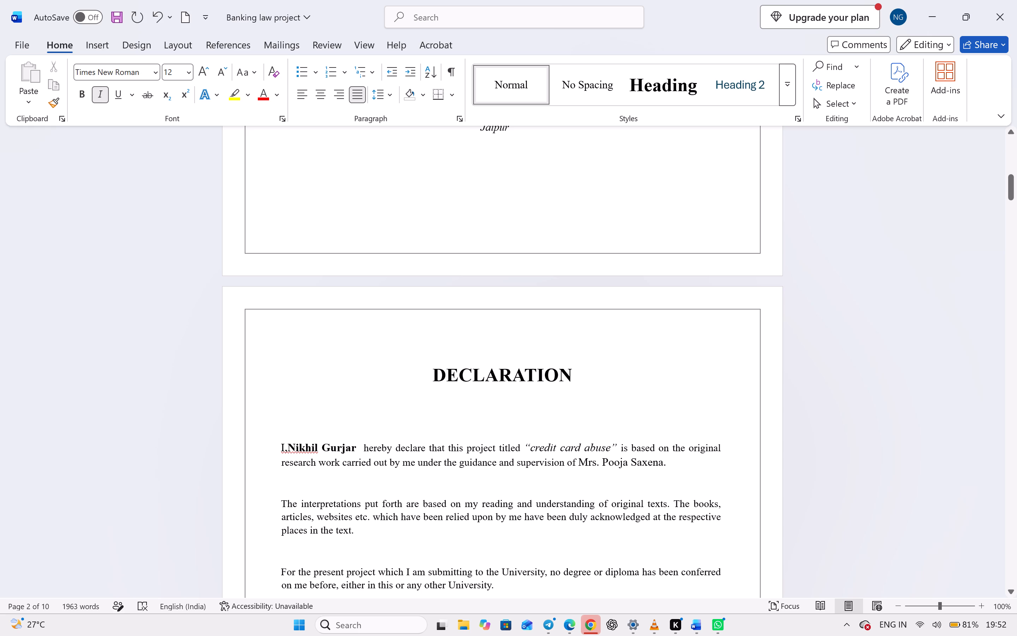
# Replace the old student's name in the Declaration's signature block with the new student's full name in capitals.
pyautogui.scroll(-1, 636, 551)
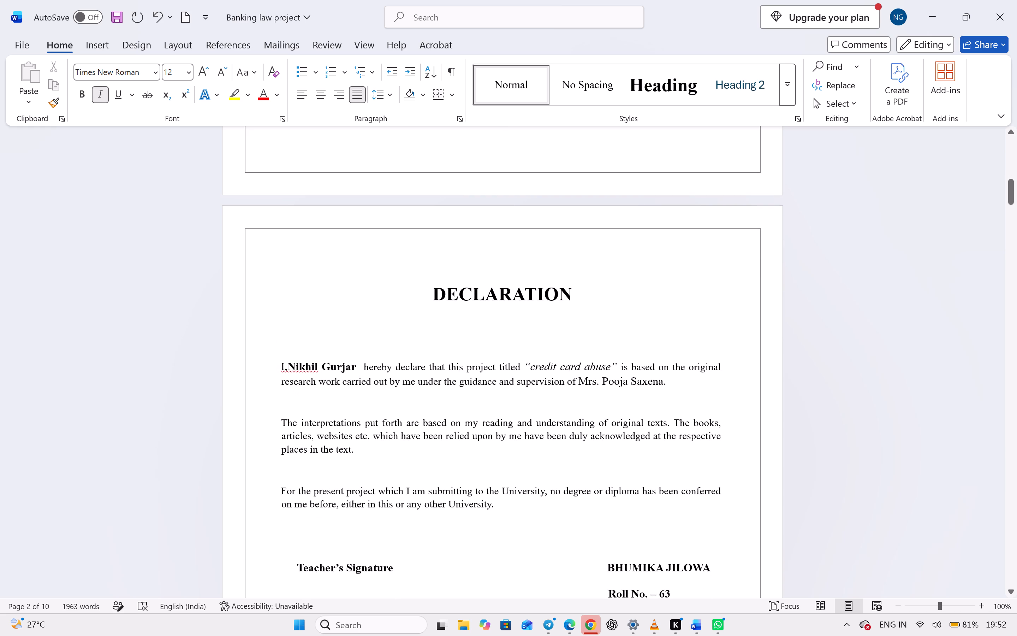
pyautogui.scroll(-1, 375, 537)
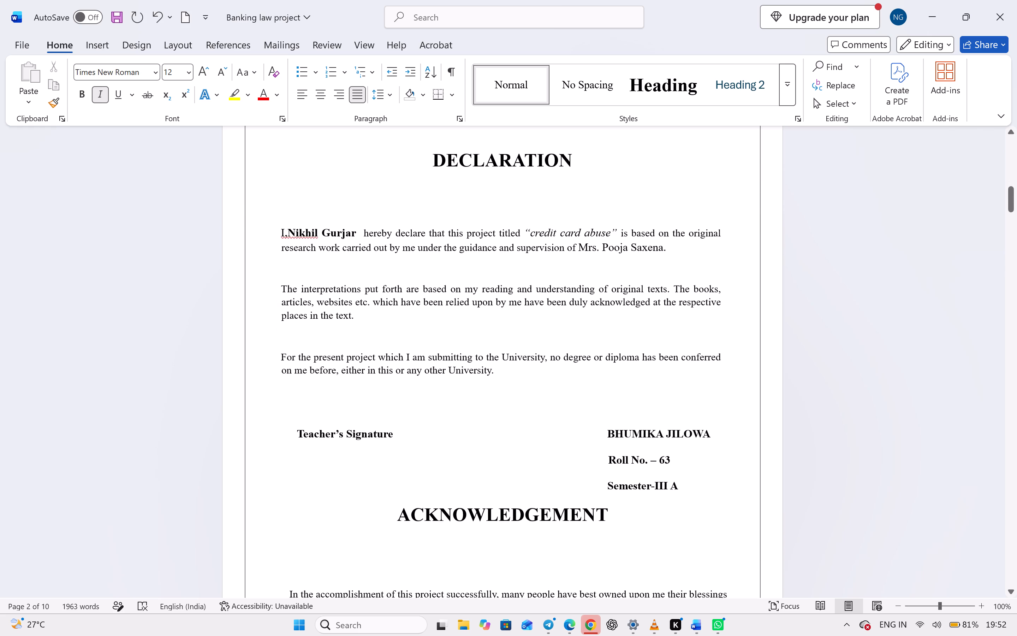
pyautogui.moveTo(607, 430); pyautogui.dragTo(715, 431)
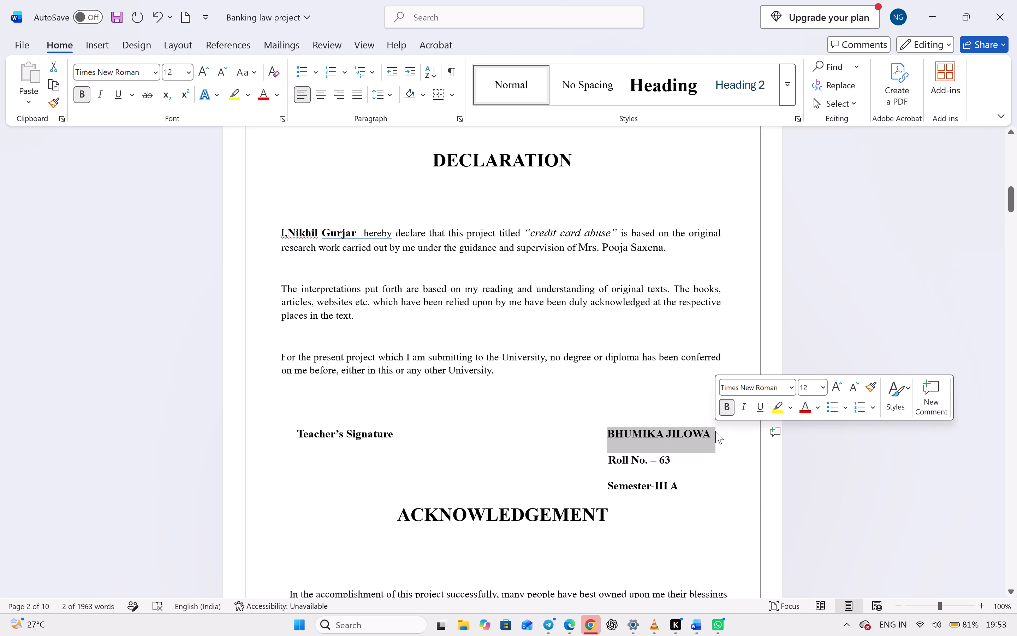
pyautogui.press('BackSpace')
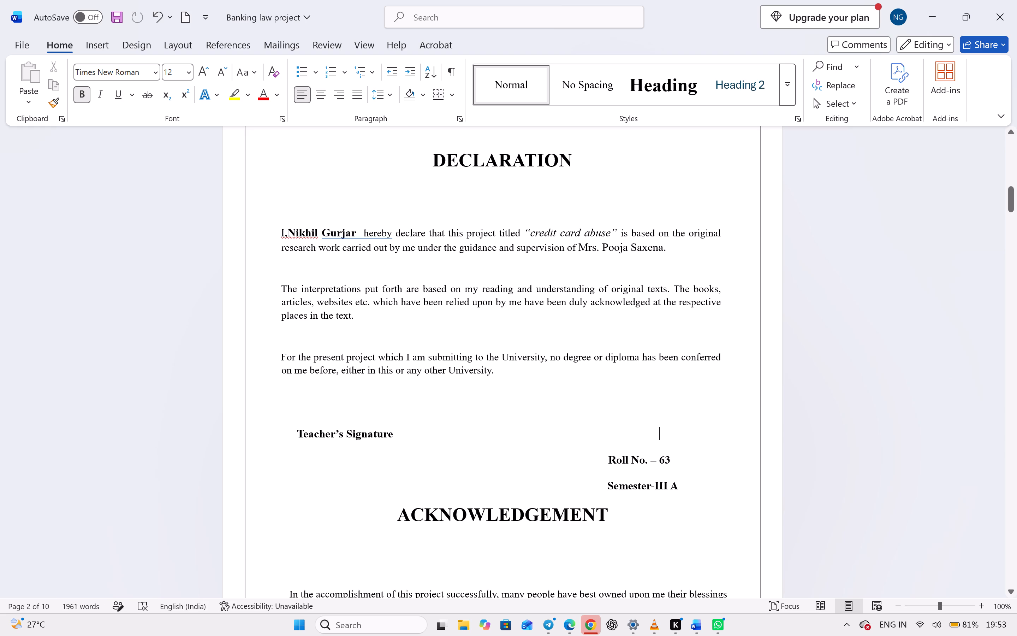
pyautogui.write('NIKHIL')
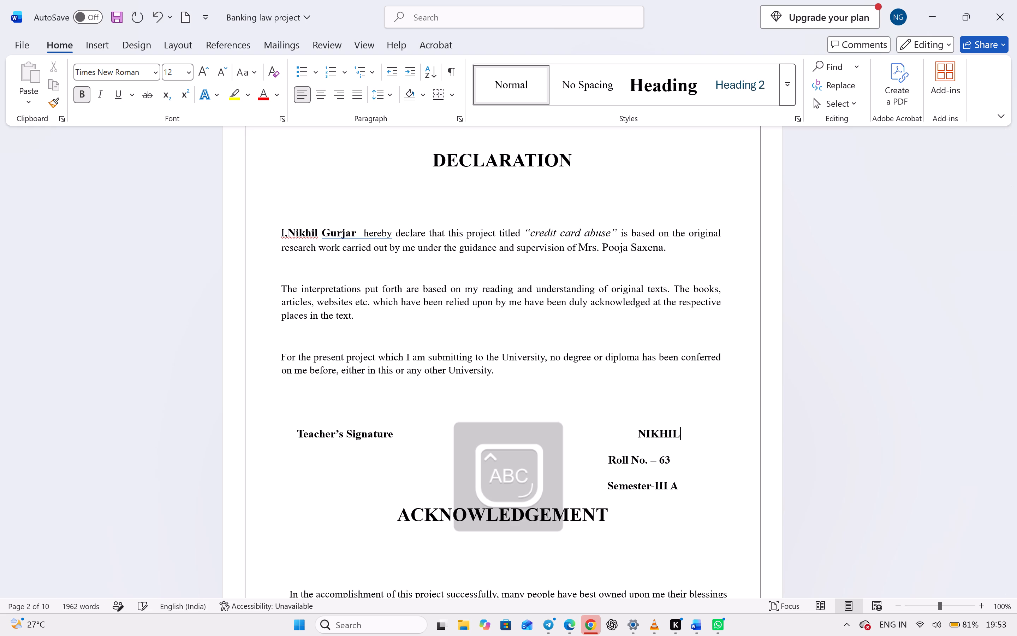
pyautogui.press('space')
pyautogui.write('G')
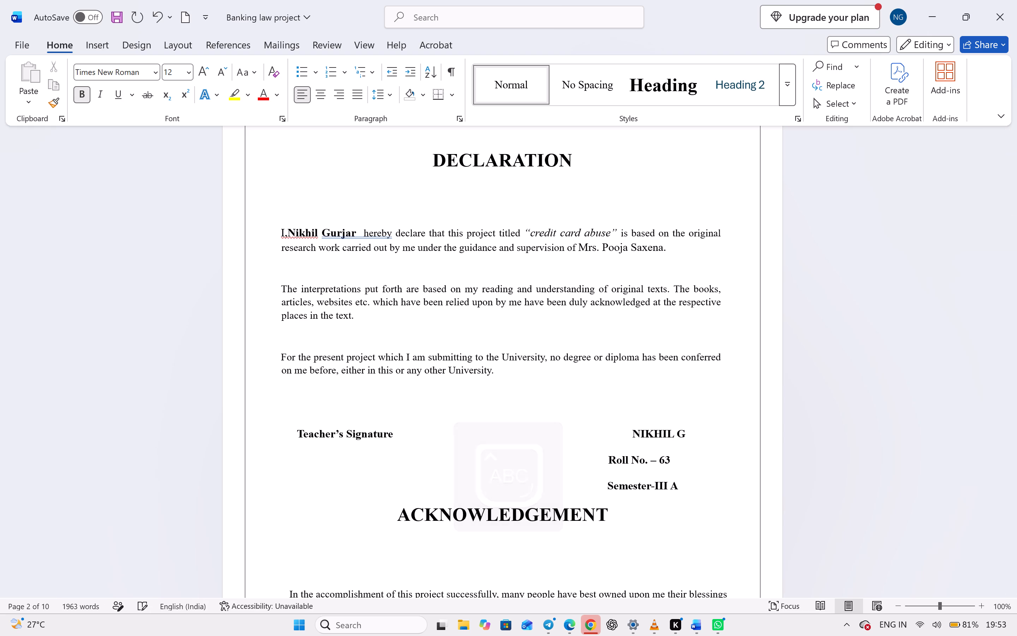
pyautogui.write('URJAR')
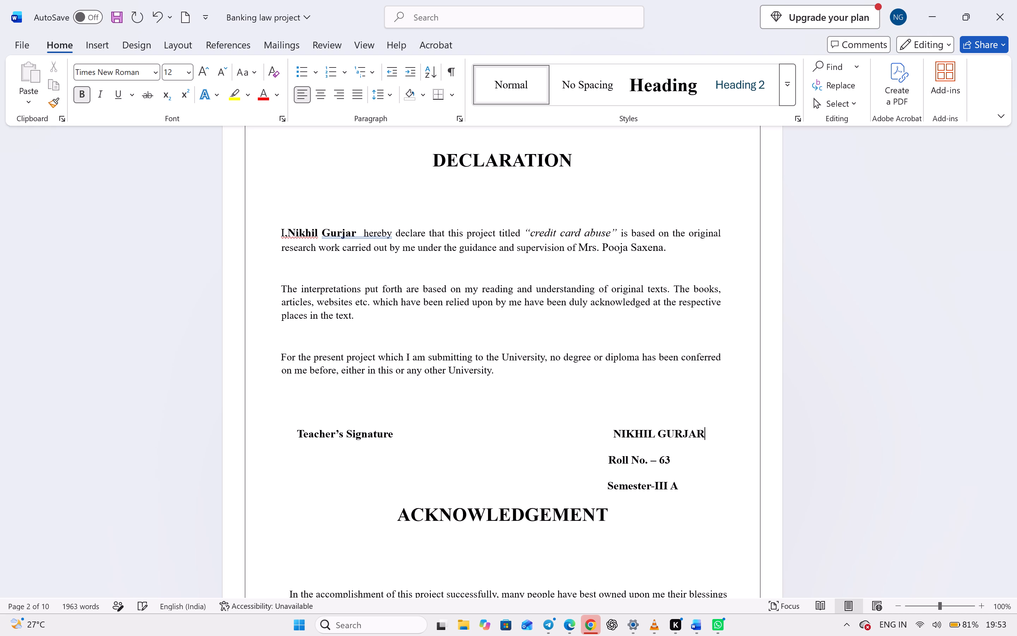
# Update the signature block's roll number to match the cover page and set its semester to III B.
pyautogui.click(677, 453)
pyautogui.press('BackSpace')
pyautogui.press('BackSpace')
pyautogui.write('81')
pyautogui.click(679, 488)
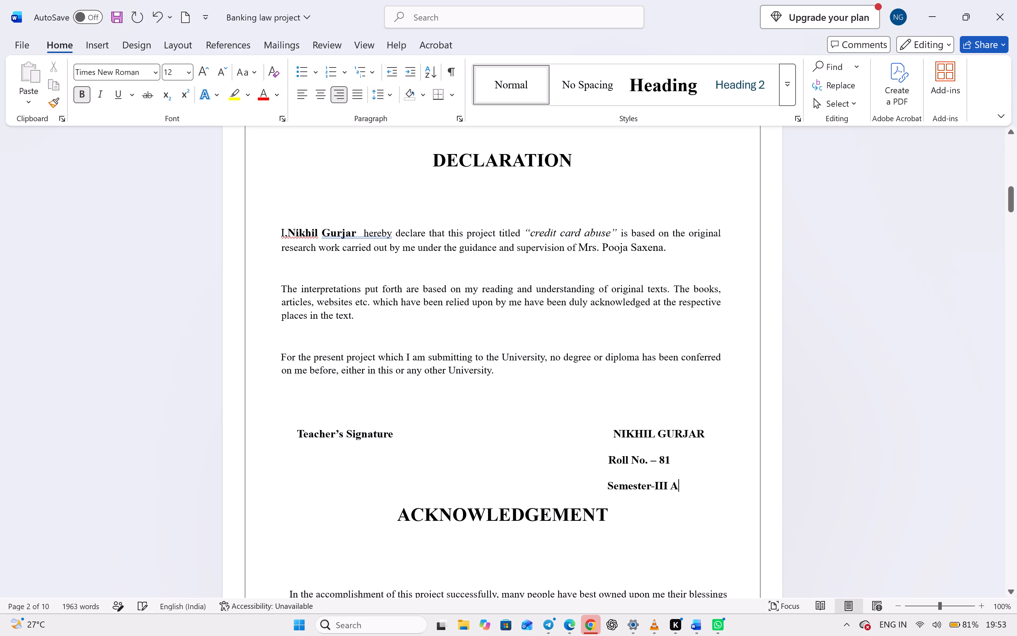
pyautogui.press('BackSpace')
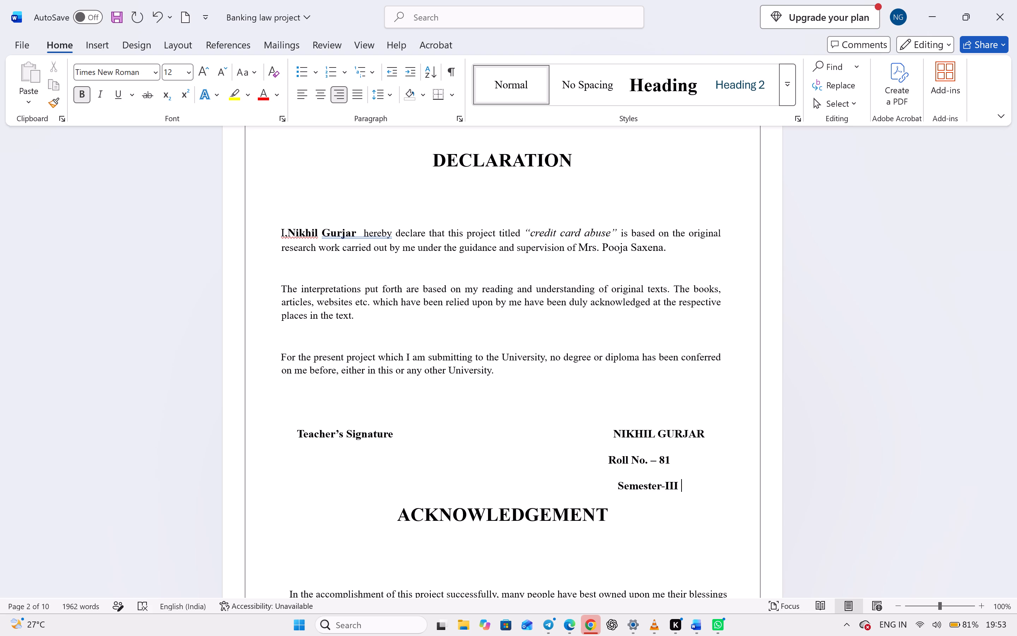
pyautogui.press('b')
# Review the document from the cover page to the start of Chapter 2 for details that still need adapting.
pyautogui.hscroll(1, 632, 524)
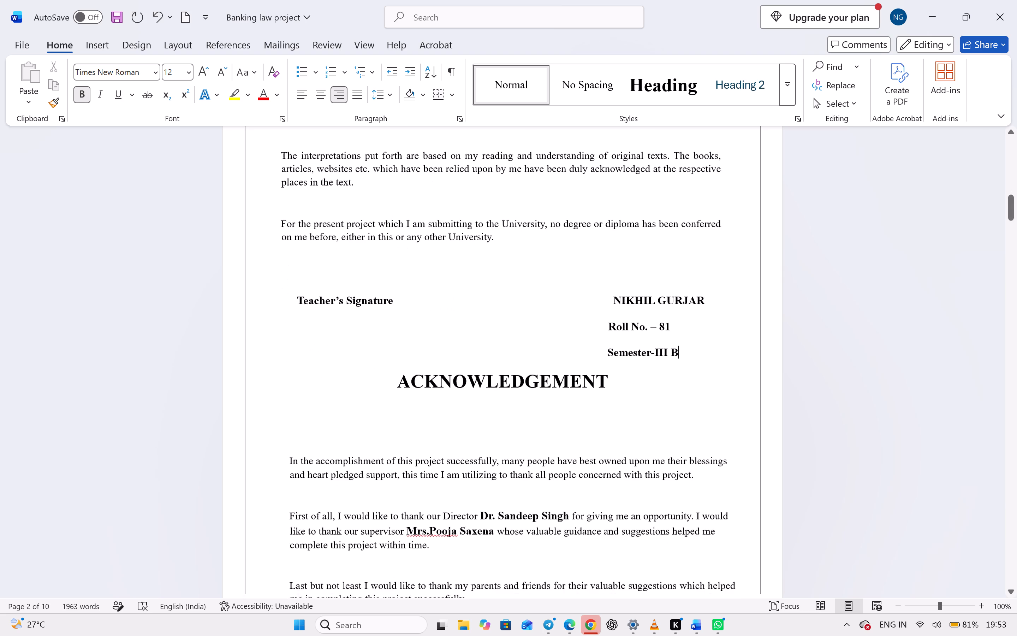
pyautogui.hscroll(1, 632, 524)
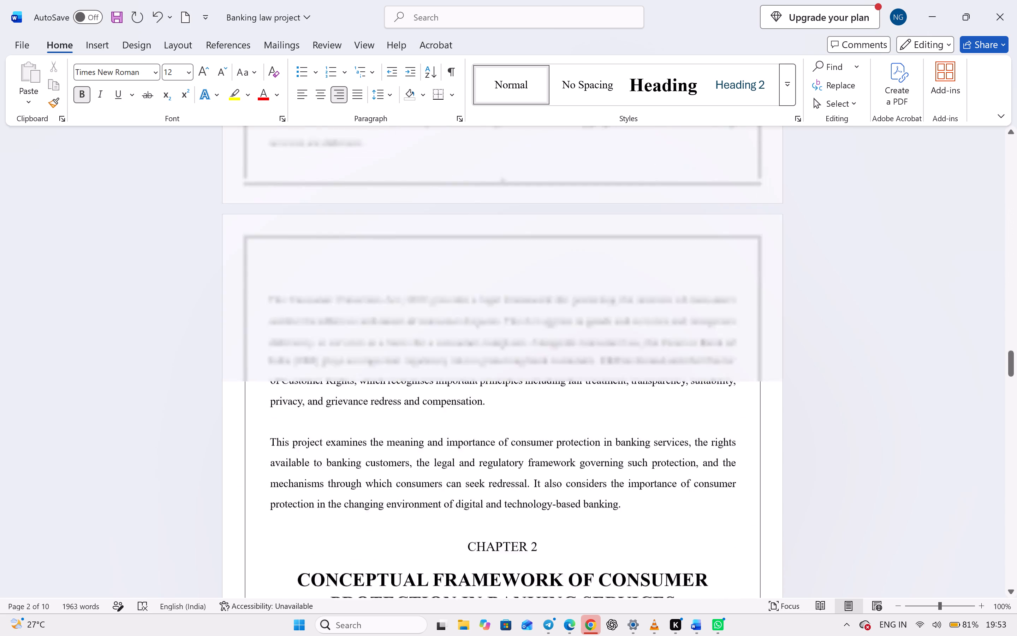
pyautogui.hscroll(1, 632, 524)
pyautogui.scroll(5, 632, 524)
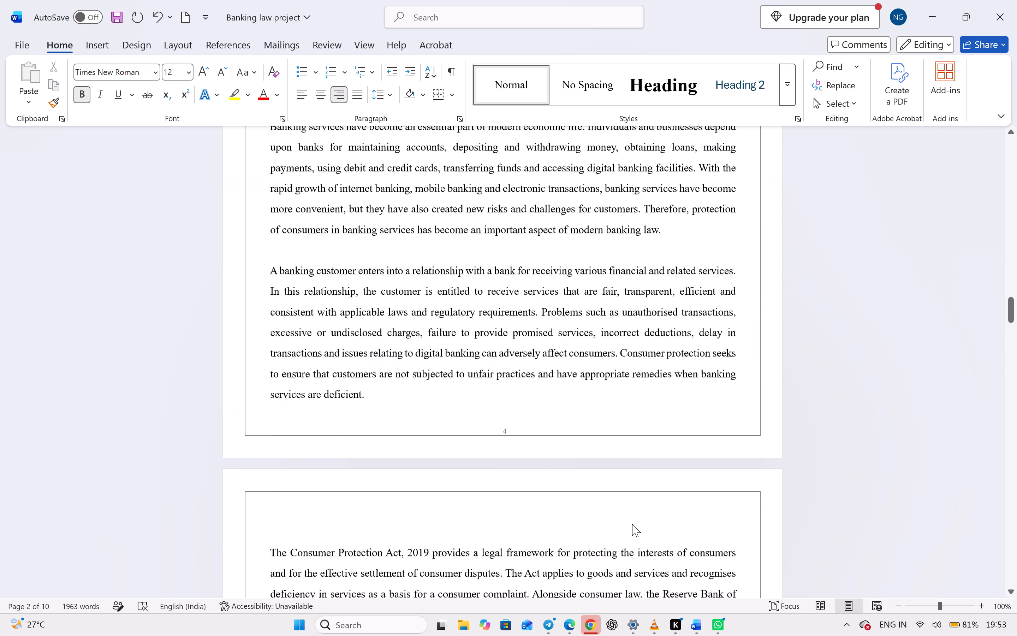
pyautogui.scroll(3, 632, 524)
pyautogui.scroll(-1, 632, 524)
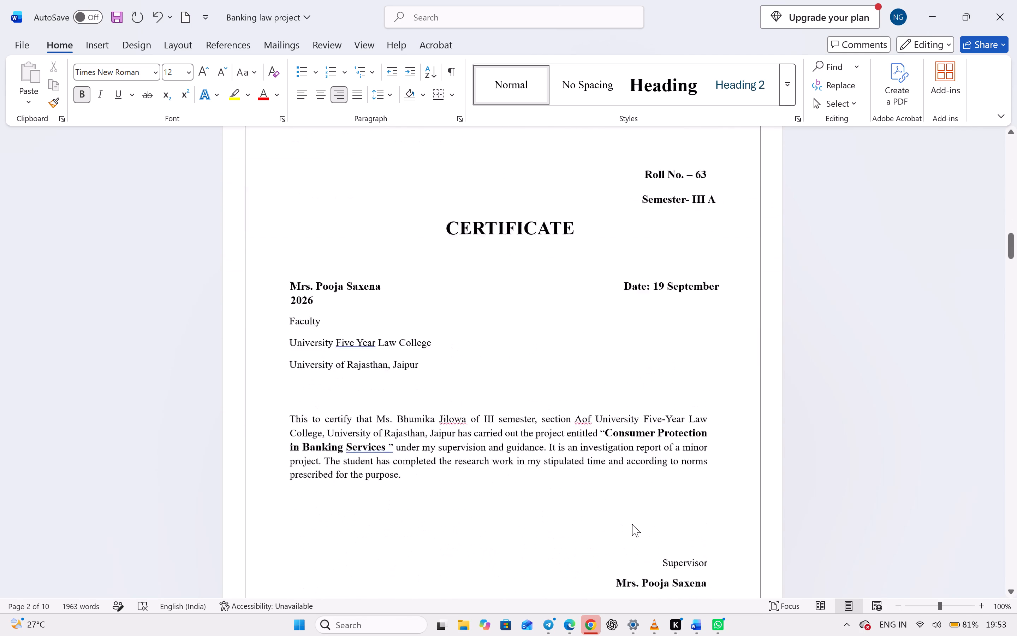
pyautogui.scroll(-1, 632, 524)
pyautogui.scroll(3, 632, 524)
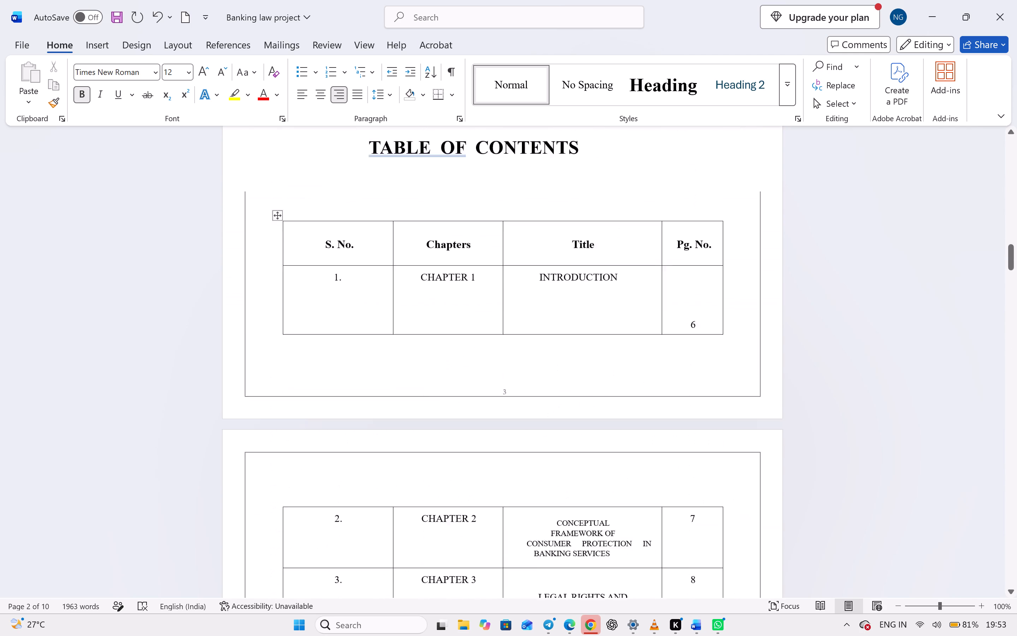
pyautogui.scroll(4, 632, 524)
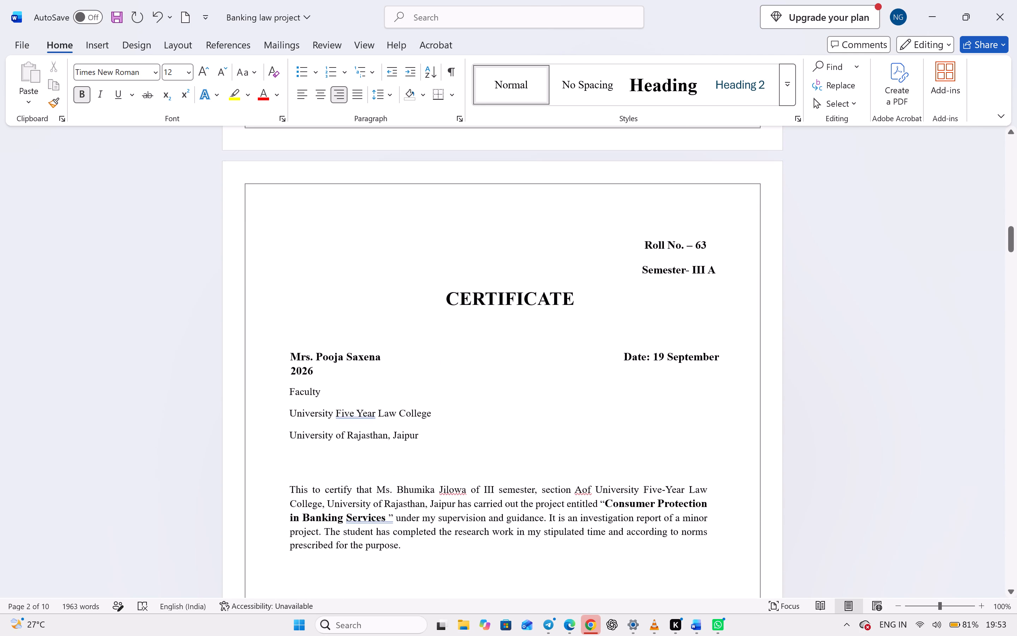
pyautogui.scroll(6, 632, 524)
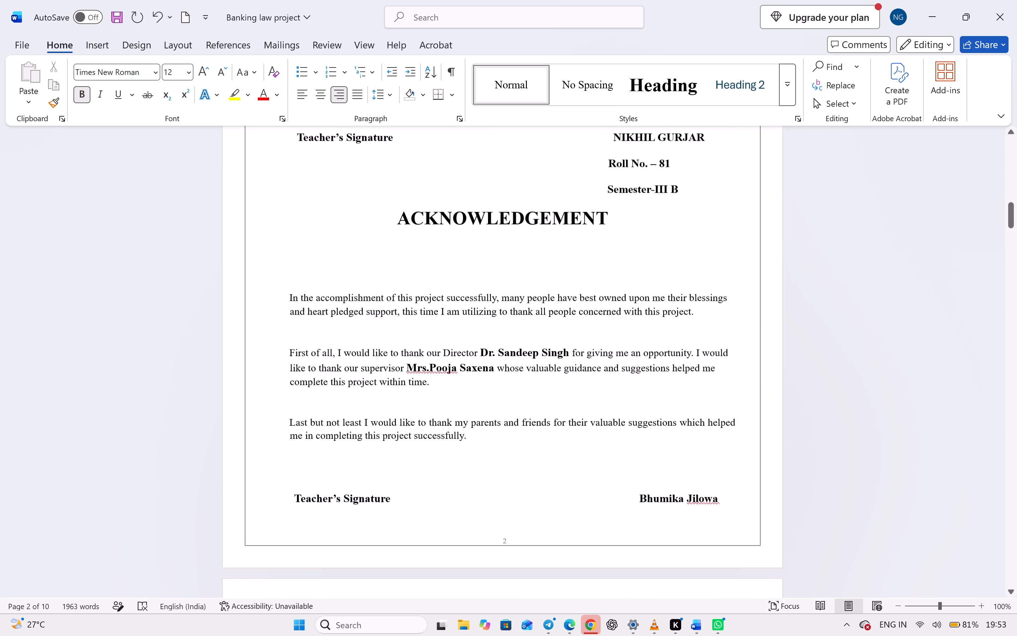
pyautogui.scroll(3, 632, 524)
pyautogui.scroll(-1, 632, 524)
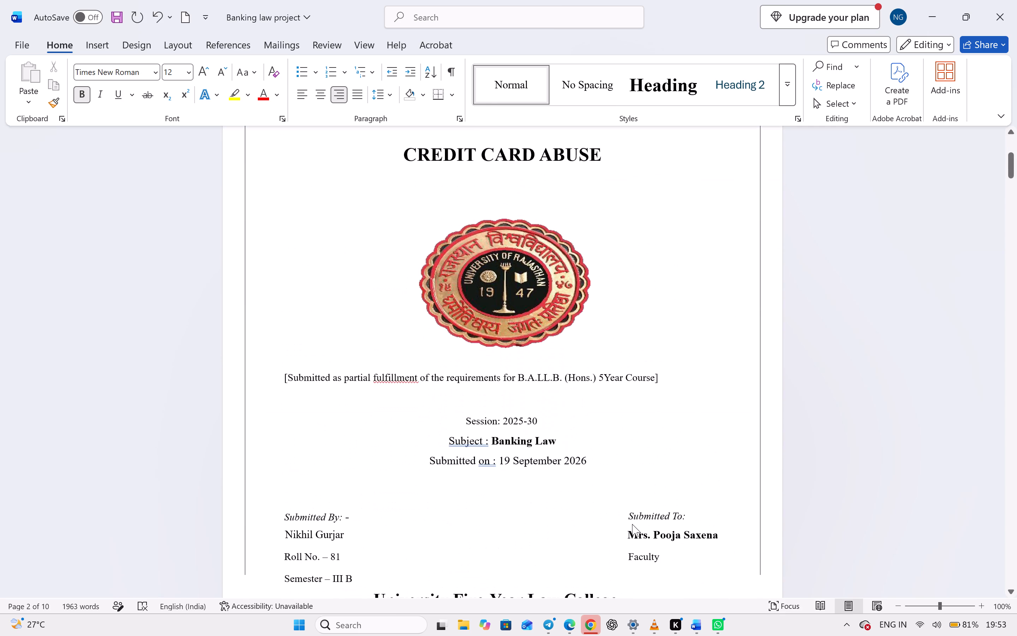
pyautogui.scroll(-2, 632, 524)
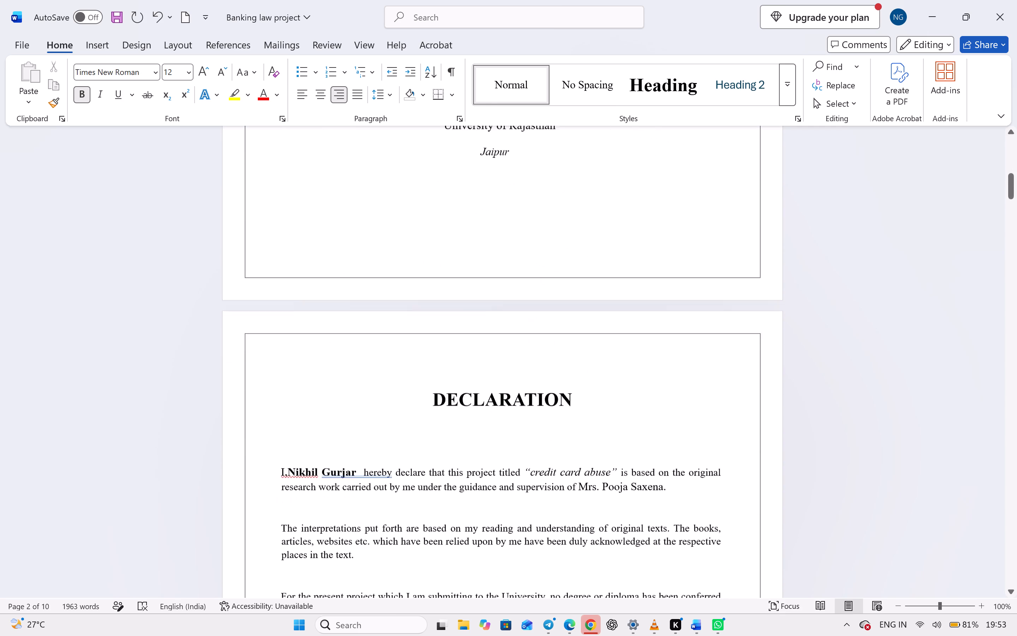
pyautogui.scroll(-1, 632, 524)
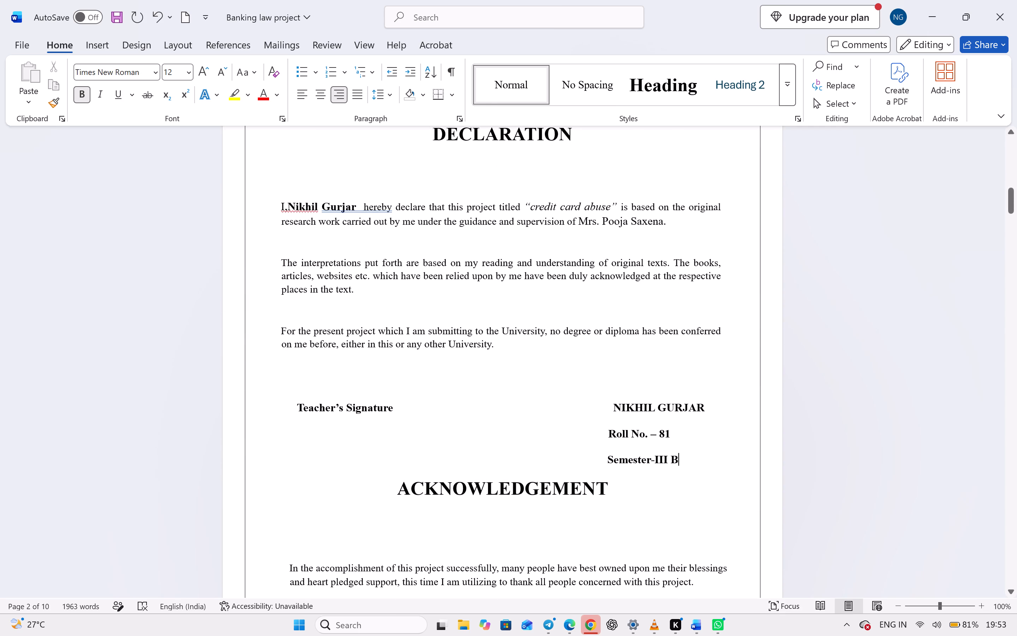
pyautogui.scroll(2, 469, 402)
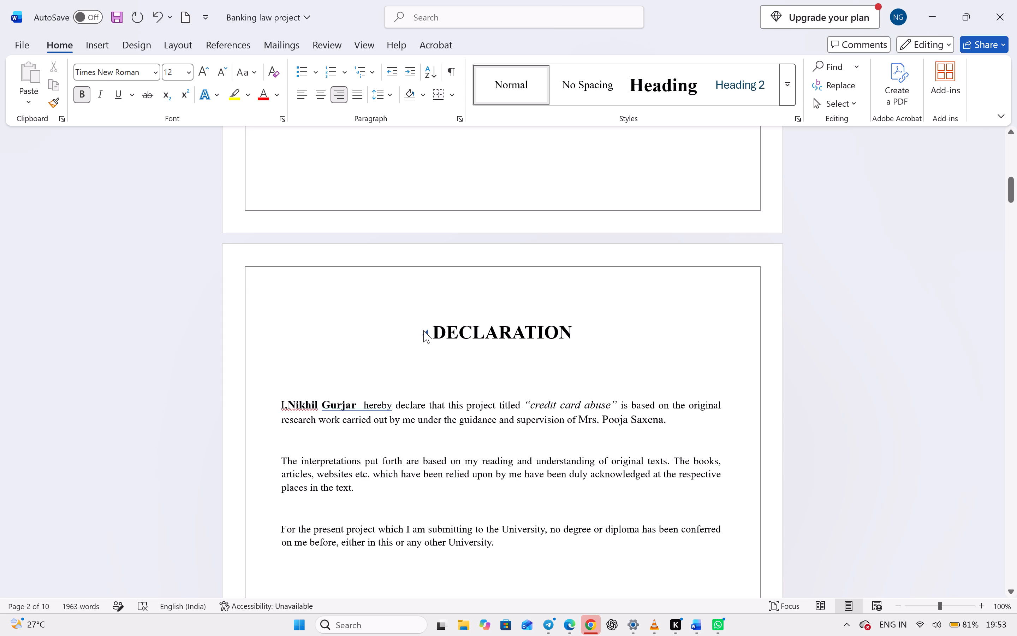
# Collapse the Declaration section under its heading.
pyautogui.click(423, 330)
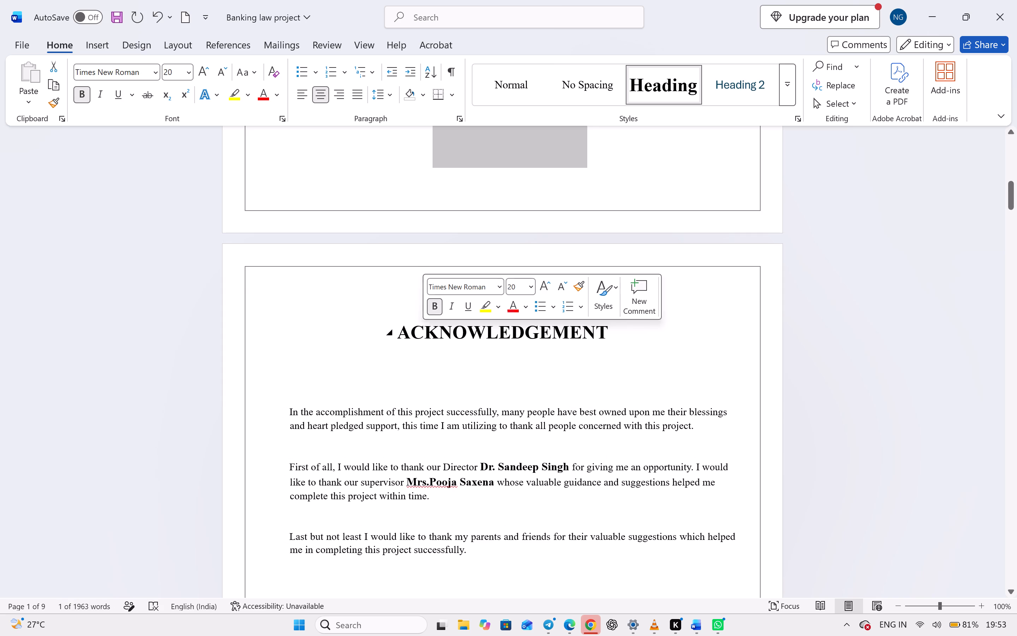
pyautogui.click(407, 400)
# Insert line breaks before the collapsed Declaration heading to push it from the cover page onto the second page.
pyautogui.scroll(4, 407, 400)
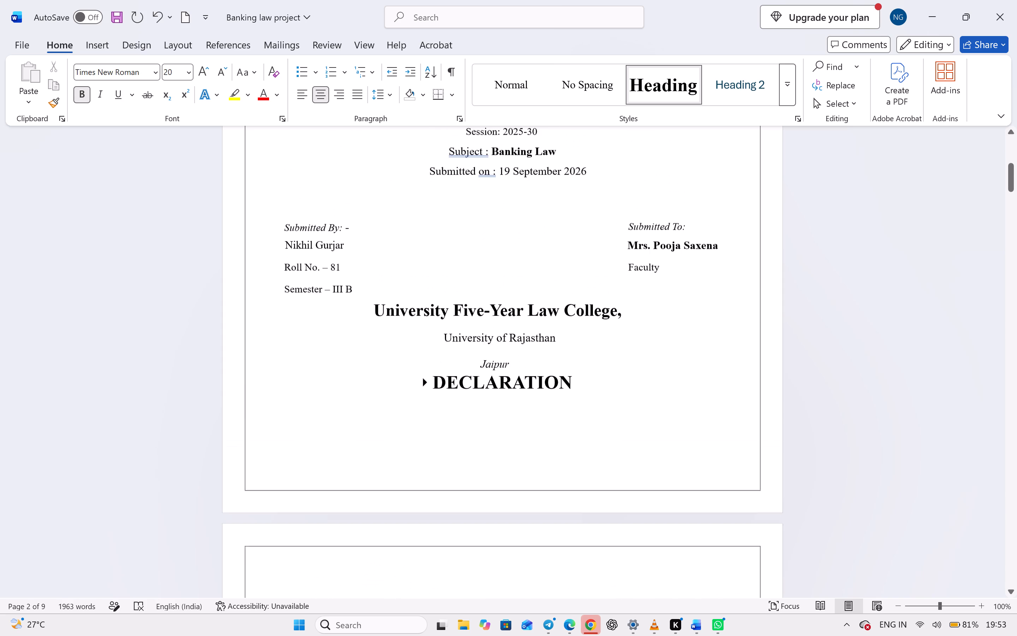
pyautogui.scroll(2, 407, 400)
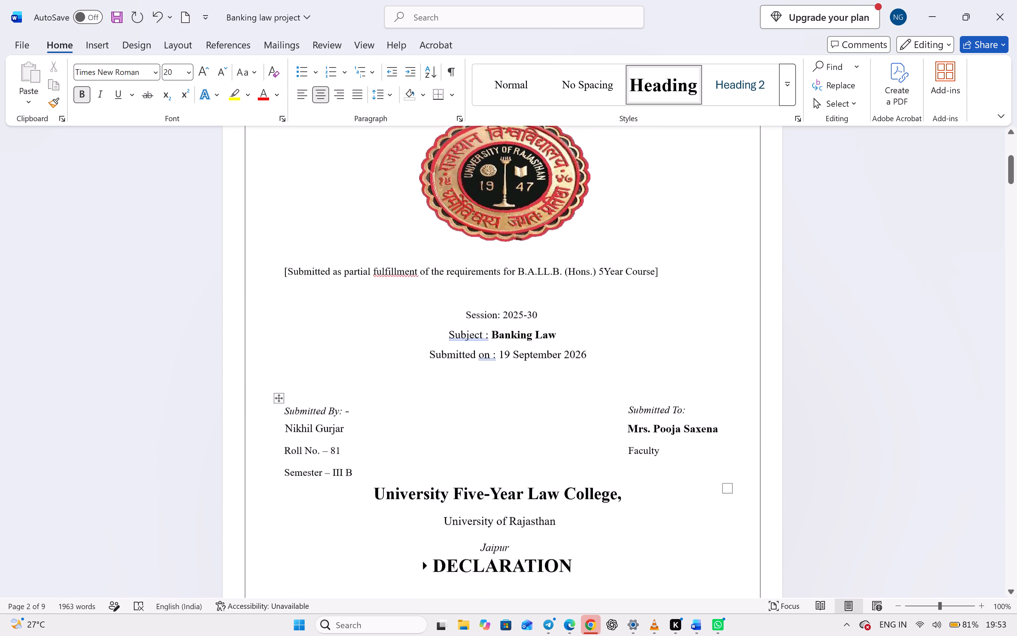
pyautogui.scroll(1, 407, 400)
pyautogui.click(413, 496)
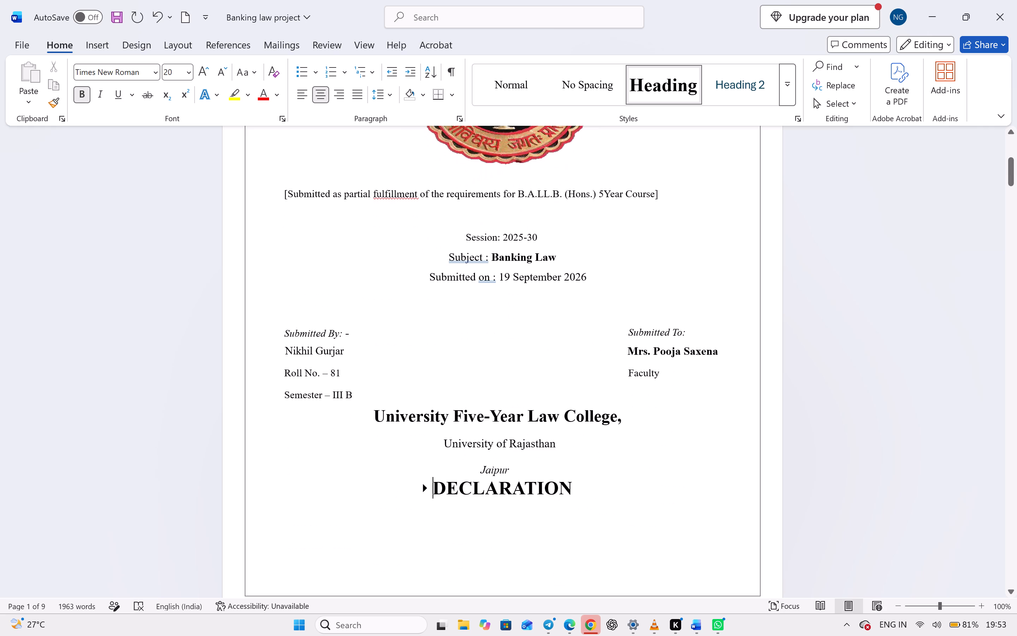
pyautogui.press('Return')
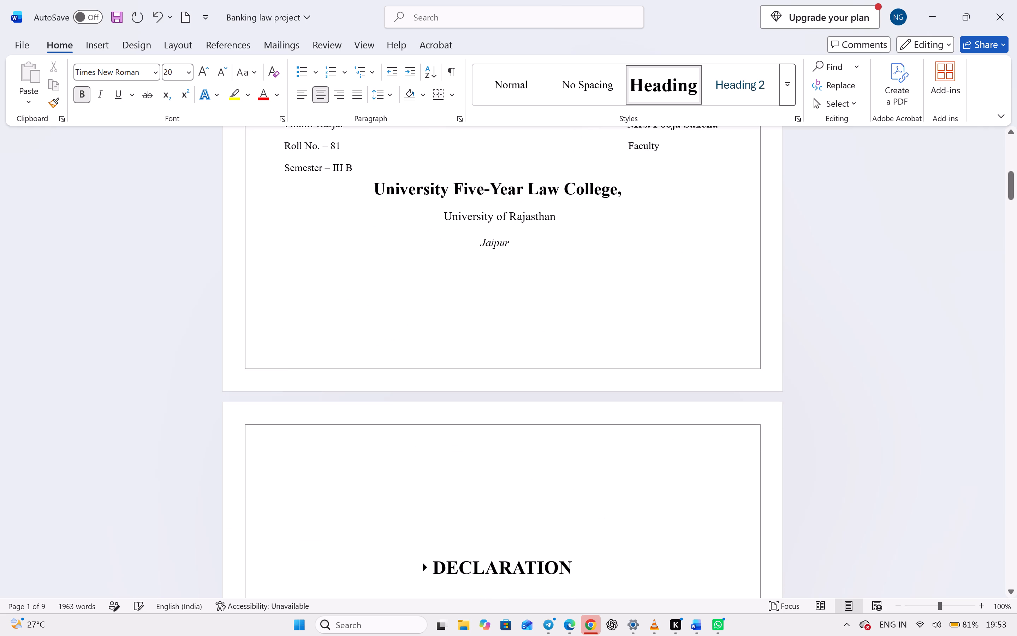
# Review the layout and text of the cover page, Acknowledgement, Certificate, Table of Contents and Introduction.
pyautogui.scroll(-2, 413, 496)
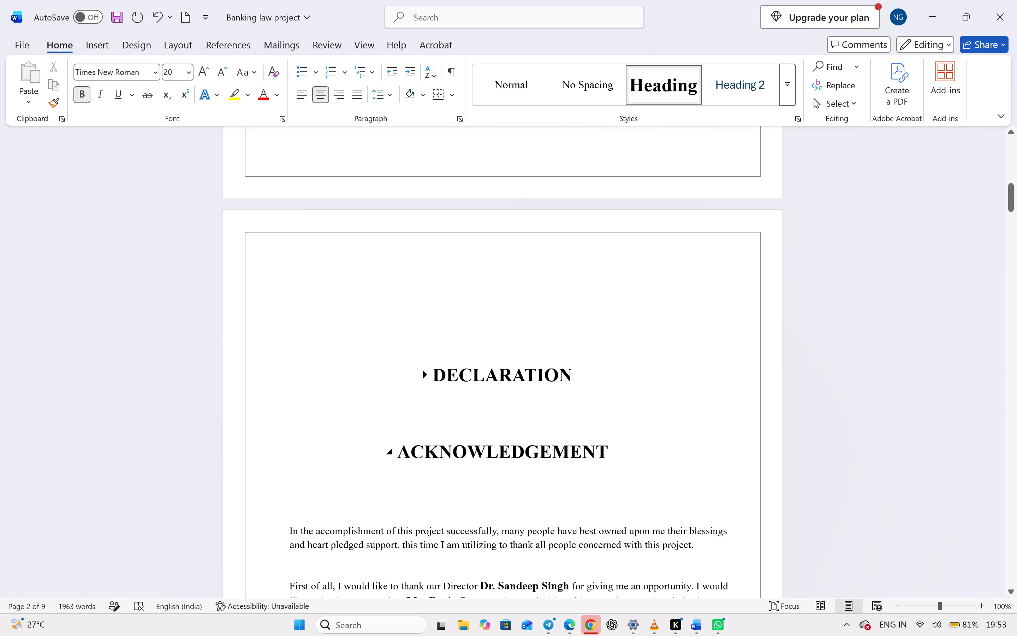
pyautogui.scroll(-3, 413, 496)
pyautogui.scroll(1, 413, 496)
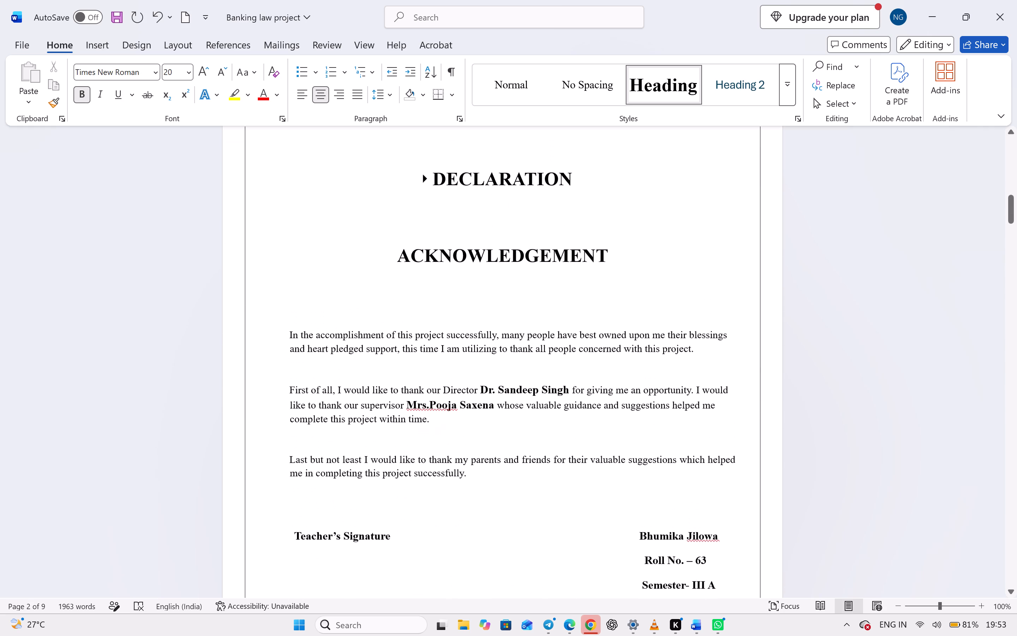
pyautogui.scroll(6, 413, 496)
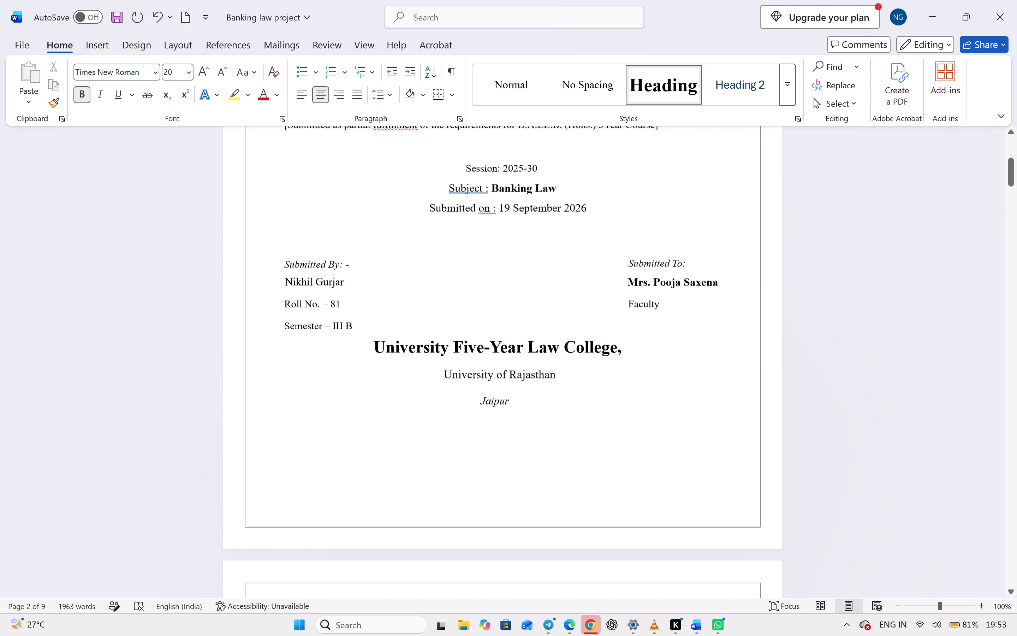
pyautogui.scroll(7, 413, 496)
pyautogui.scroll(-2, 413, 496)
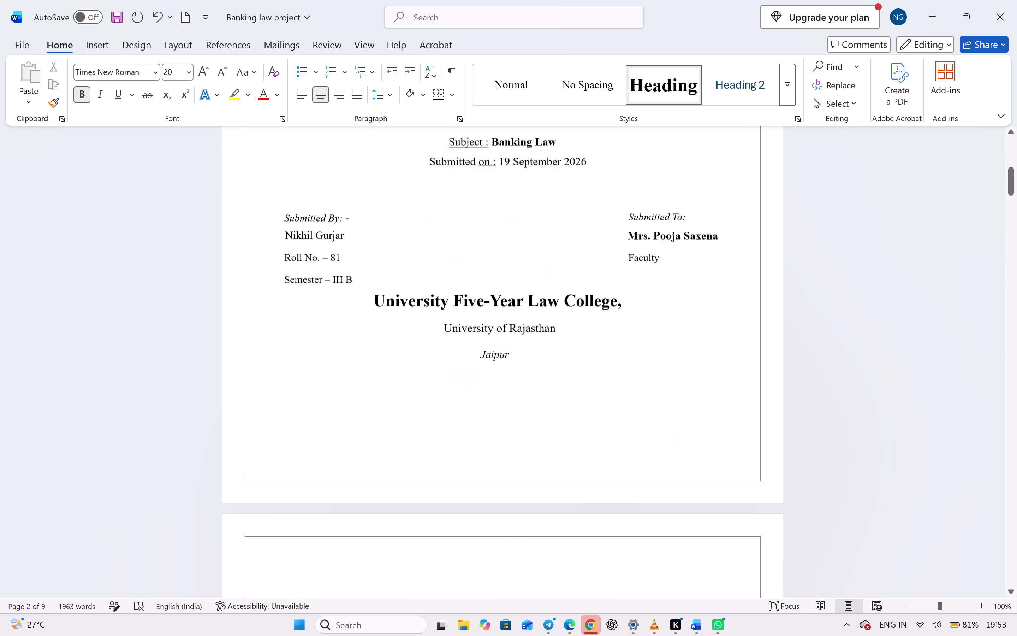
pyautogui.scroll(-8, 413, 496)
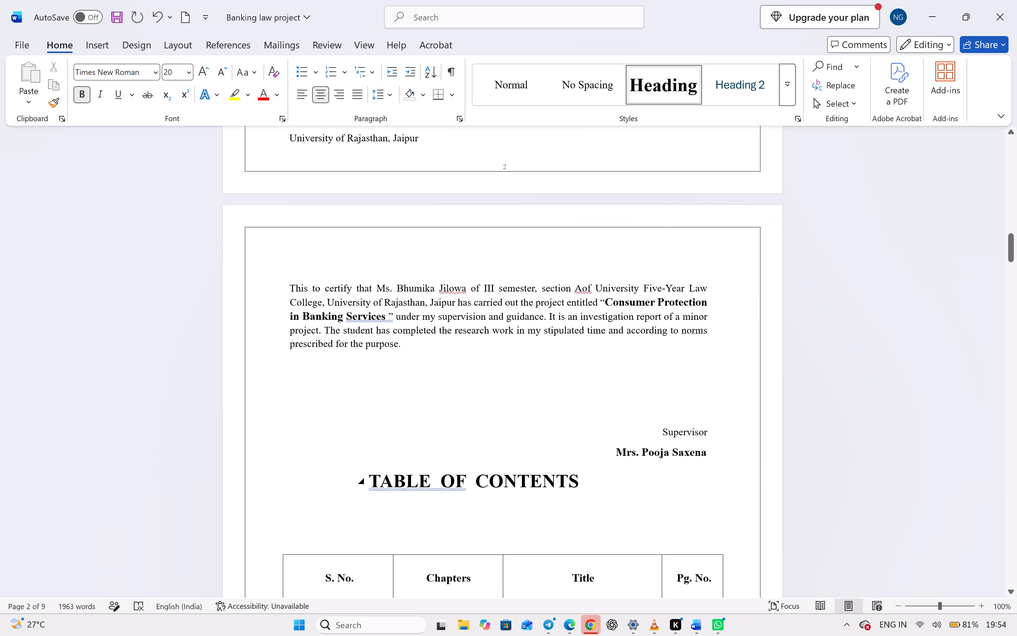
pyautogui.scroll(-5, 413, 496)
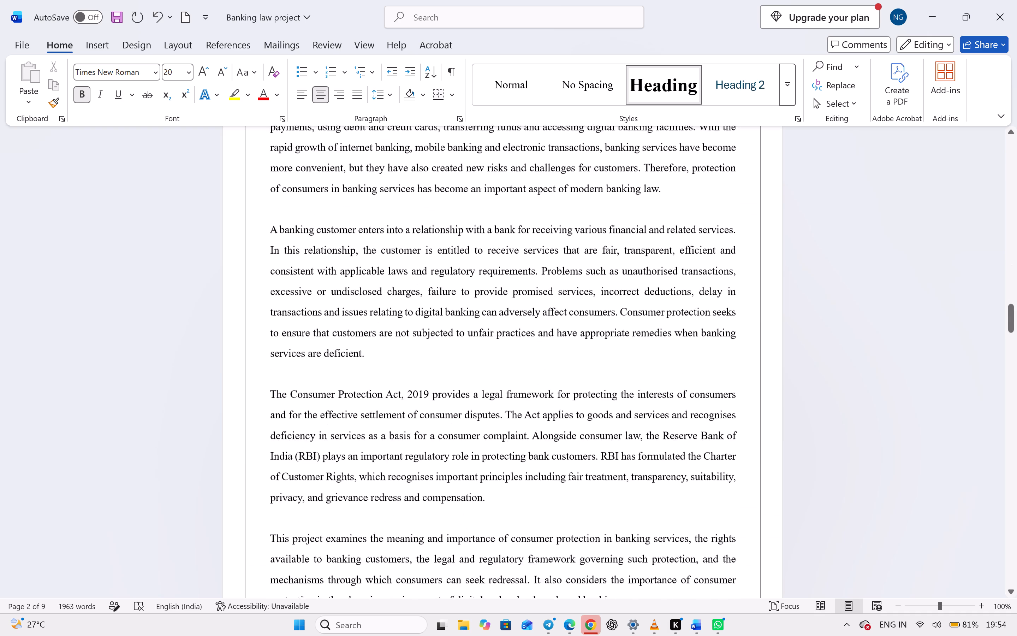
pyautogui.scroll(4, 413, 496)
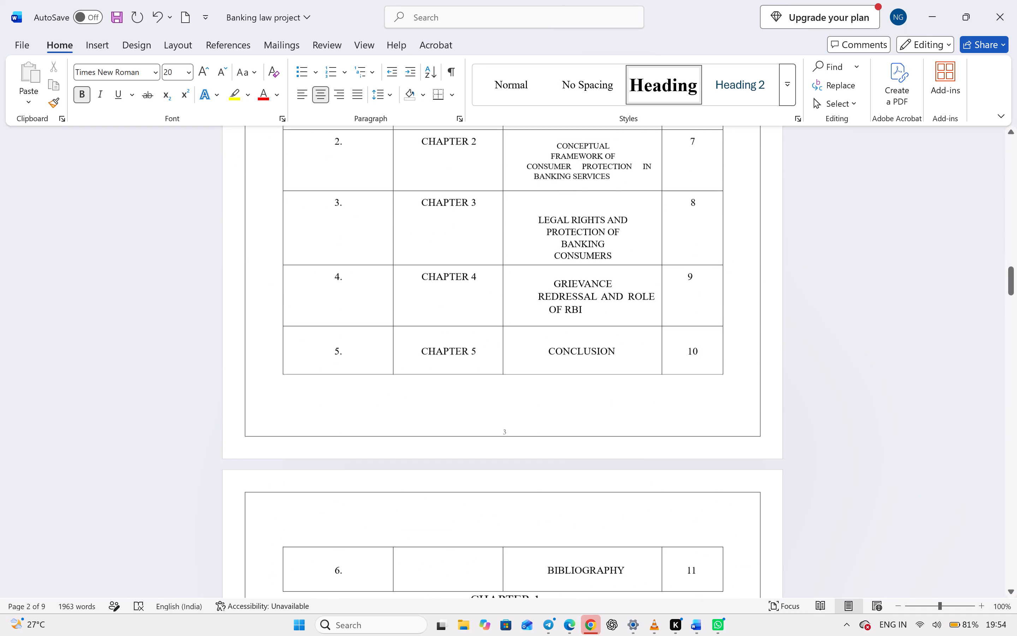
pyautogui.scroll(3, 413, 496)
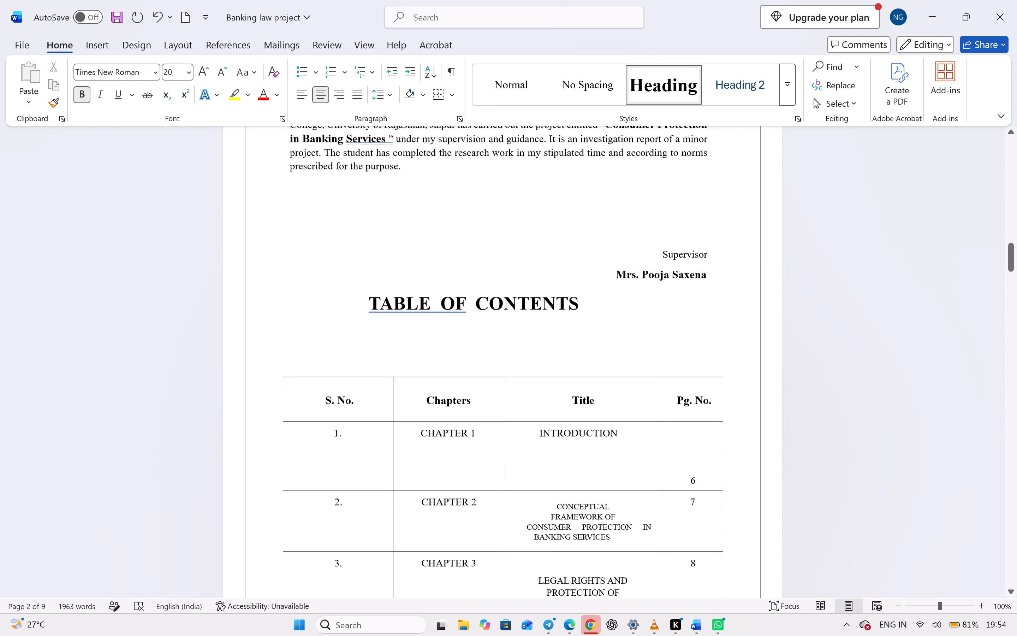
pyautogui.scroll(3, 413, 496)
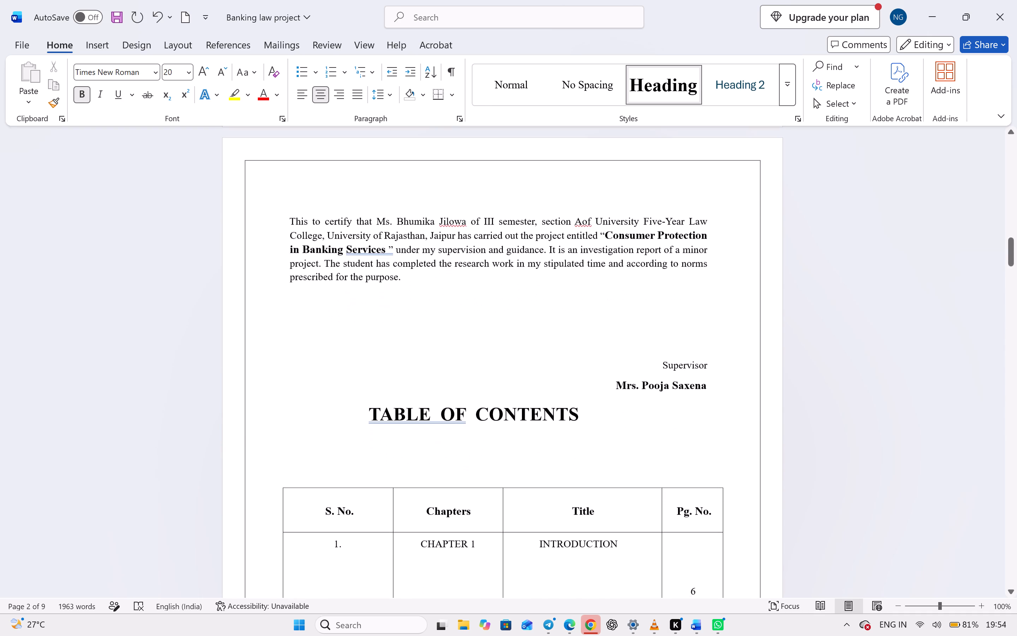
pyautogui.scroll(2, 413, 496)
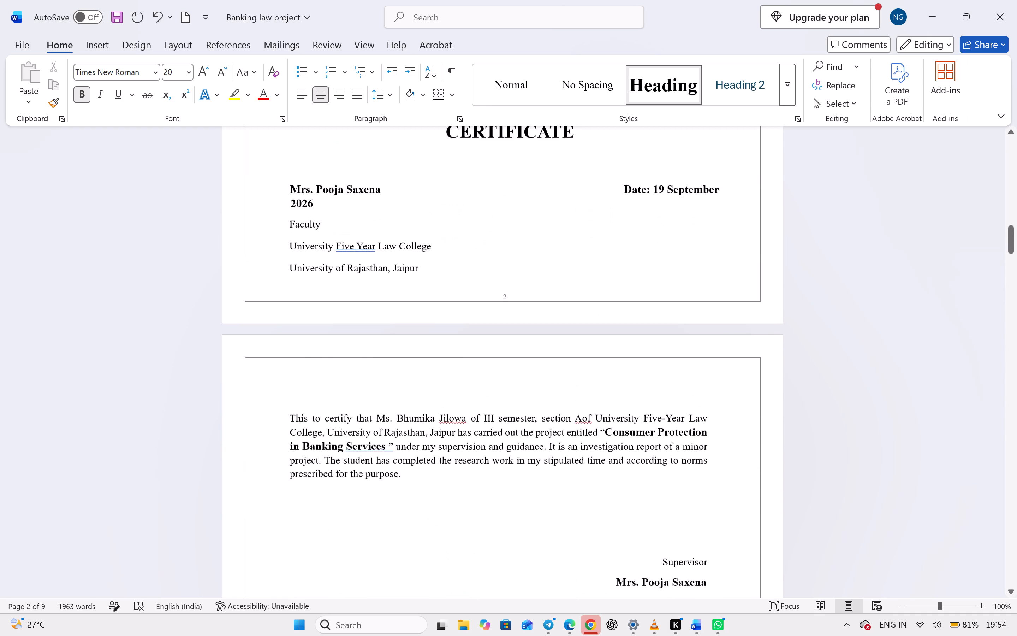
pyautogui.scroll(3, 413, 496)
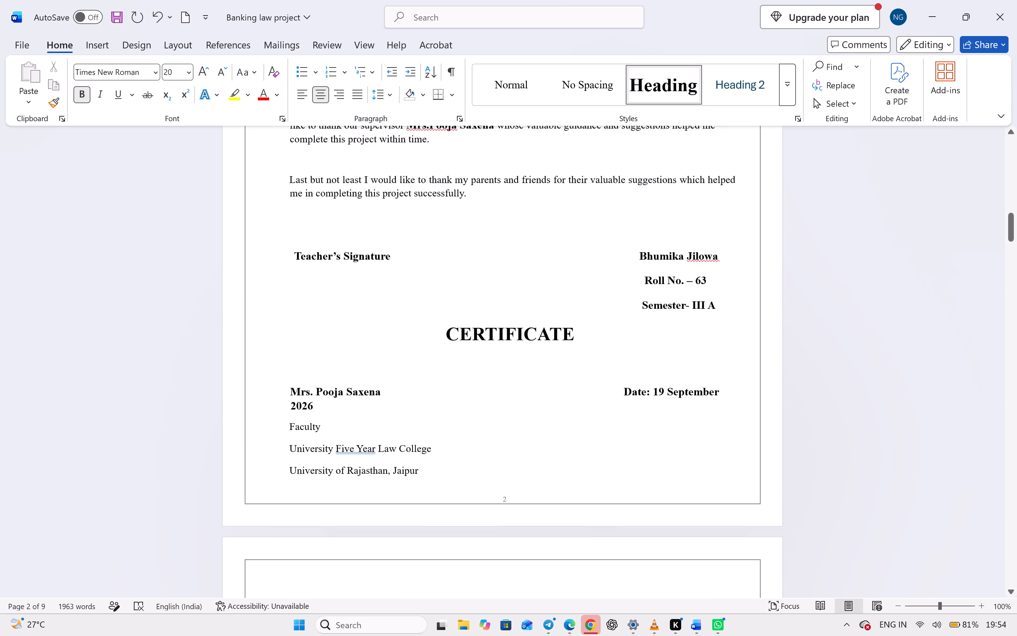
pyautogui.scroll(4, 413, 496)
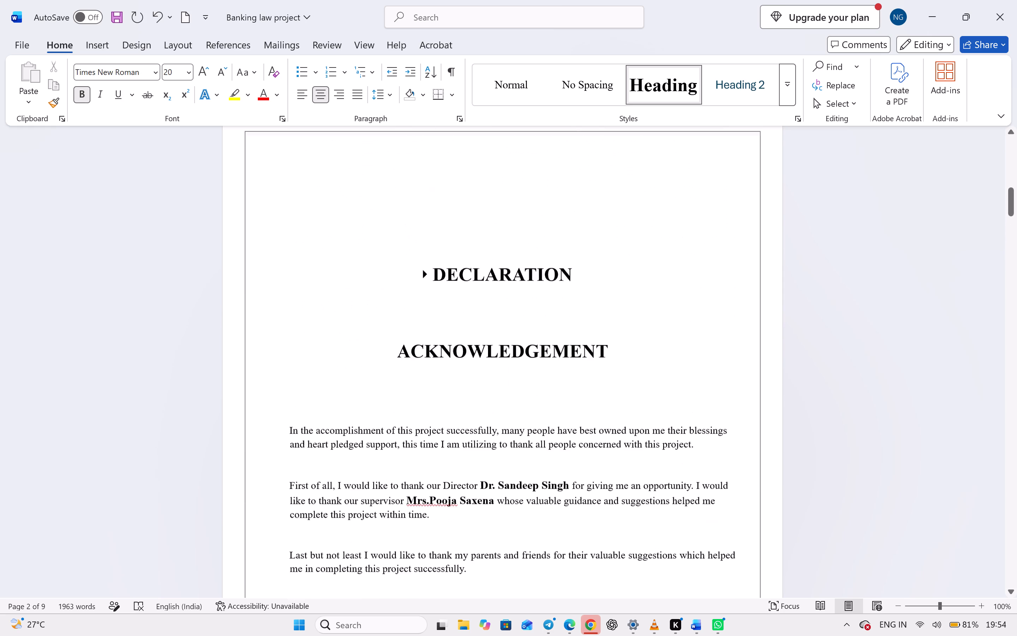
pyautogui.scroll(4, 413, 496)
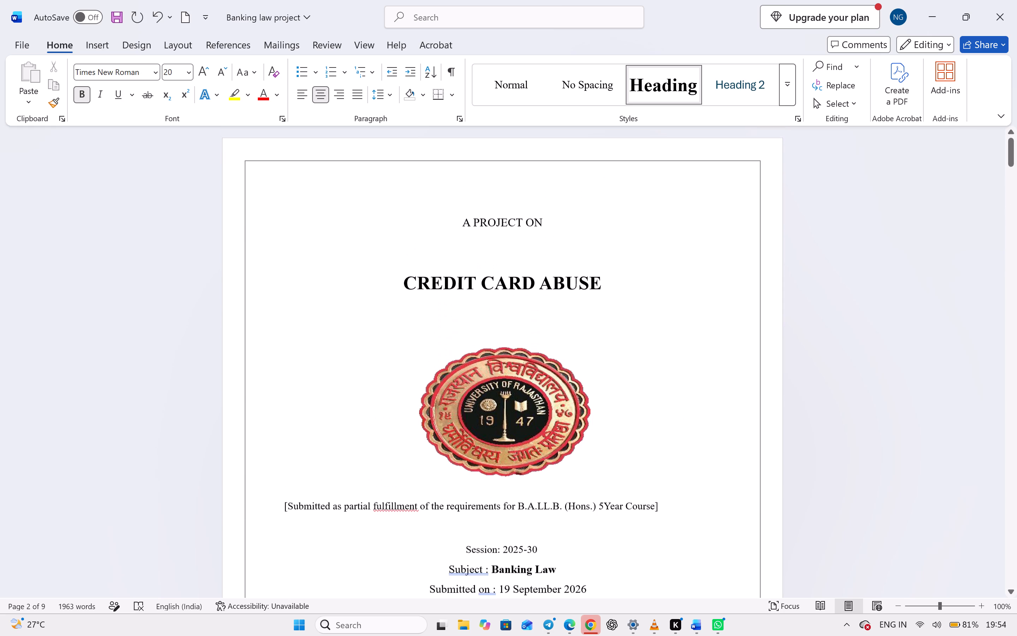
pyautogui.scroll(1, 413, 496)
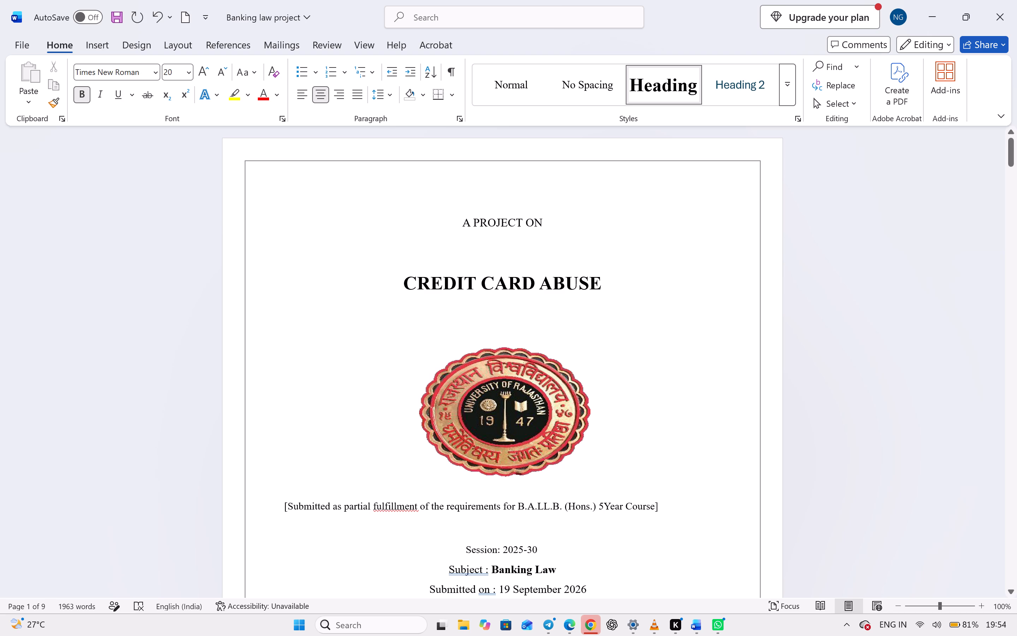
# Recheck the cover page details and the page break before the Declaration heading.
pyautogui.scroll(4, 315, 536)
pyautogui.scroll(-1, 497, 432)
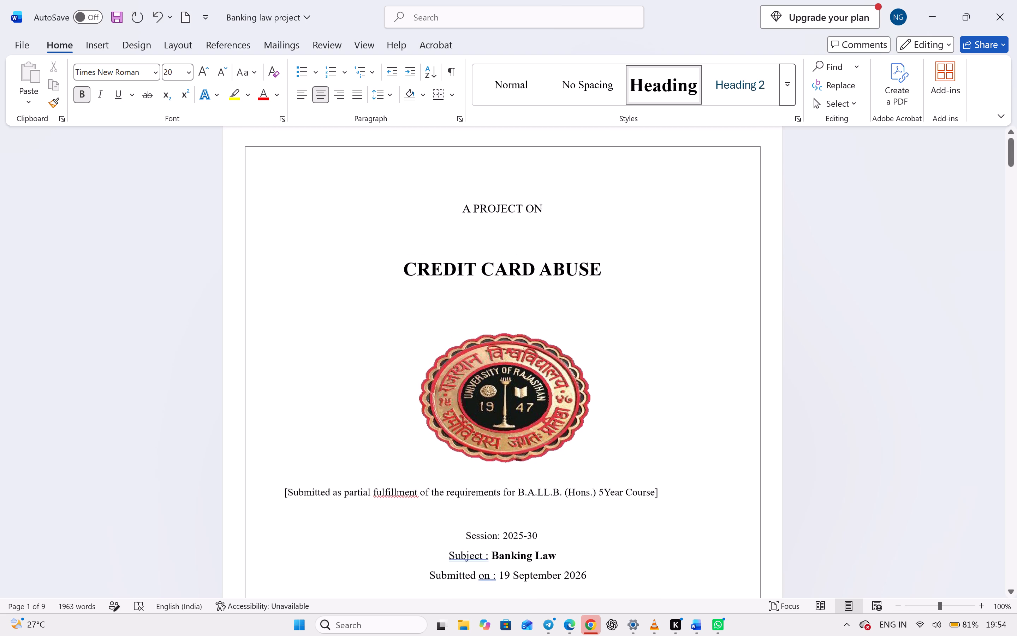
pyautogui.scroll(-1, 497, 432)
pyautogui.scroll(1, 497, 432)
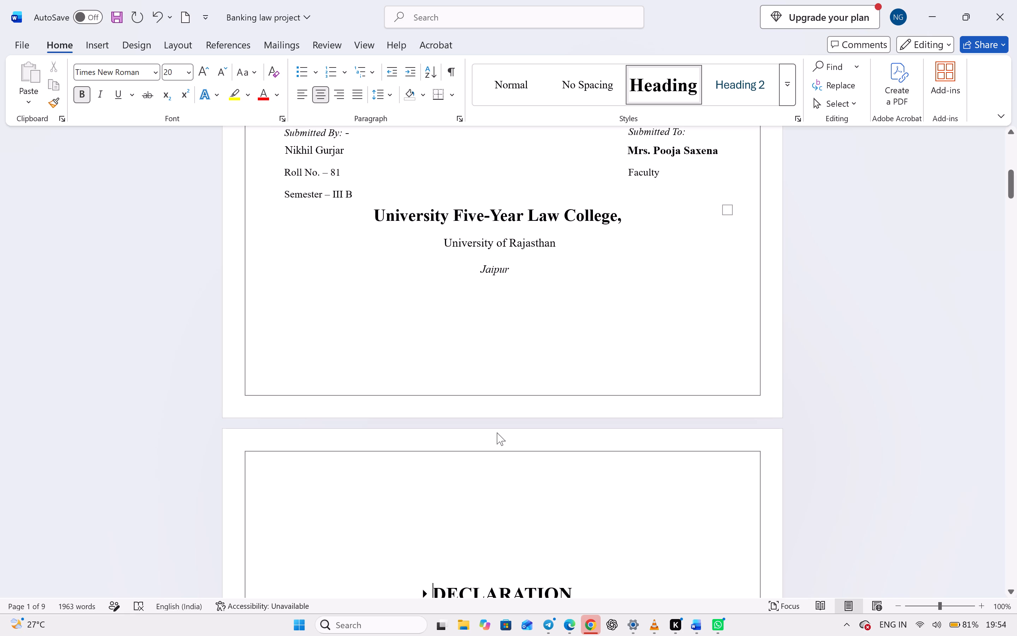
pyautogui.scroll(1, 497, 432)
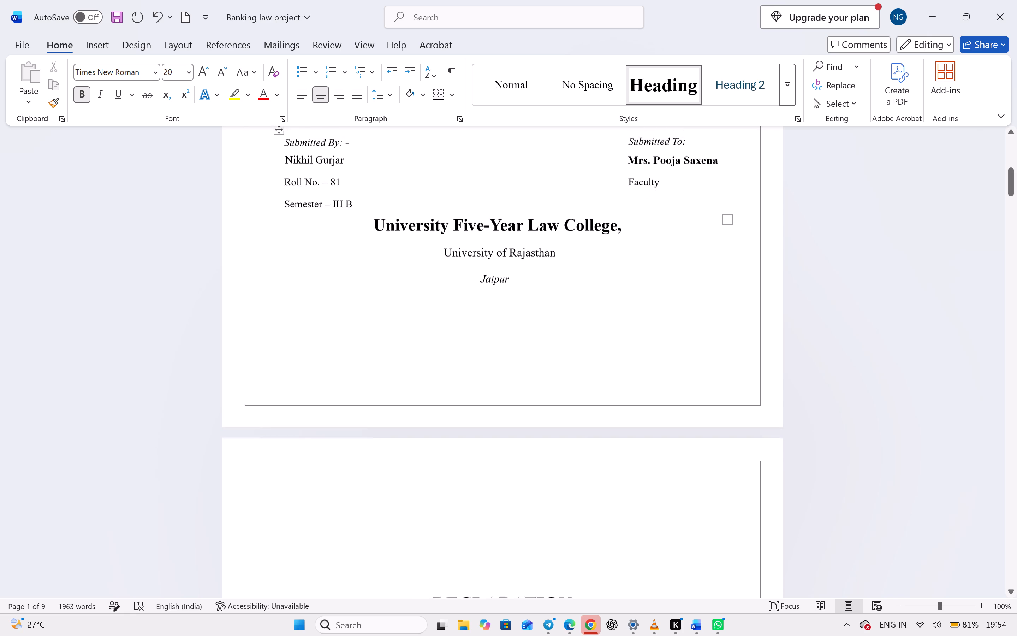
pyautogui.scroll(2, 497, 432)
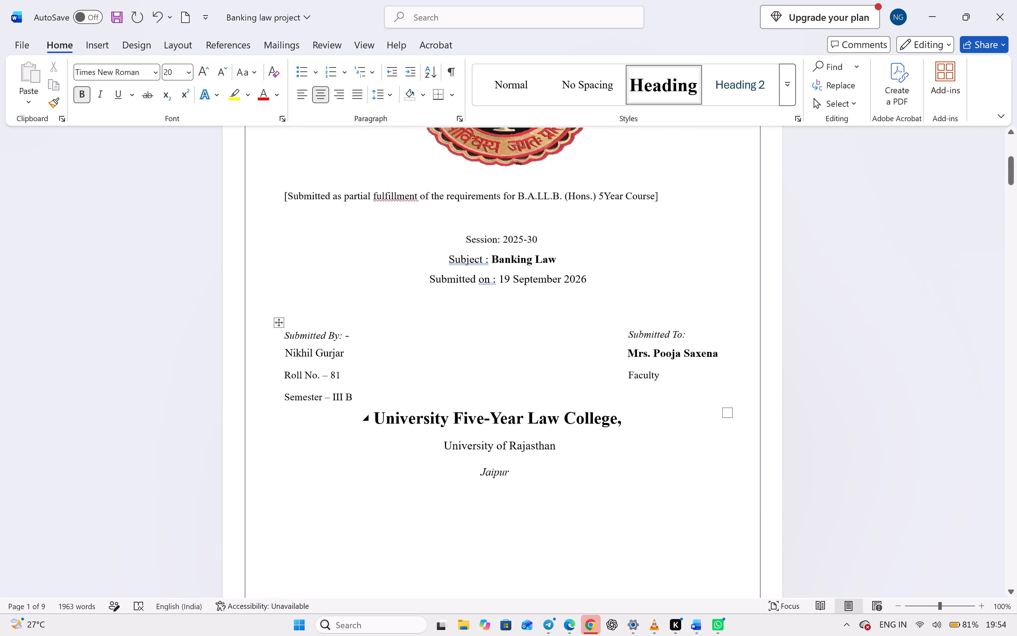
pyautogui.scroll(3, 497, 432)
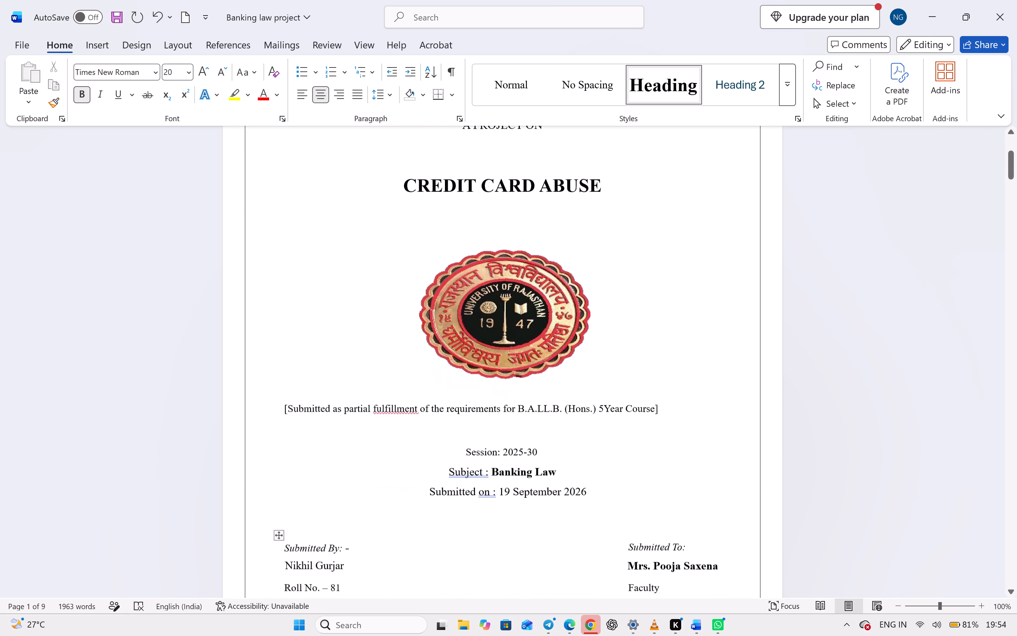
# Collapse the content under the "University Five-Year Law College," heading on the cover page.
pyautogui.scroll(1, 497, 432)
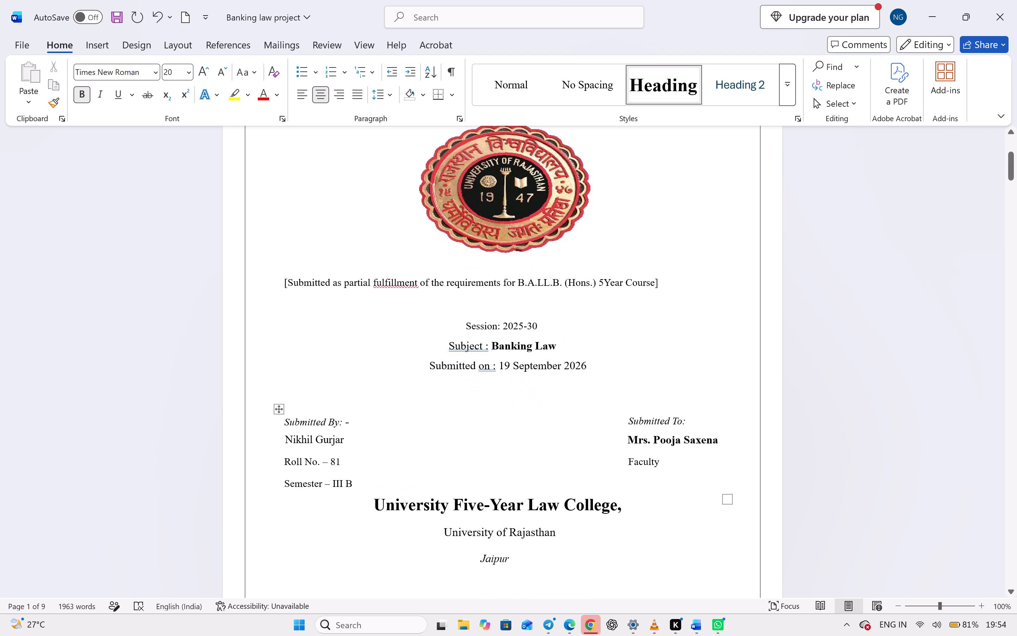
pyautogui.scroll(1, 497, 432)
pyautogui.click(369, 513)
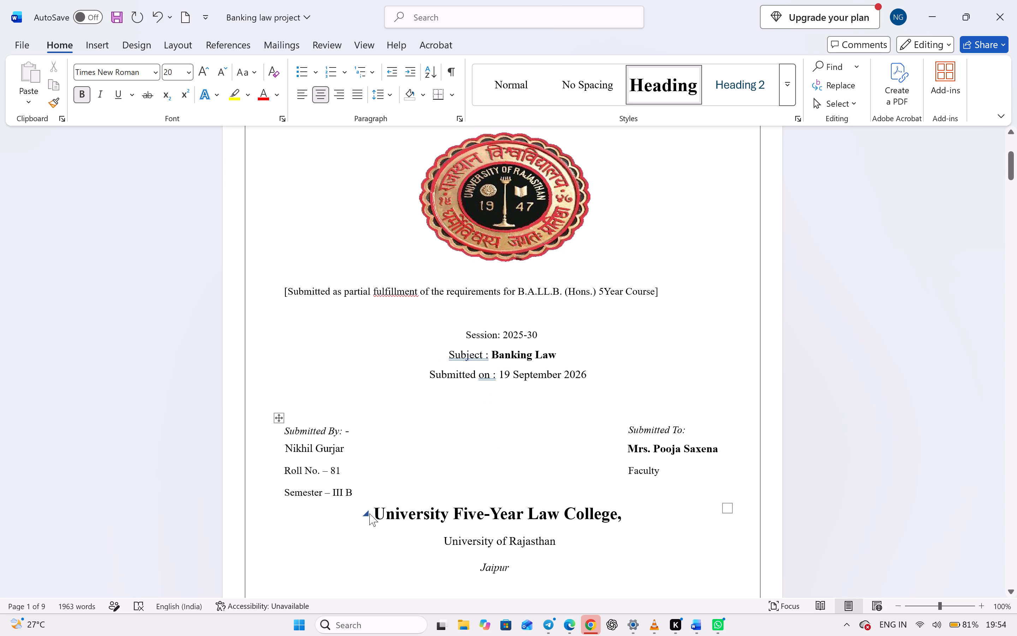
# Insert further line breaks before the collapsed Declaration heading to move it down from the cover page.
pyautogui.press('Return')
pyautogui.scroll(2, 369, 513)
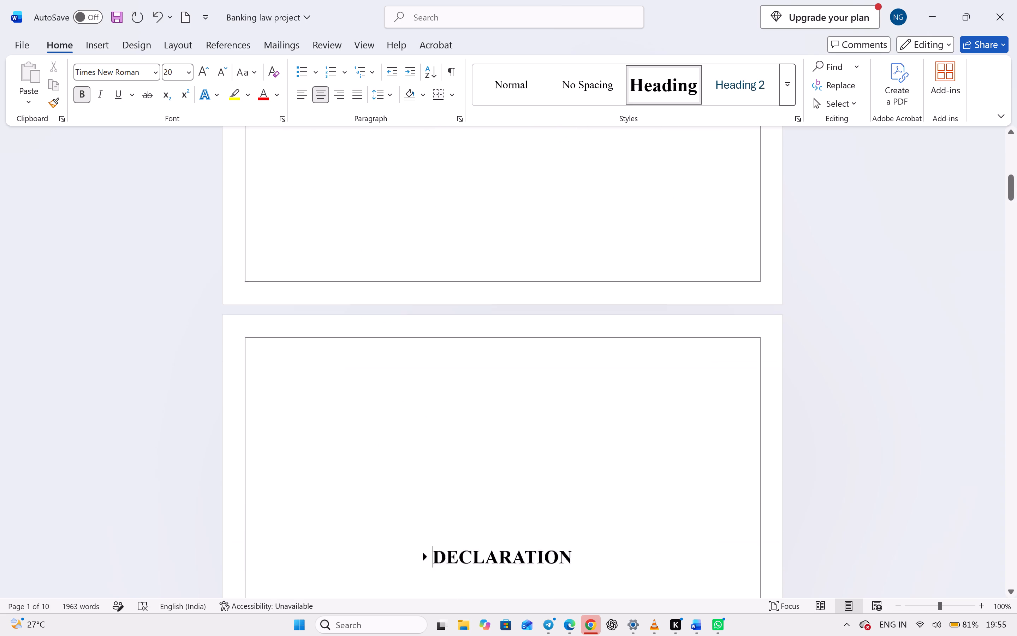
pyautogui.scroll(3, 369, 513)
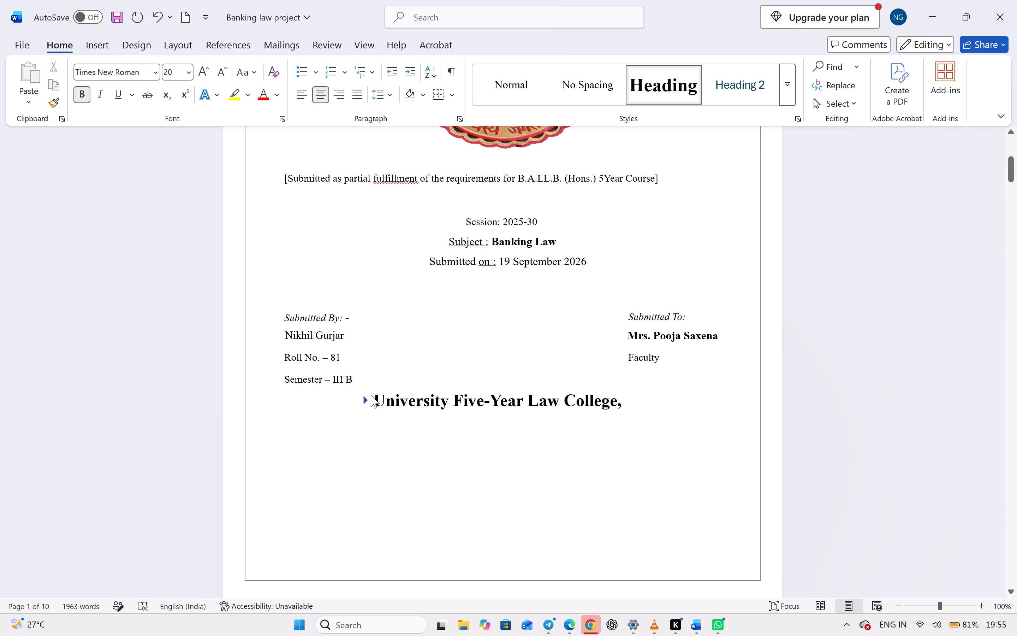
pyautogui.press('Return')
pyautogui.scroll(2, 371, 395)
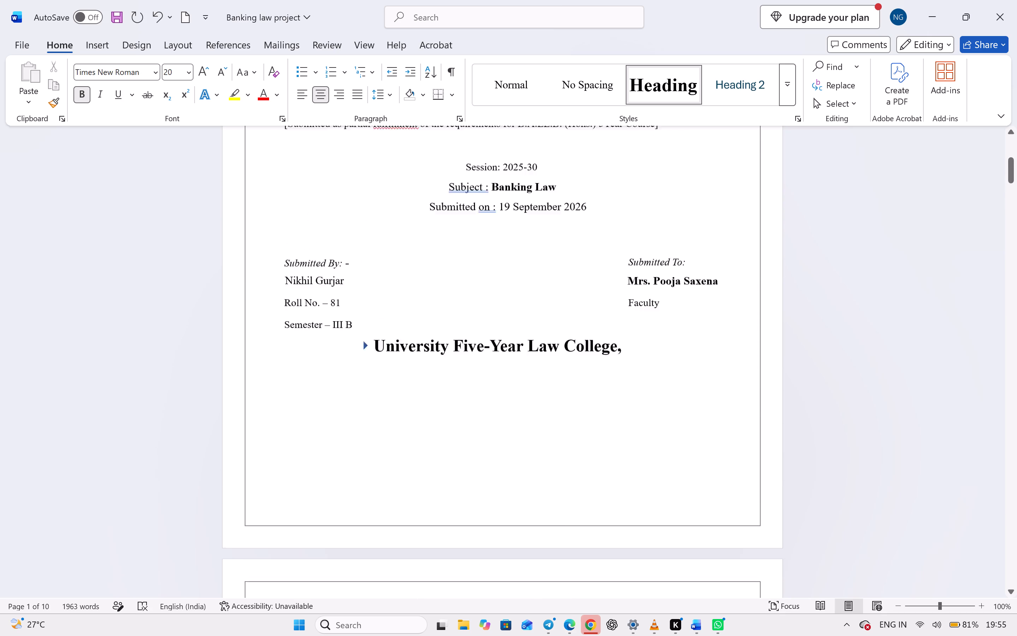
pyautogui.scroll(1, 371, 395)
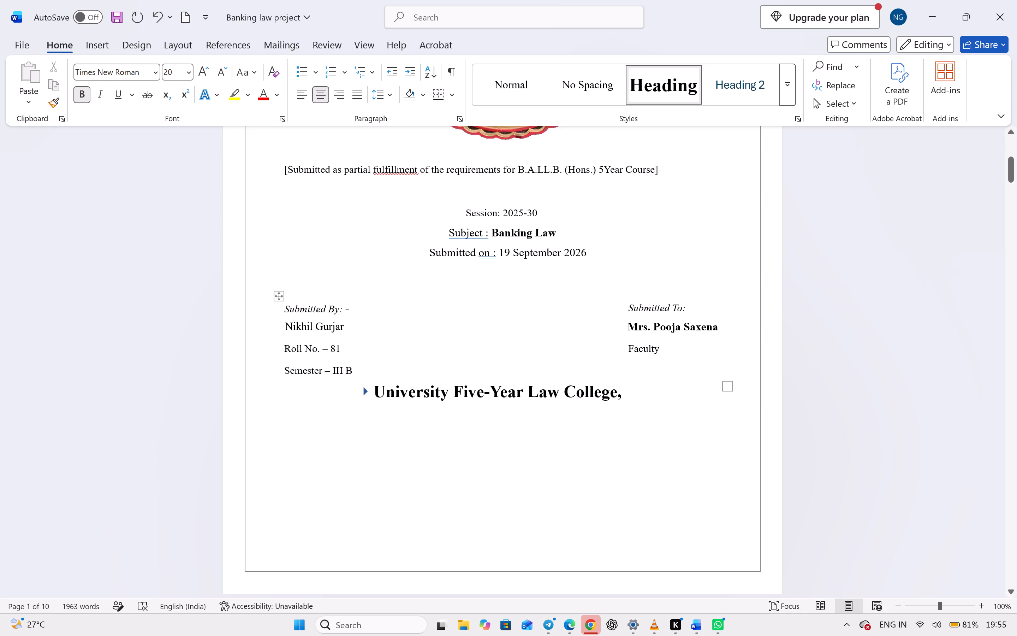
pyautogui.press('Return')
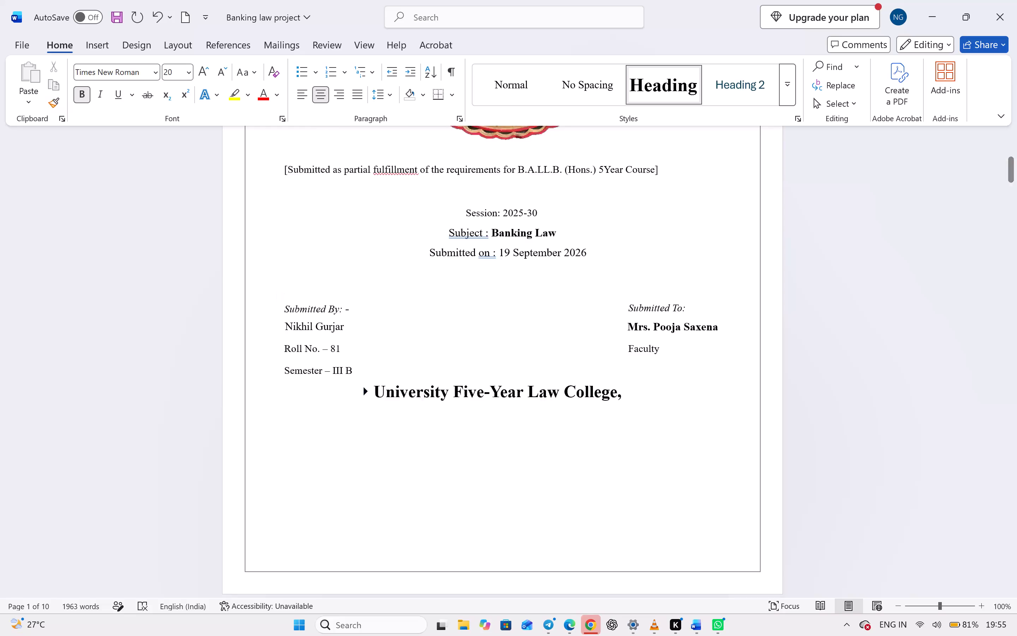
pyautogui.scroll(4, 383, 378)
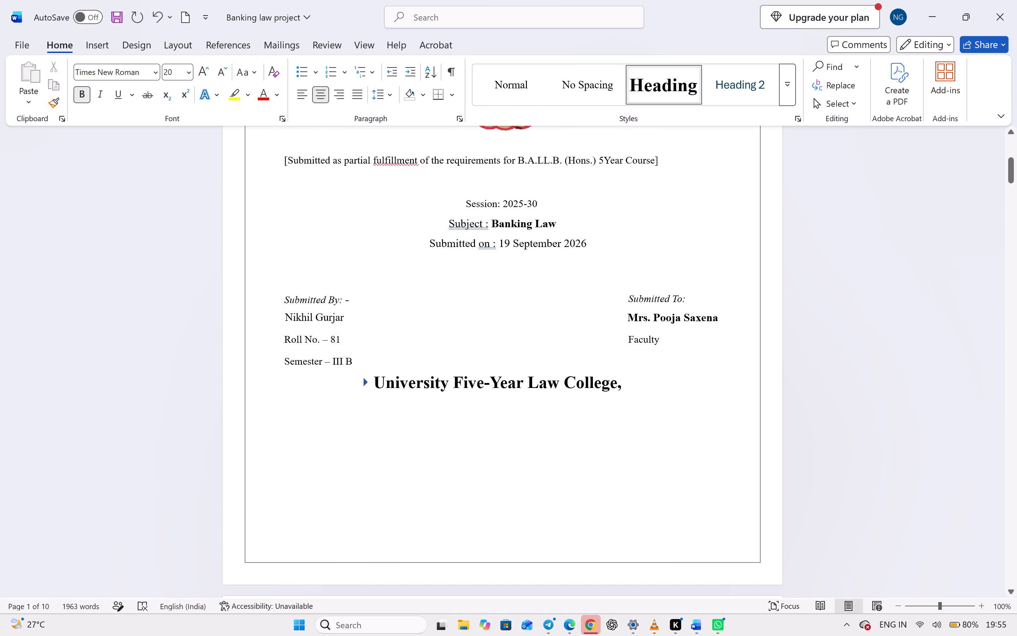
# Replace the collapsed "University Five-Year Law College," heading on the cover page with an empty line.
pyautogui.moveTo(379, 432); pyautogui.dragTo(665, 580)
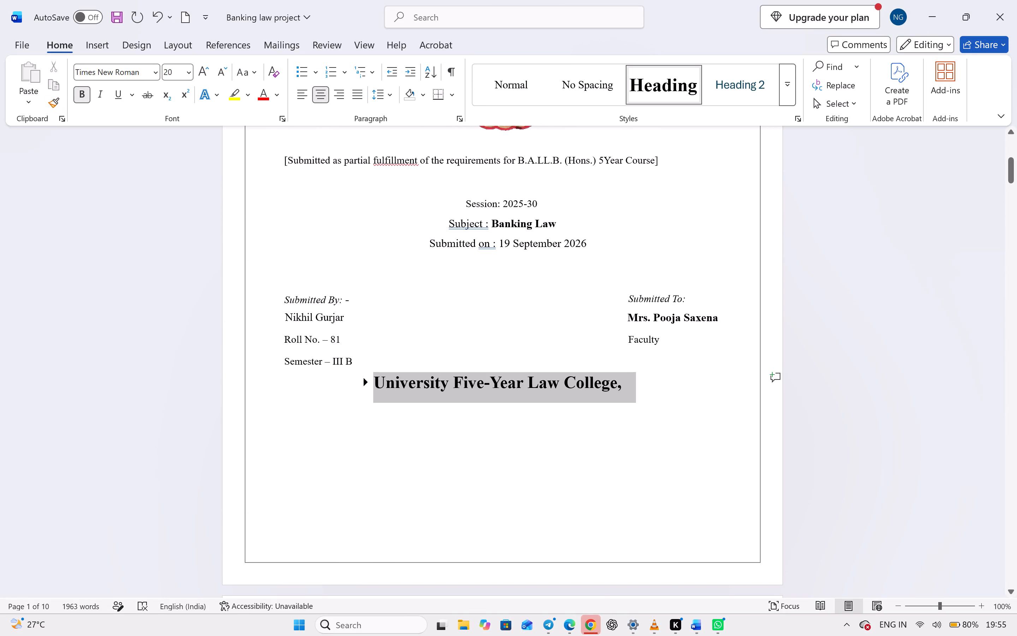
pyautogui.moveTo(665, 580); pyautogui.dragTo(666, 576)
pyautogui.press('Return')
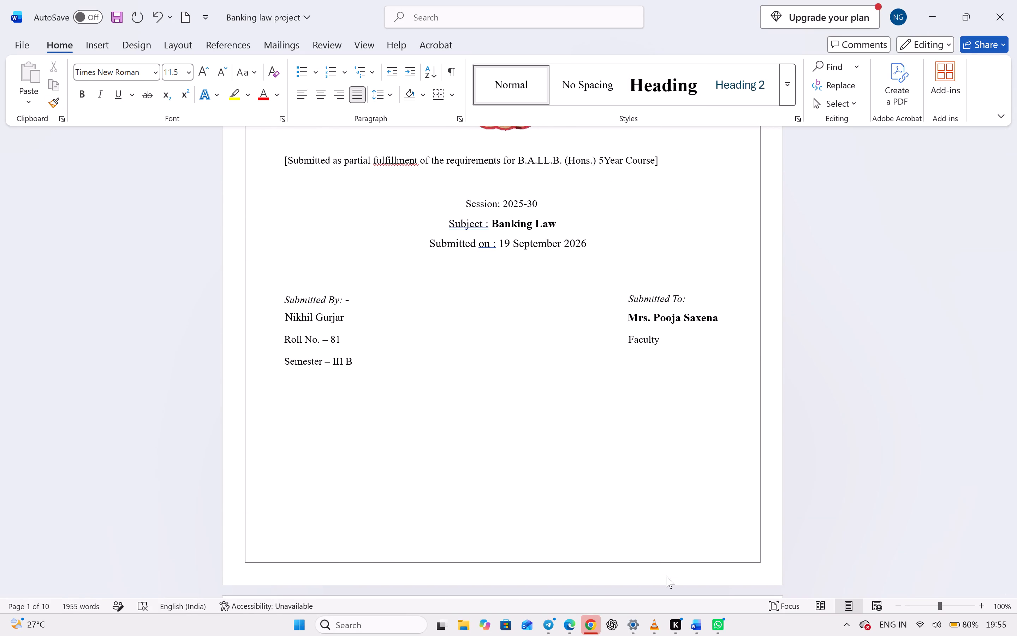
# Check the cover page once more and close the Banking law project document without saving the changes.
pyautogui.scroll(-6, 670, 567)
pyautogui.scroll(1, 670, 567)
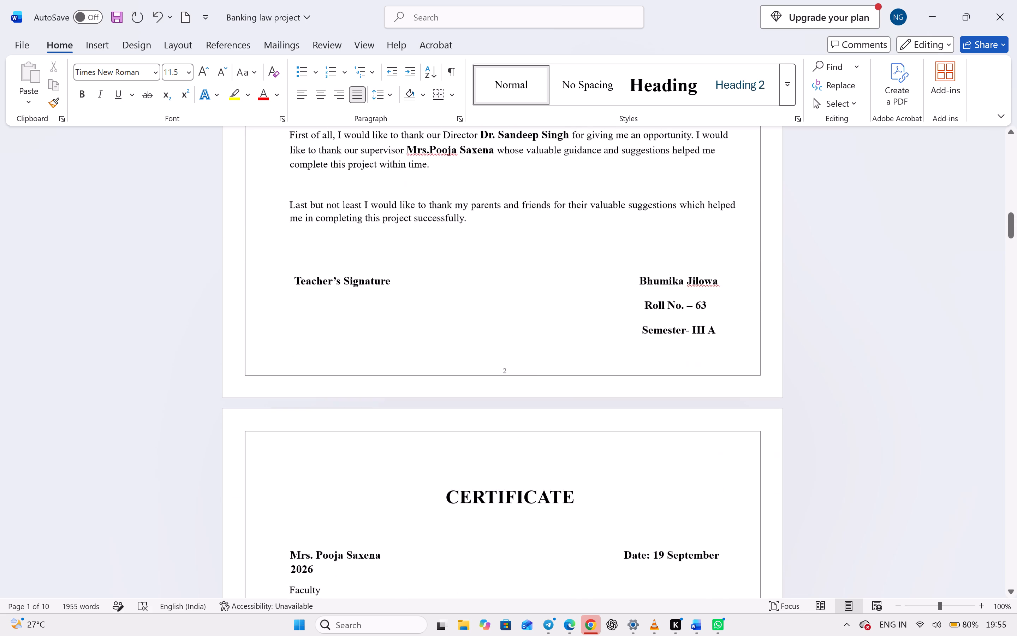
pyautogui.scroll(6, 670, 567)
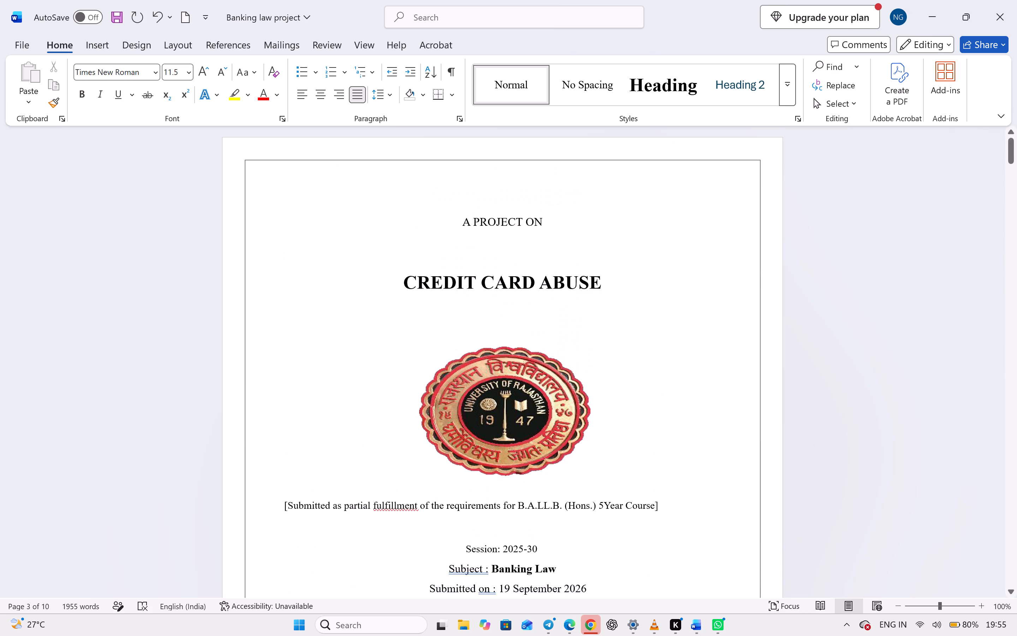
pyautogui.click(1003, 1)
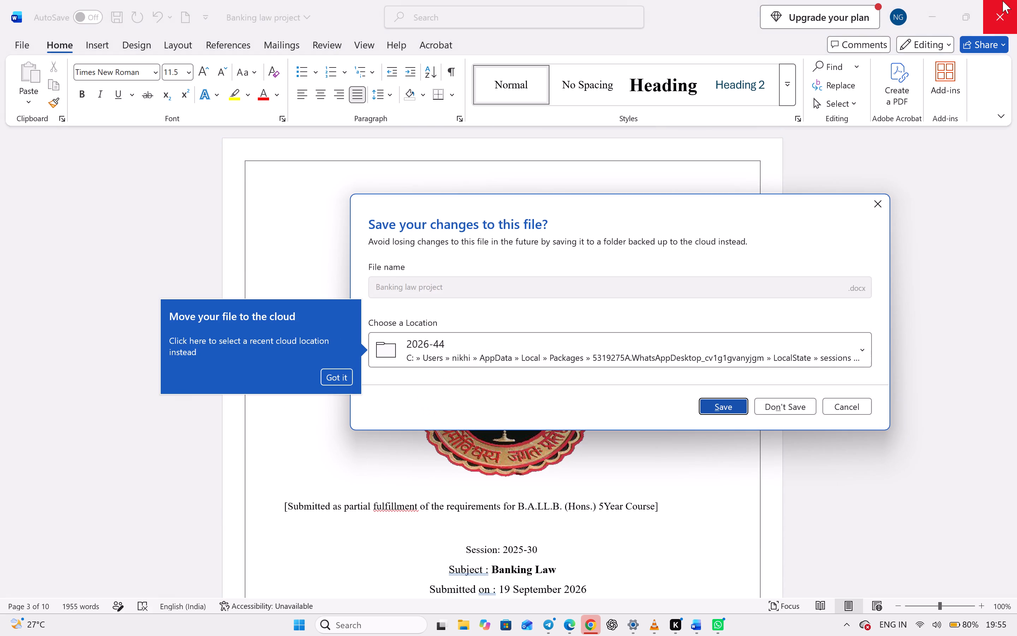
pyautogui.click(789, 400)
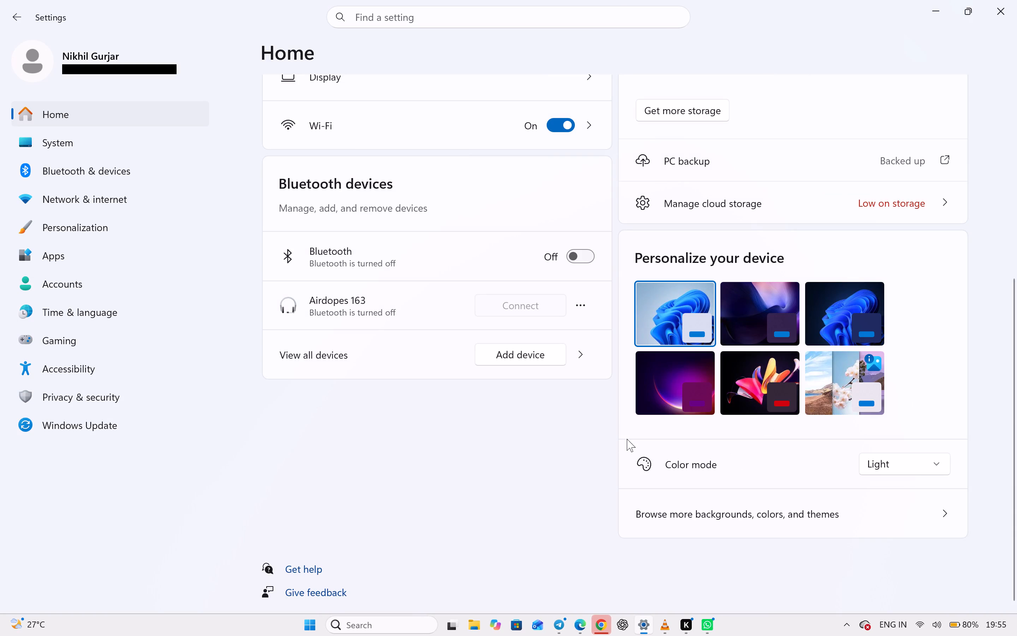
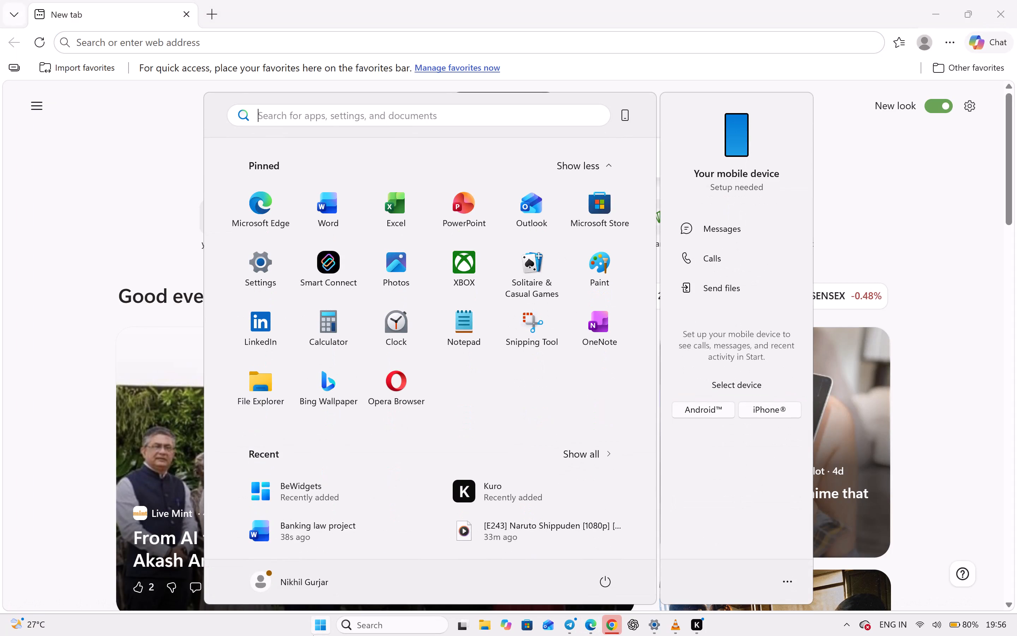
# Search the Windows apps for WhatsApp, starting with the letter W.
pyautogui.press('w')
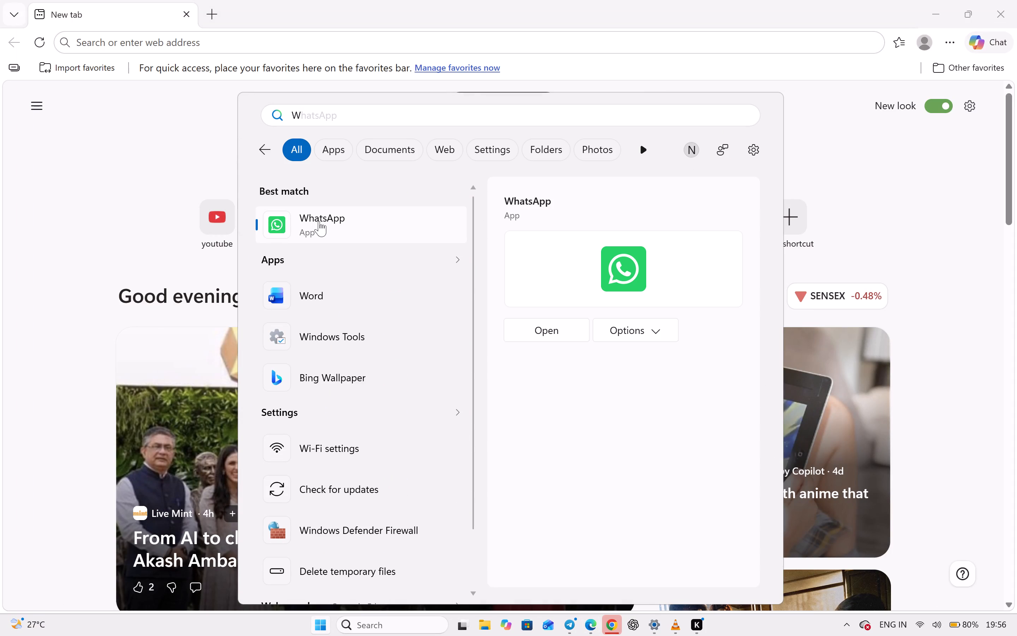
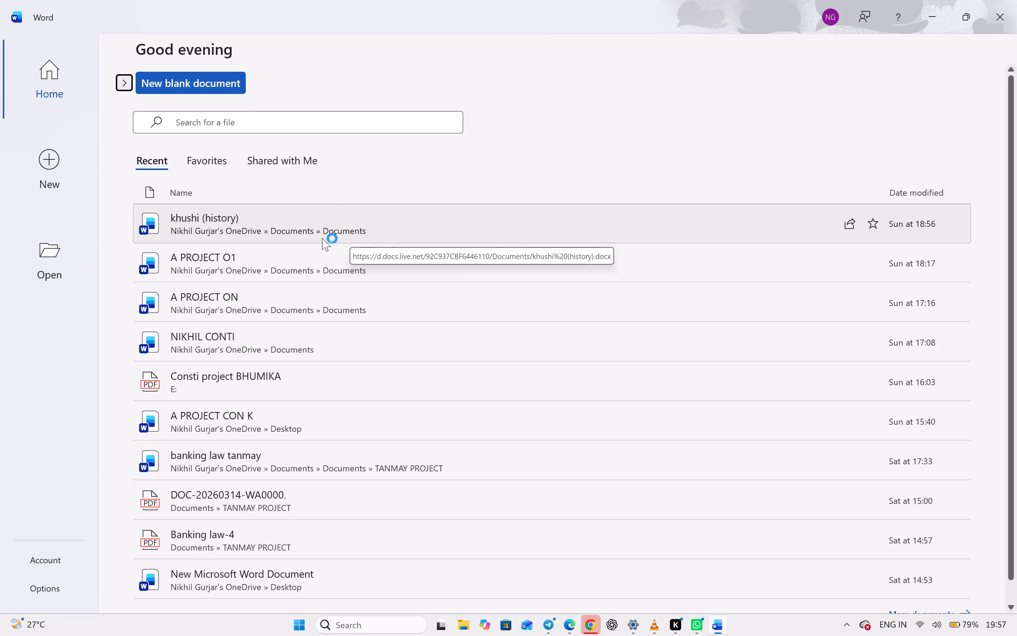
# In Word, search the files for "BAN" to find the banking law document.
pyautogui.click(259, 119)
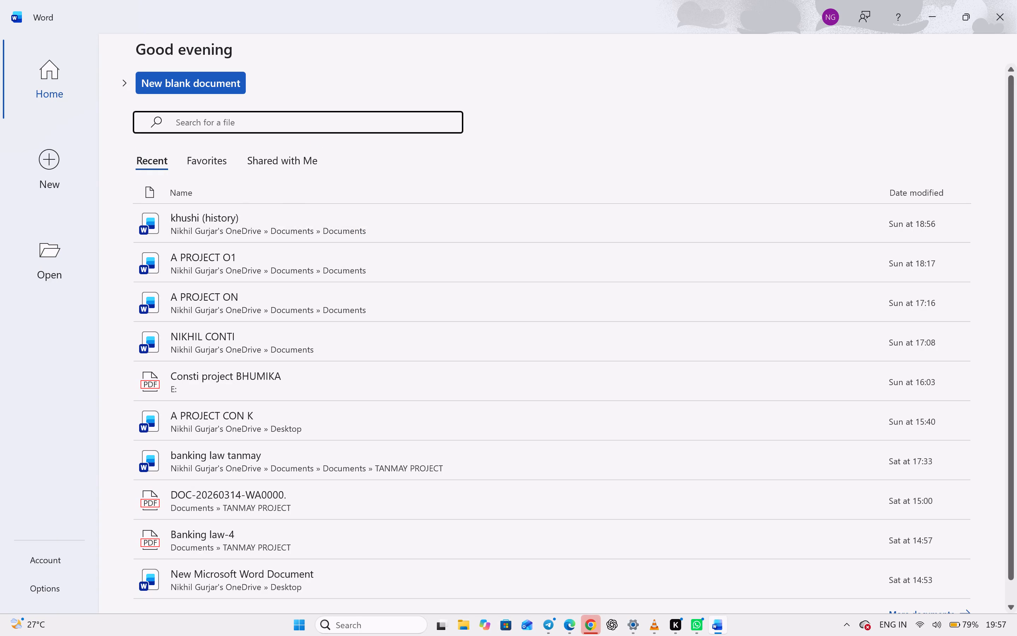
pyautogui.write('BAN')
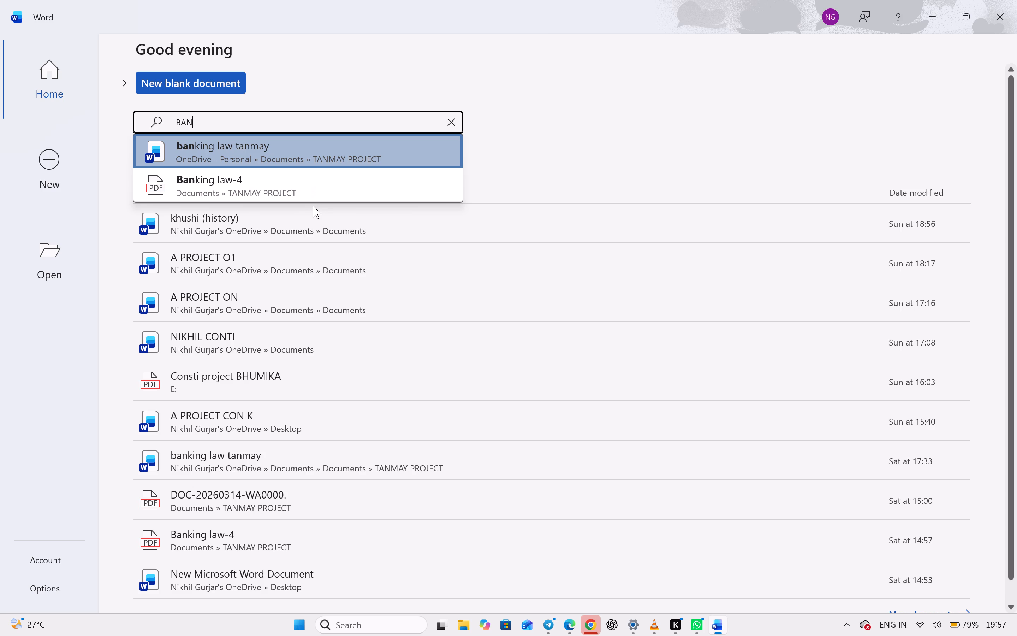
# Switch from Word to WhatsApp.
pyautogui.click(699, 635)
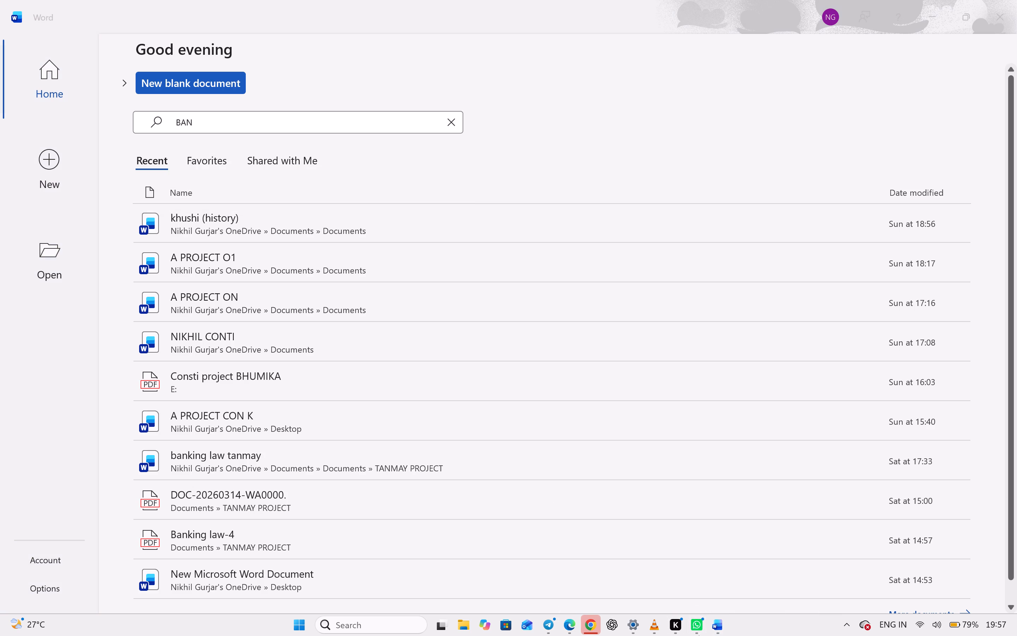
pyautogui.click(692, 631)
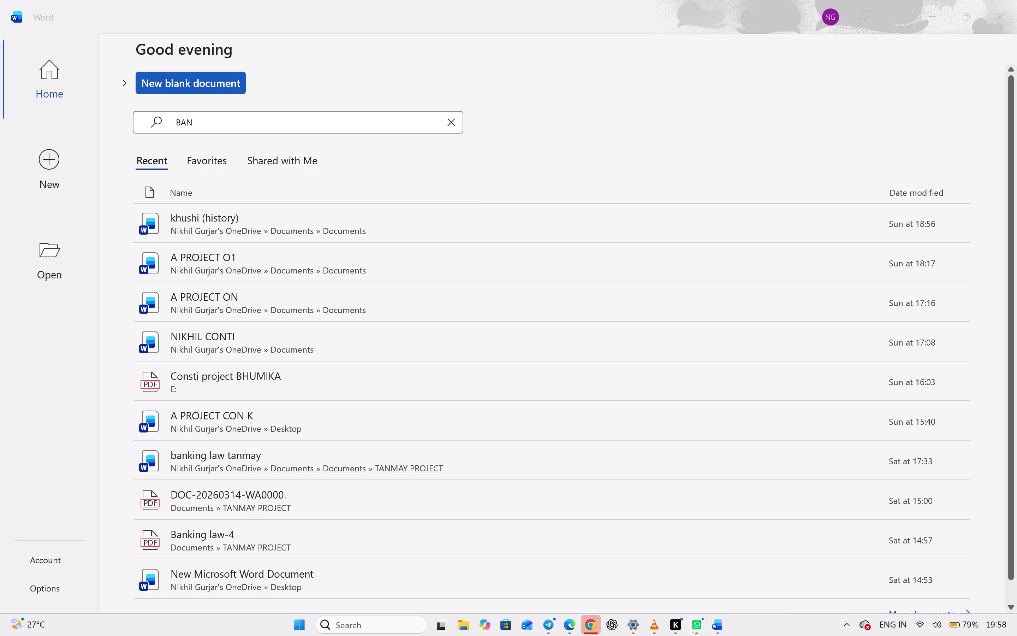
pyautogui.click(691, 625)
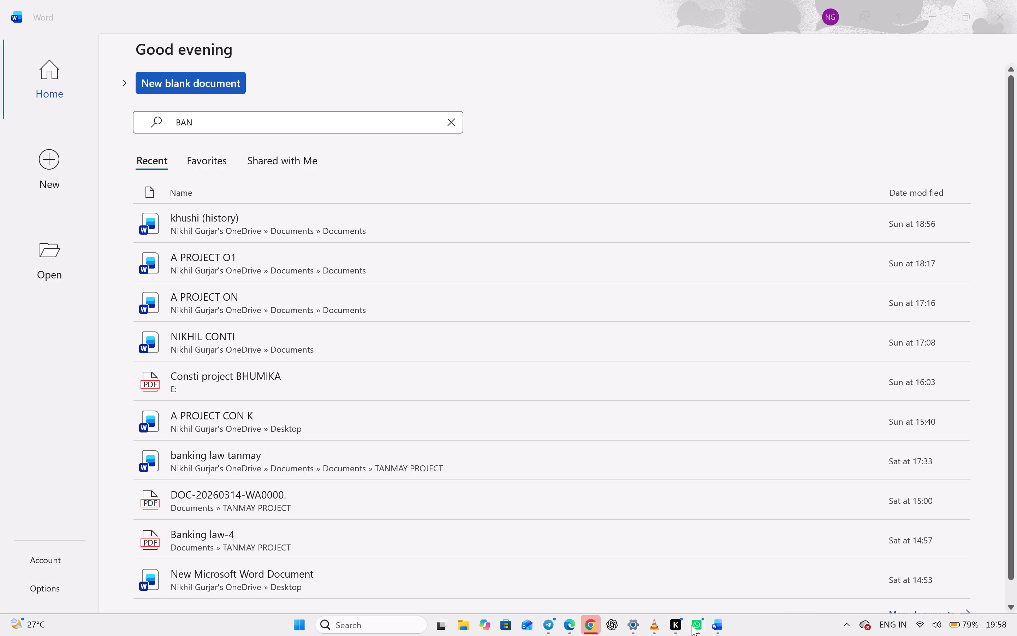
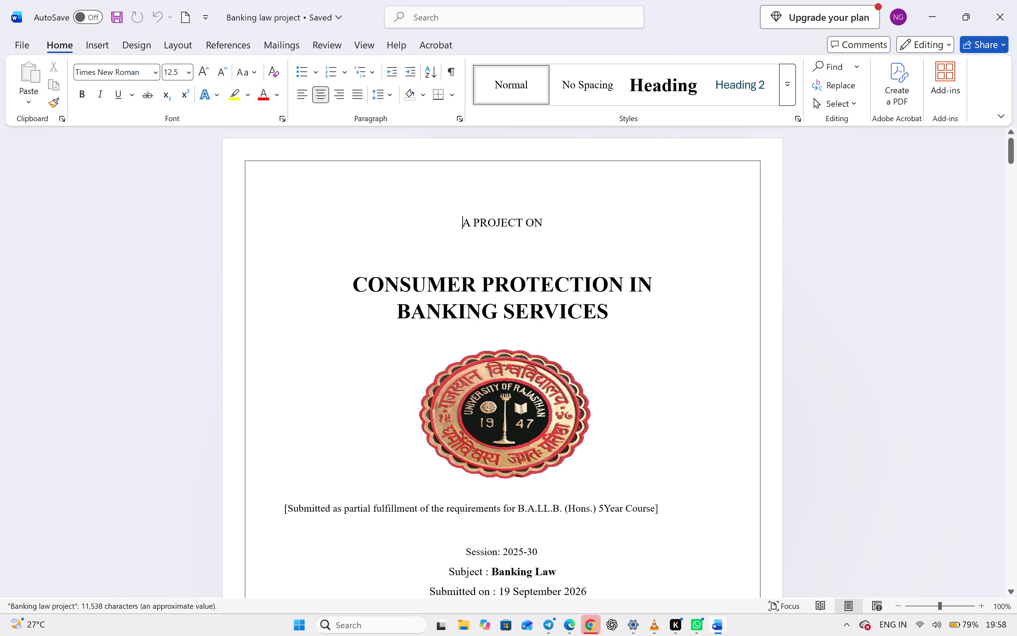
# Delete "IN BANKING SERVICES" and the line breaks around it from the end of the cover page title.
pyautogui.click(630, 311)
pyautogui.press('BackSpace')
pyautogui.press('BackSpace')
pyautogui.press('BackSpace')
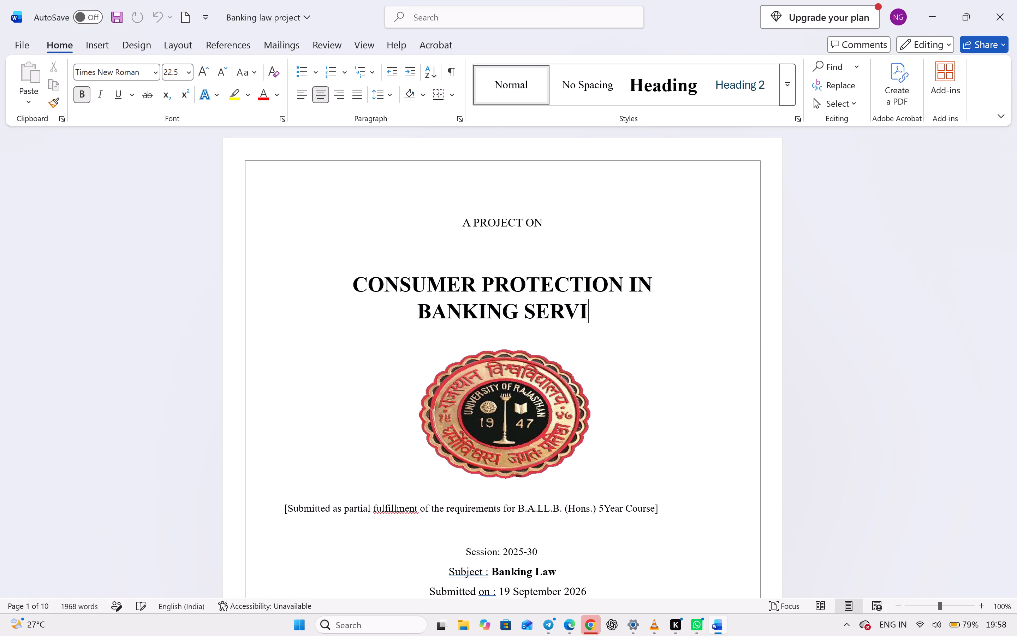
pyautogui.press('BackSpace')
pyautogui.hotkey('ctrl', 'BackSpace')
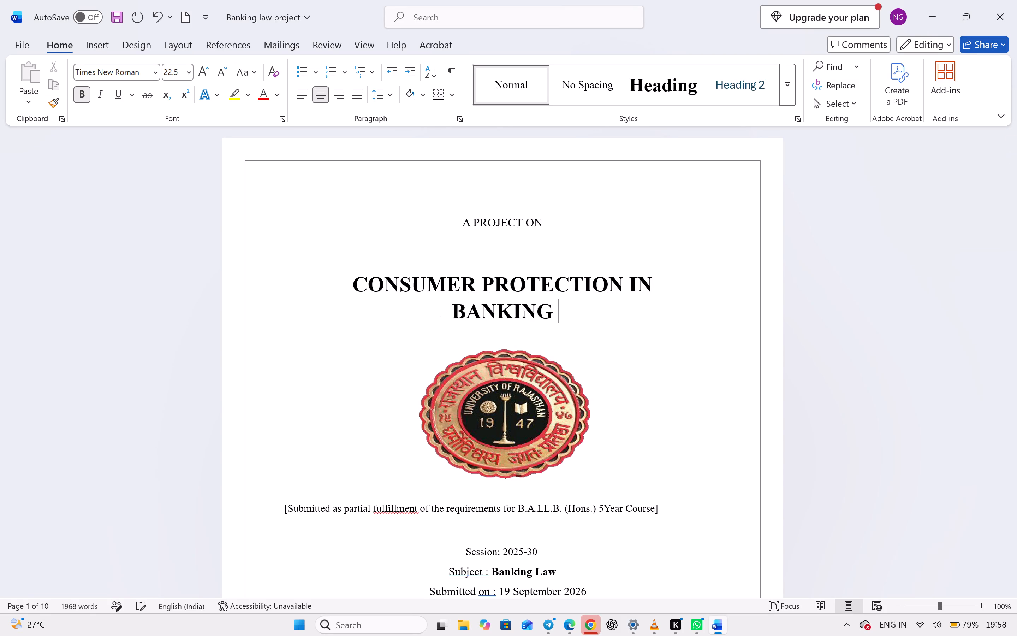
pyautogui.hotkey('ctrl', 'BackSpace')
pyautogui.press('BackSpace')
pyautogui.press('BackSpace')
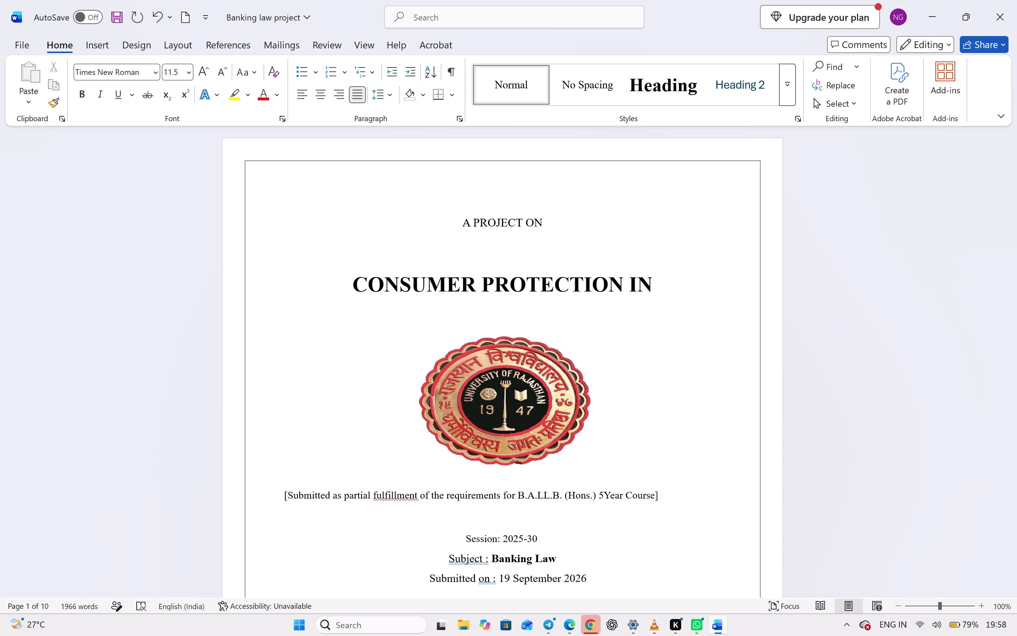
pyautogui.press('BackSpace')
pyautogui.hotkey('ctrl', 'BackSpace')
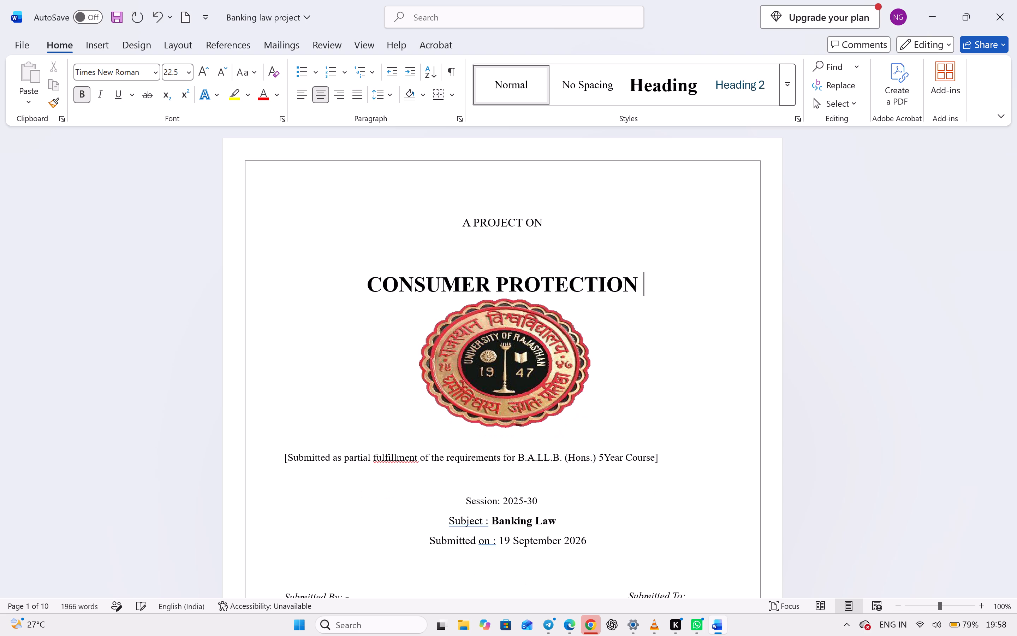
# Delete the old project title beneath "A PROJECT ON" on the cover page.
pyautogui.hotkey('ctrl', 'BackSpace')
pyautogui.press('BackSpace')
pyautogui.hotkey('ctrl', 'BackSpace')
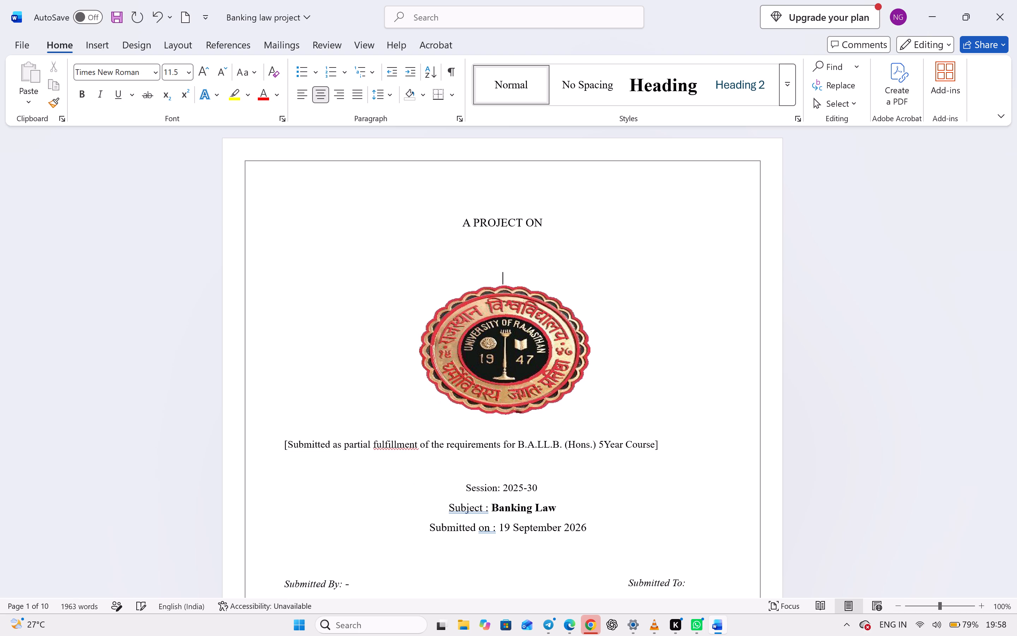
# Apply the Heading style to the line holding the university emblem on the cover page, leaving no stray text beside it.
pyautogui.moveTo(630, 311); pyautogui.dragTo(624, 307)
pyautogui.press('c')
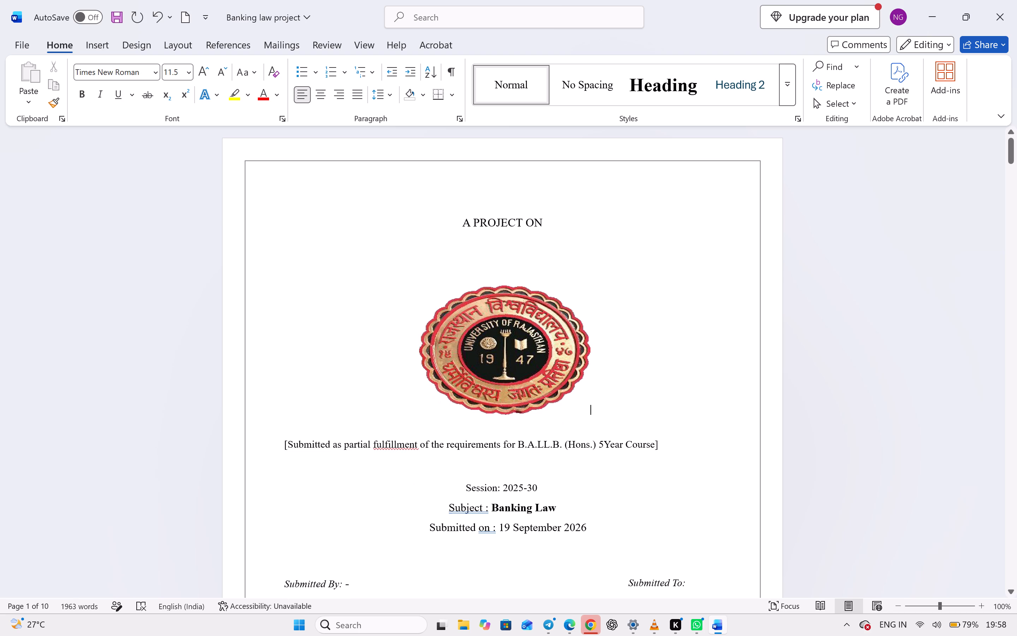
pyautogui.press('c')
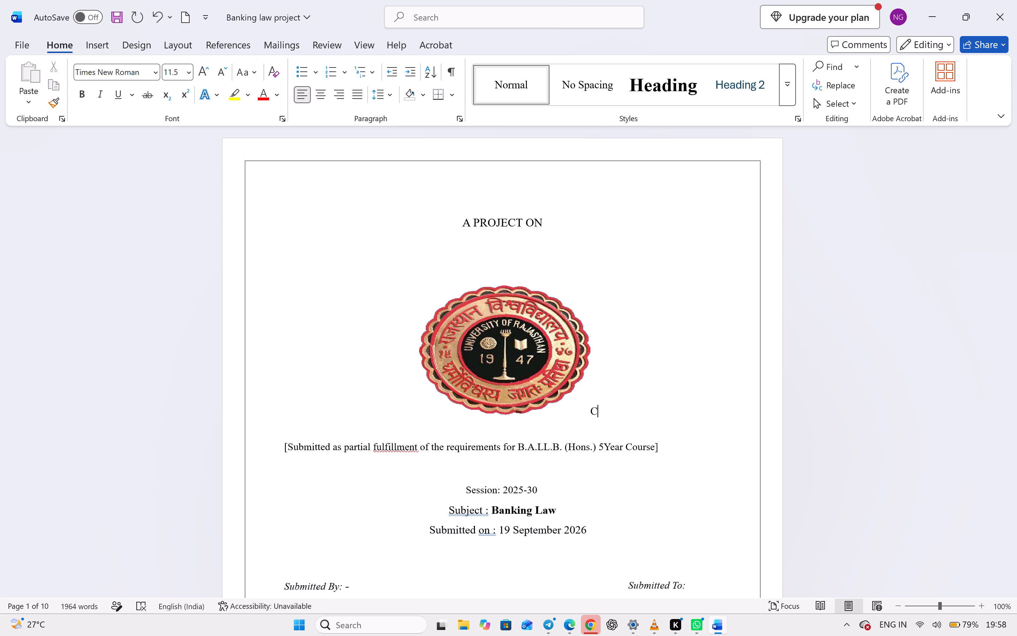
pyautogui.press('BackSpace')
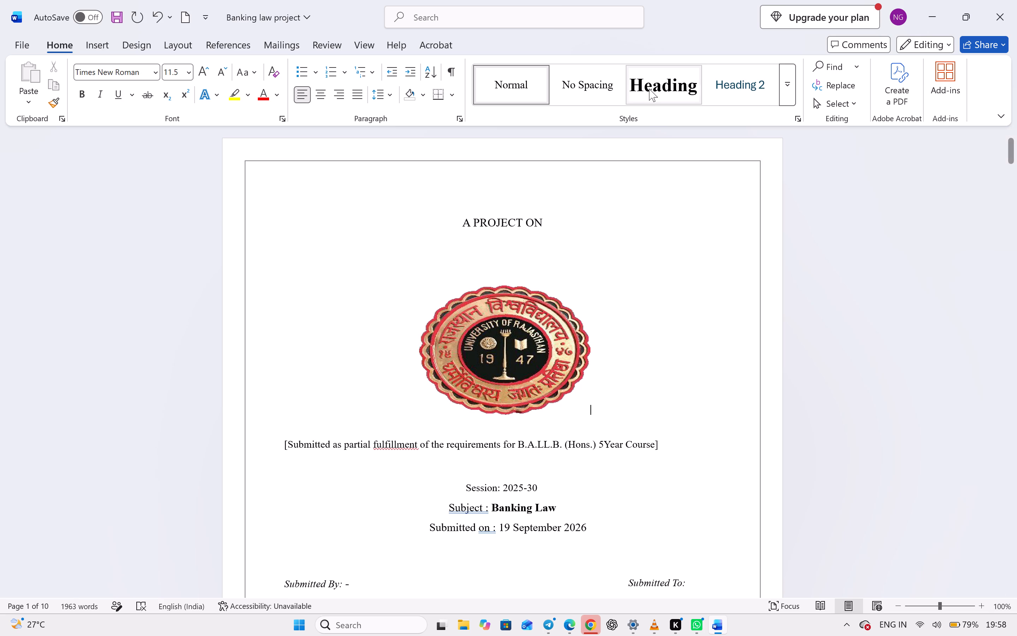
pyautogui.click(650, 89)
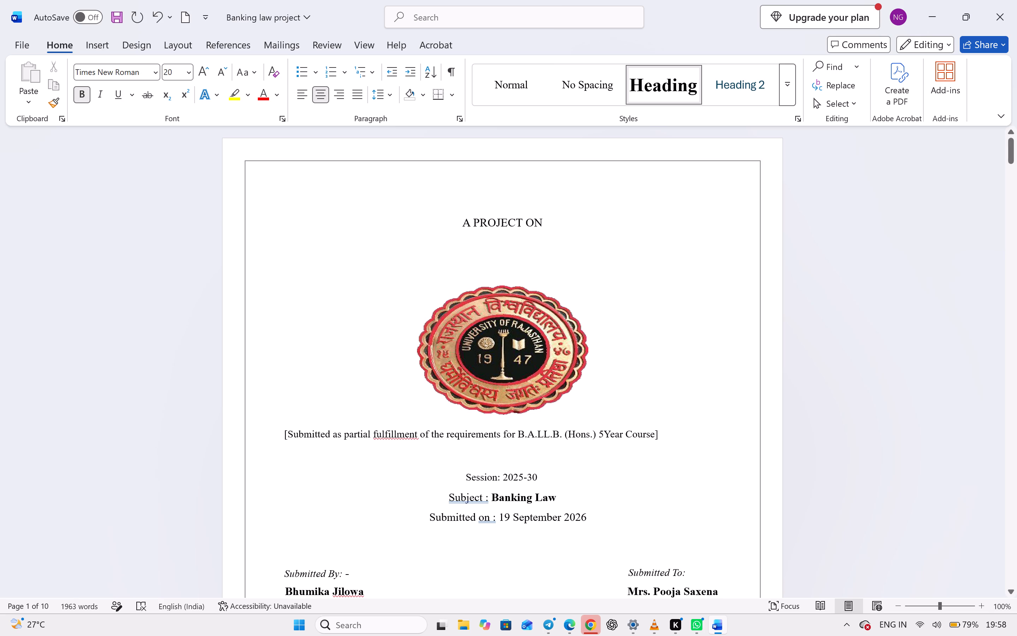
# Insert the title "CREDIT CARD ABUSE" on a new line beneath "A PROJECT ON" and give it the Heading style.
pyautogui.click(428, 267)
pyautogui.click(546, 231)
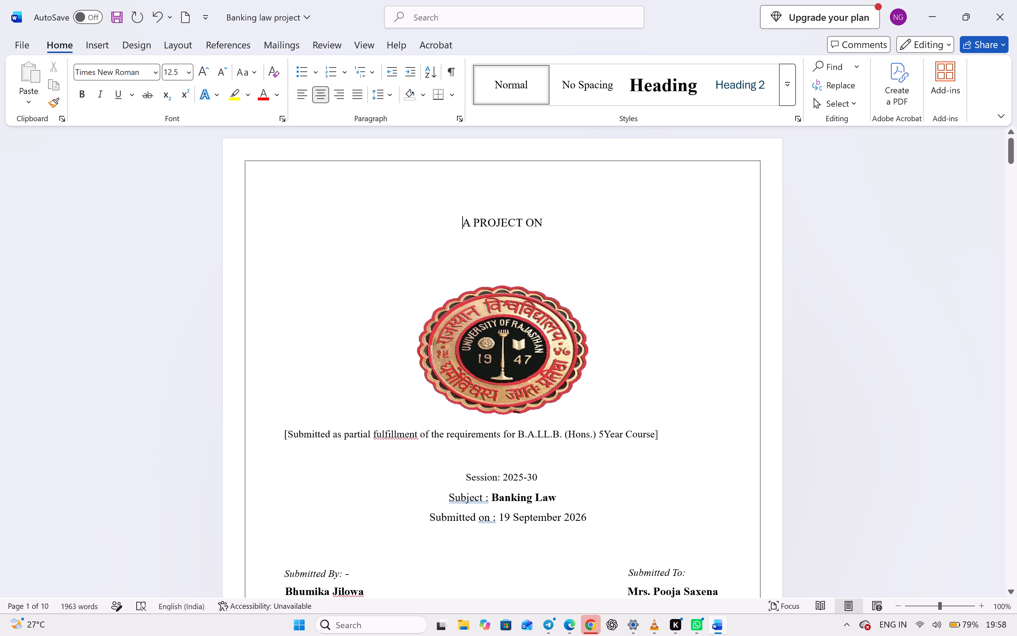
pyautogui.press('Return')
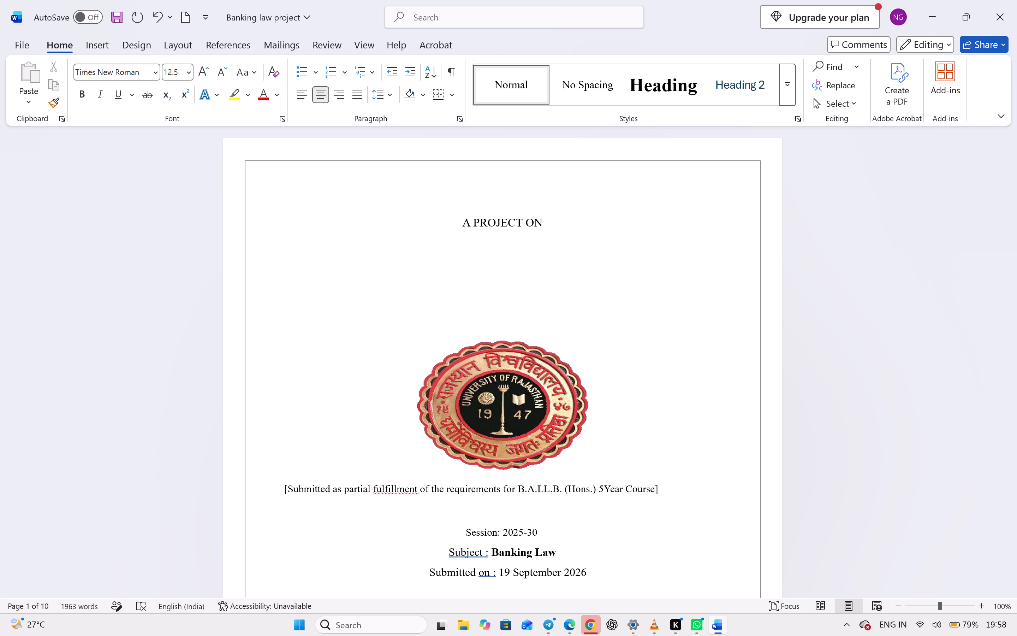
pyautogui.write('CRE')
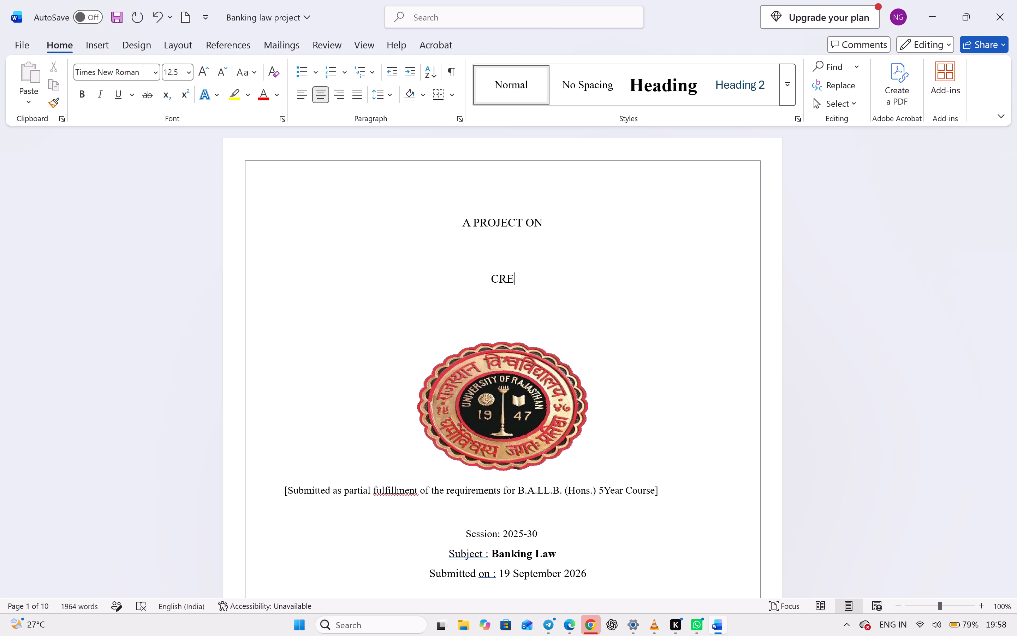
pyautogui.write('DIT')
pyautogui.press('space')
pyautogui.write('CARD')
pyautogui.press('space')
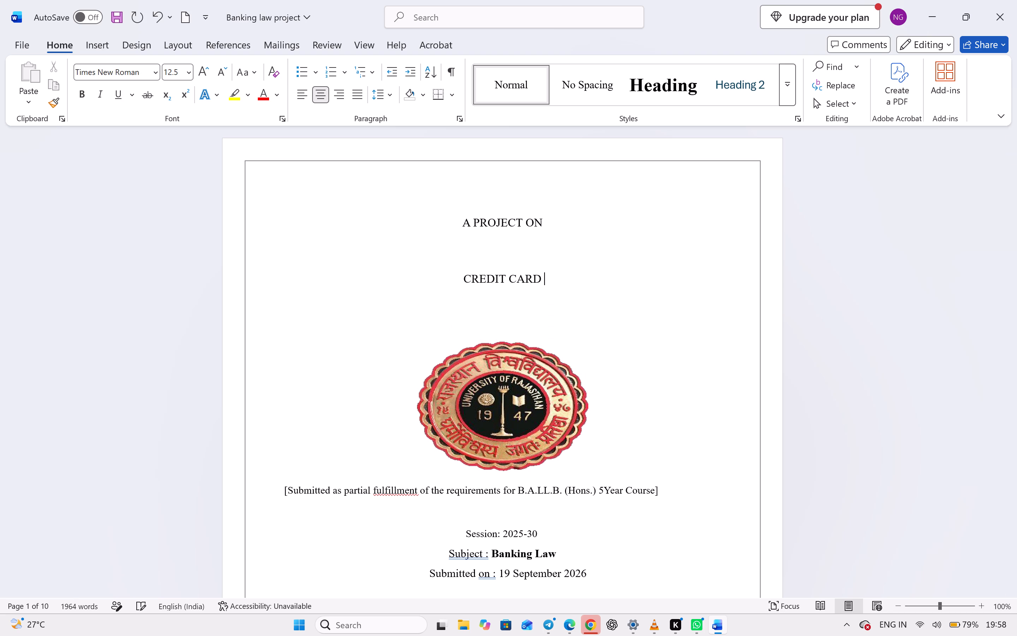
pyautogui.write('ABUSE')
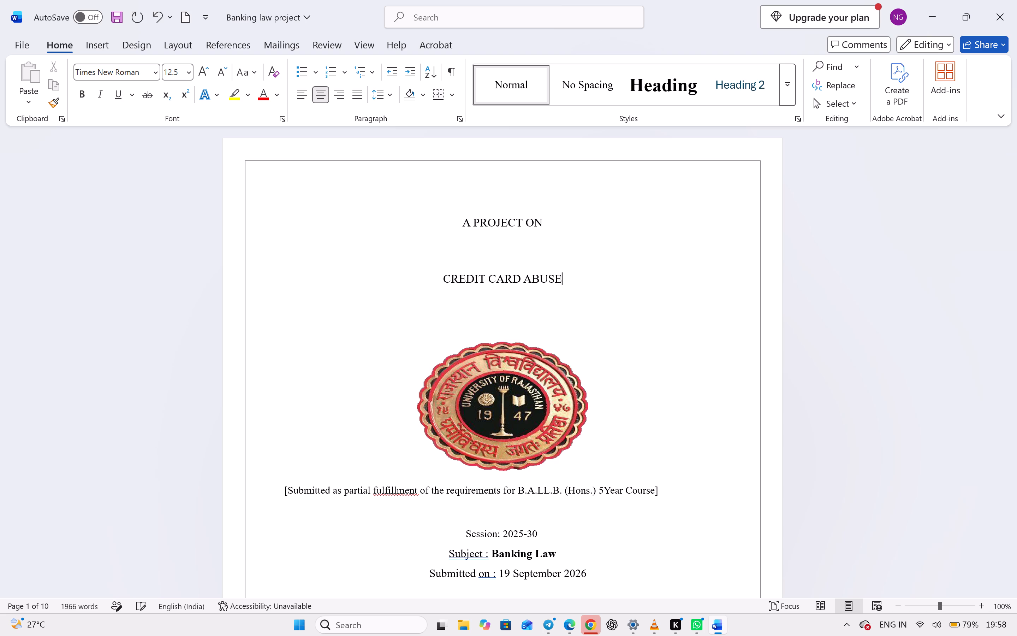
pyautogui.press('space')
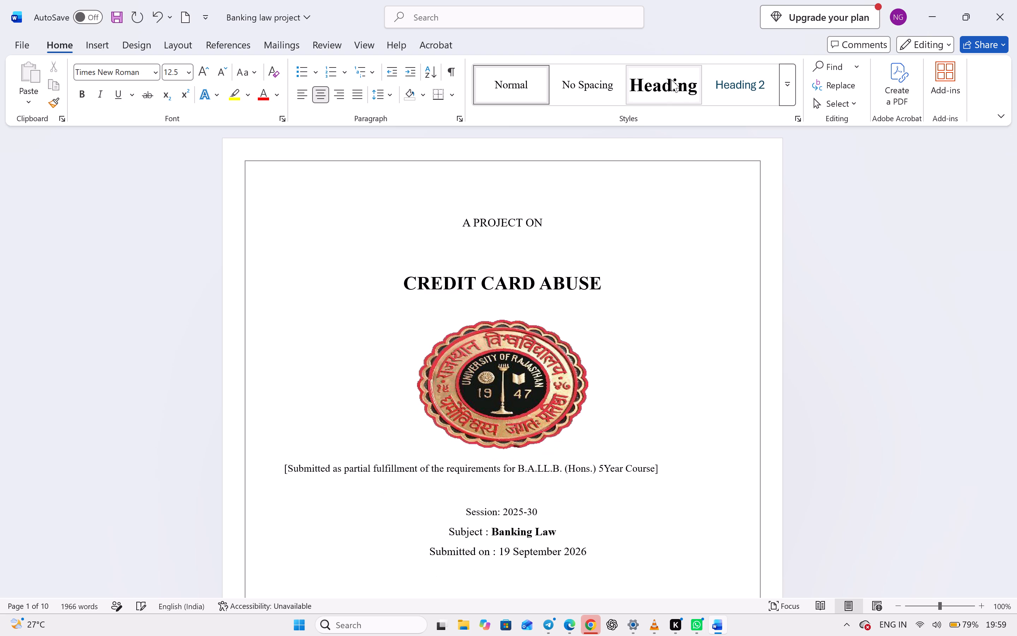
pyautogui.click(667, 88)
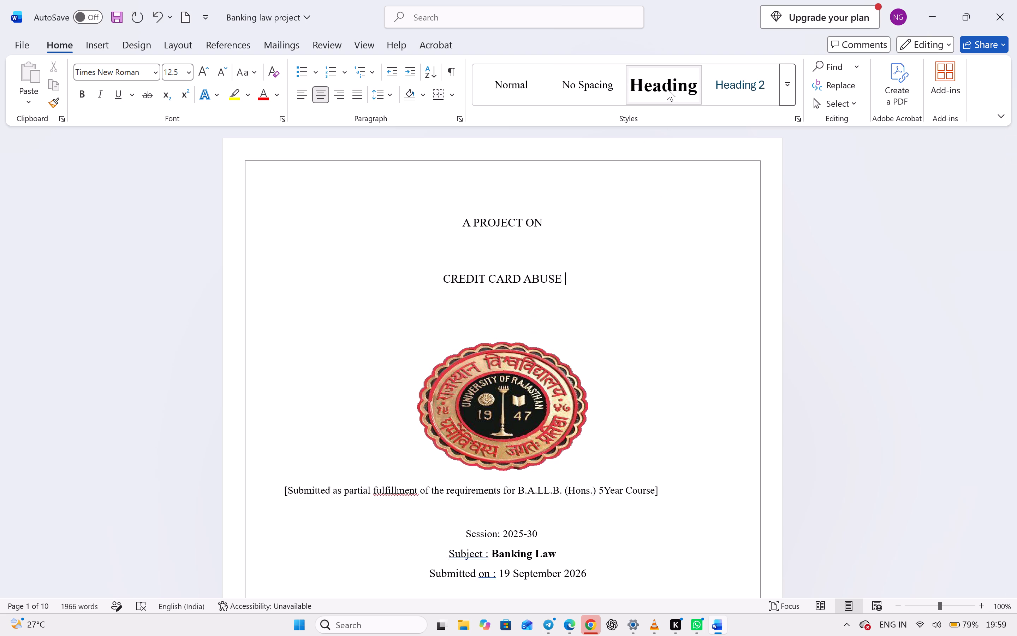
# Add a blank line between the "CREDIT CARD ABUSE" title and the university emblem on the cover page.
pyautogui.scroll(-2, 643, 323)
pyautogui.scroll(1, 643, 323)
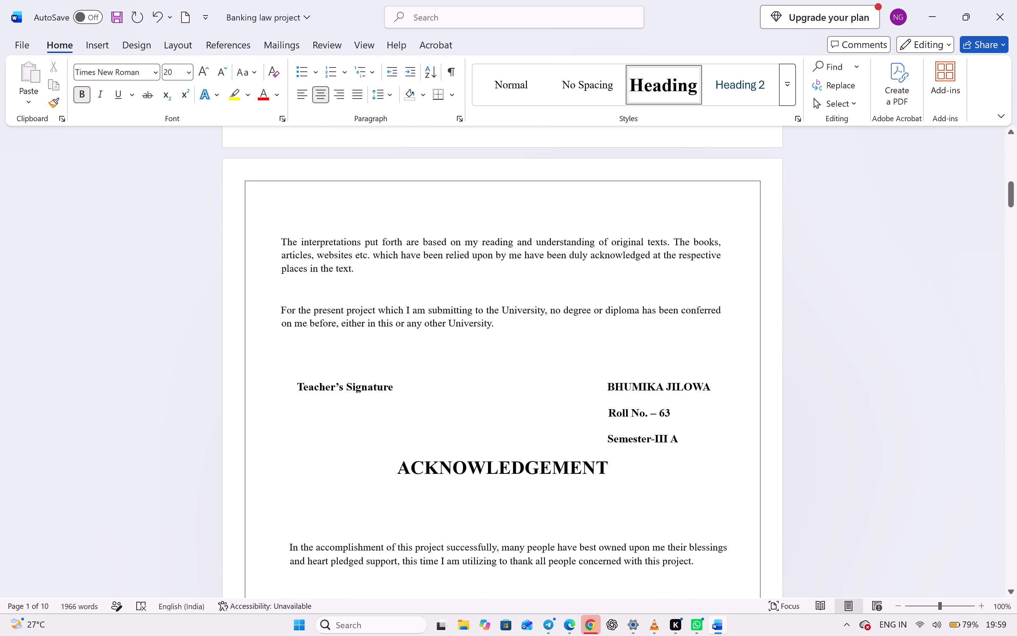
pyautogui.scroll(6, 643, 323)
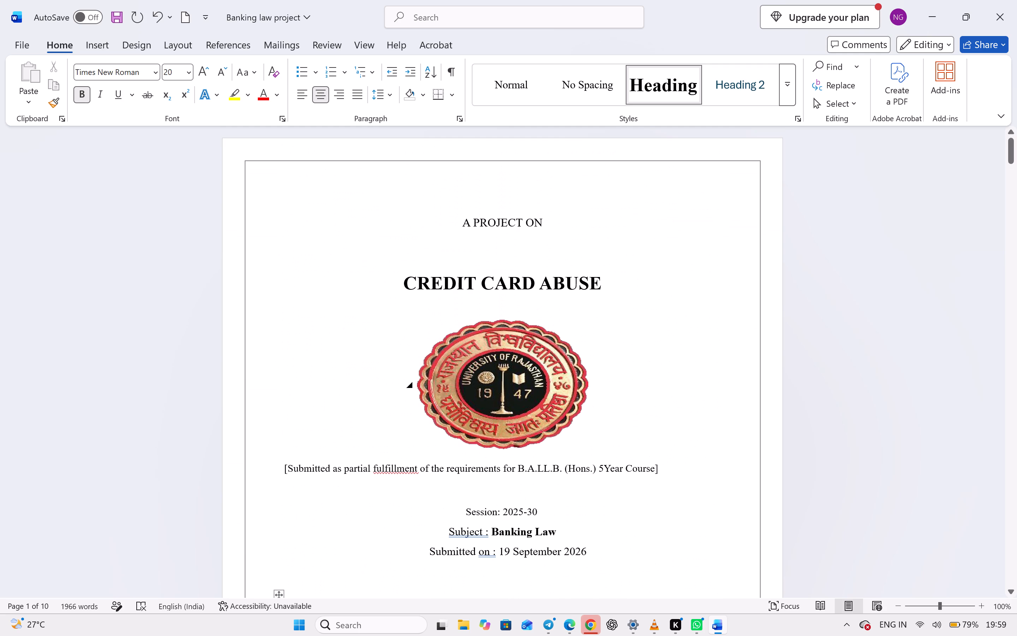
pyautogui.press('Return')
# Replace the old student's name under "Submitted By" on the cover page with the new student's full name.
pyautogui.scroll(-1, 846, 416)
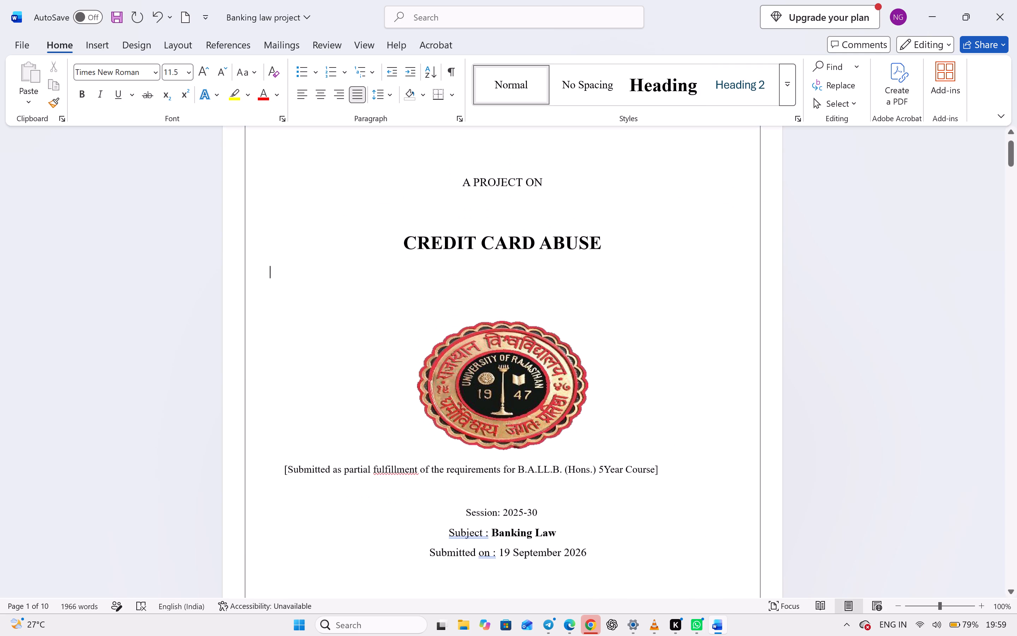
pyautogui.scroll(-1, 846, 416)
pyautogui.scroll(4, 634, 401)
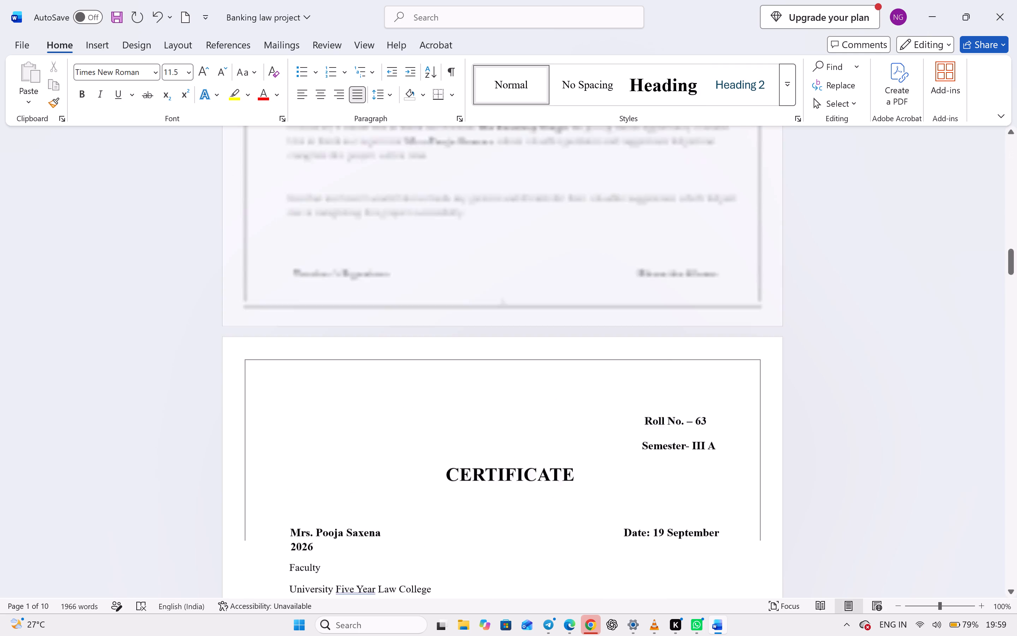
pyautogui.scroll(6, 634, 401)
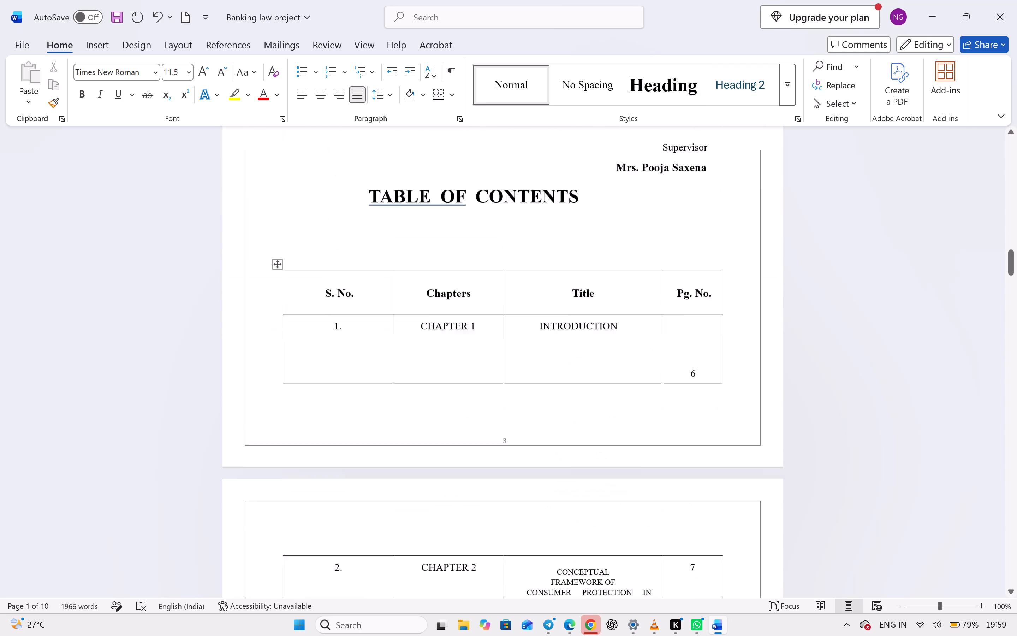
pyautogui.scroll(6, 634, 401)
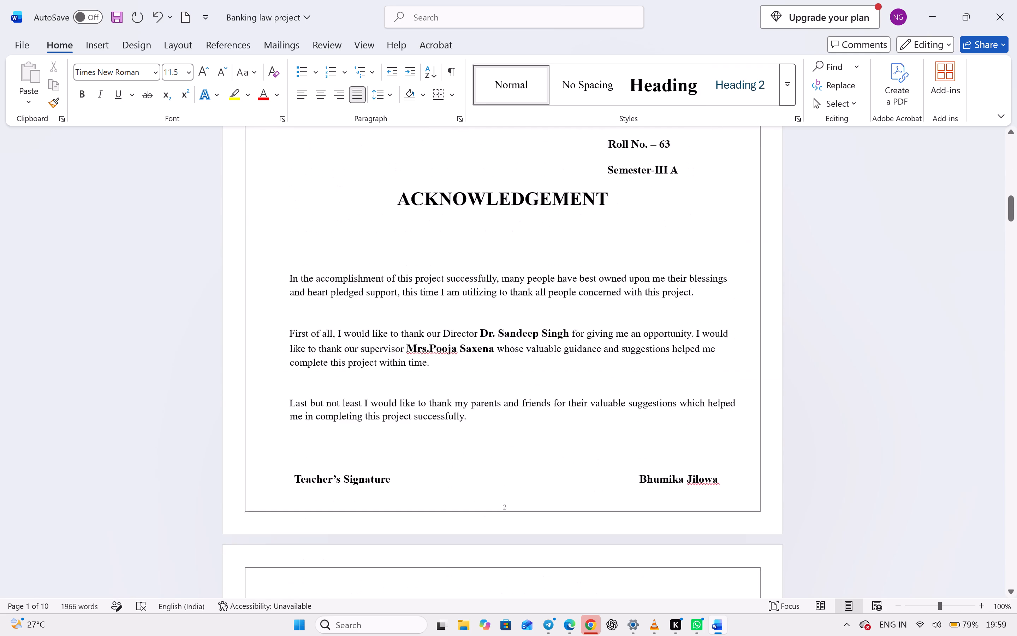
pyautogui.scroll(2, 634, 401)
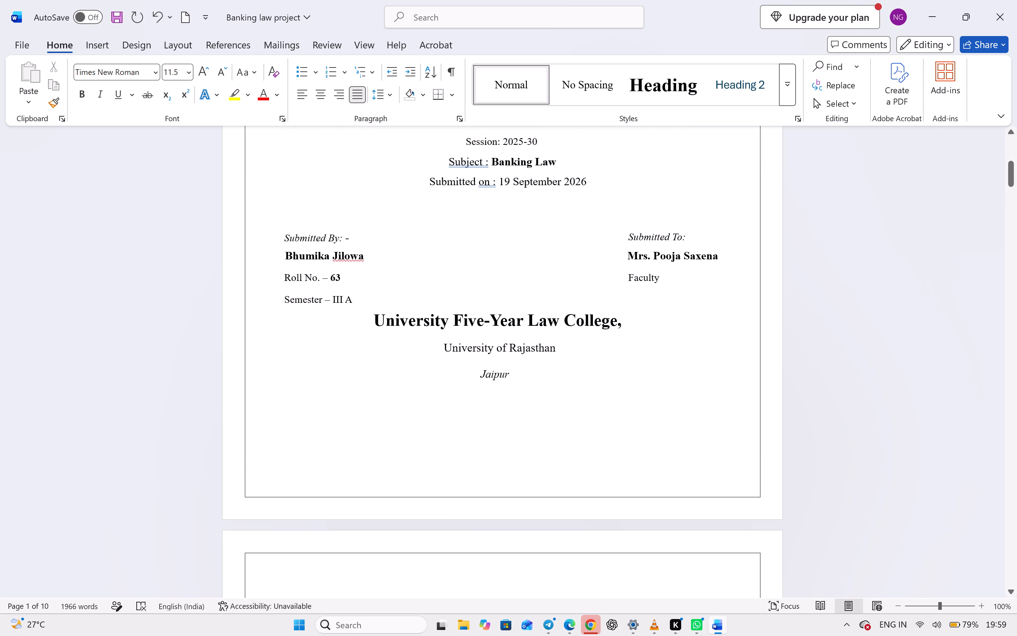
pyautogui.moveTo(287, 253); pyautogui.dragTo(370, 261)
pyautogui.press('BackSpace')
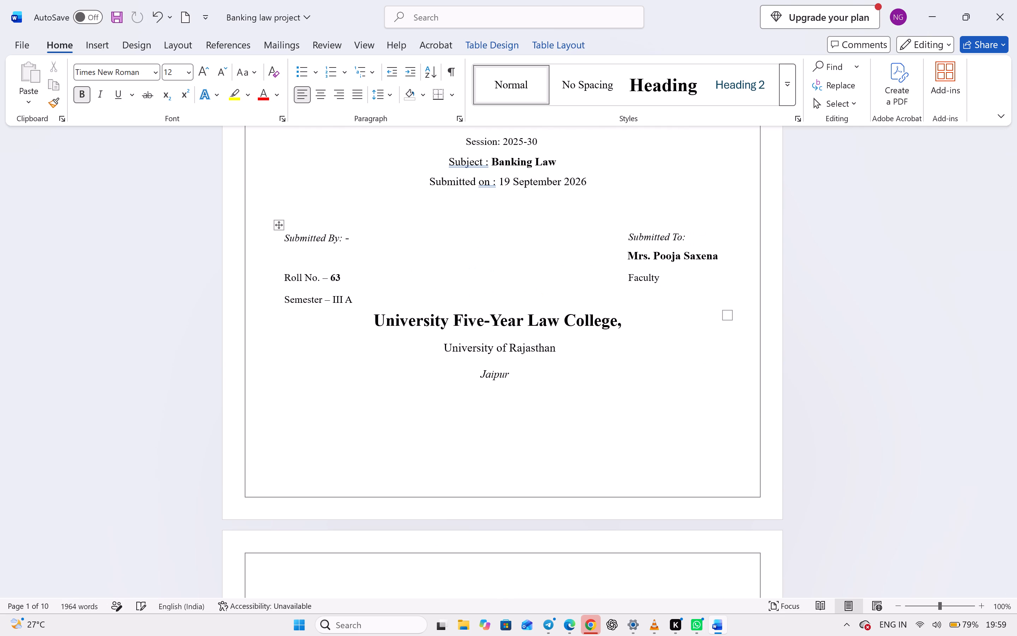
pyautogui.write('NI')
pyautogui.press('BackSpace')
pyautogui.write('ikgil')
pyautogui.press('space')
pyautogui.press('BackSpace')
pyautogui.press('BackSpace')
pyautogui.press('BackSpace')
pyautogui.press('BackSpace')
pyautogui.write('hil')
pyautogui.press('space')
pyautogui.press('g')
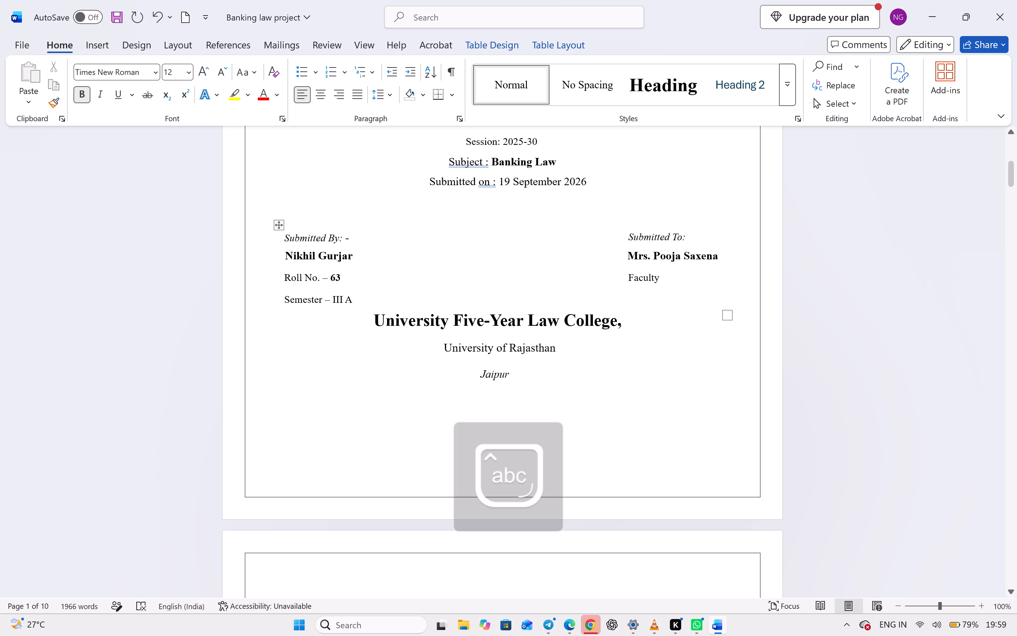
# Set the roll number under the student's name on the cover page to 81.
pyautogui.click(351, 274)
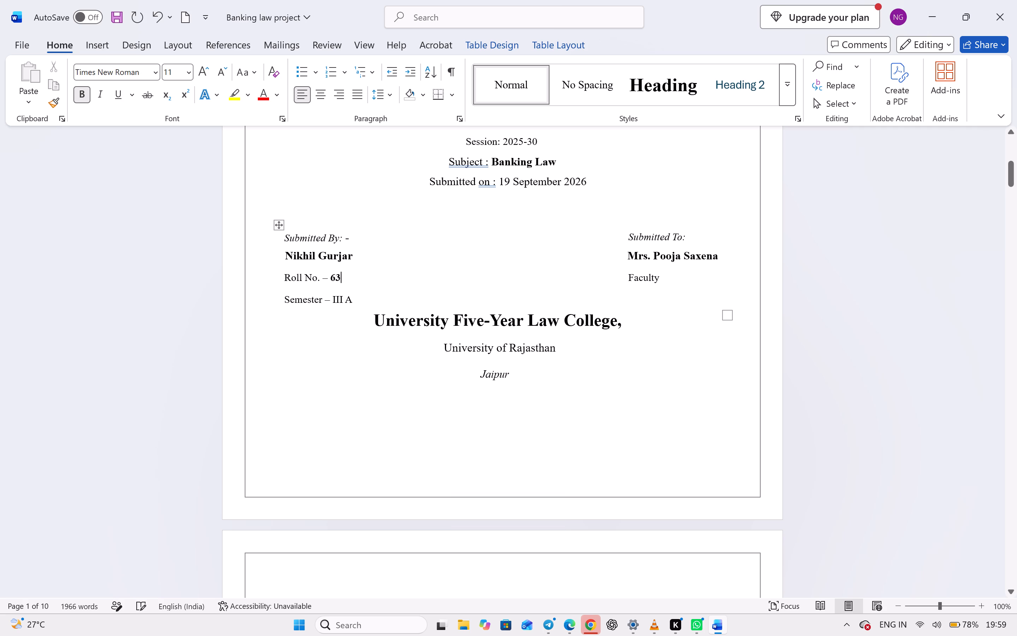
pyautogui.press('BackSpace')
pyautogui.press('BackSpace')
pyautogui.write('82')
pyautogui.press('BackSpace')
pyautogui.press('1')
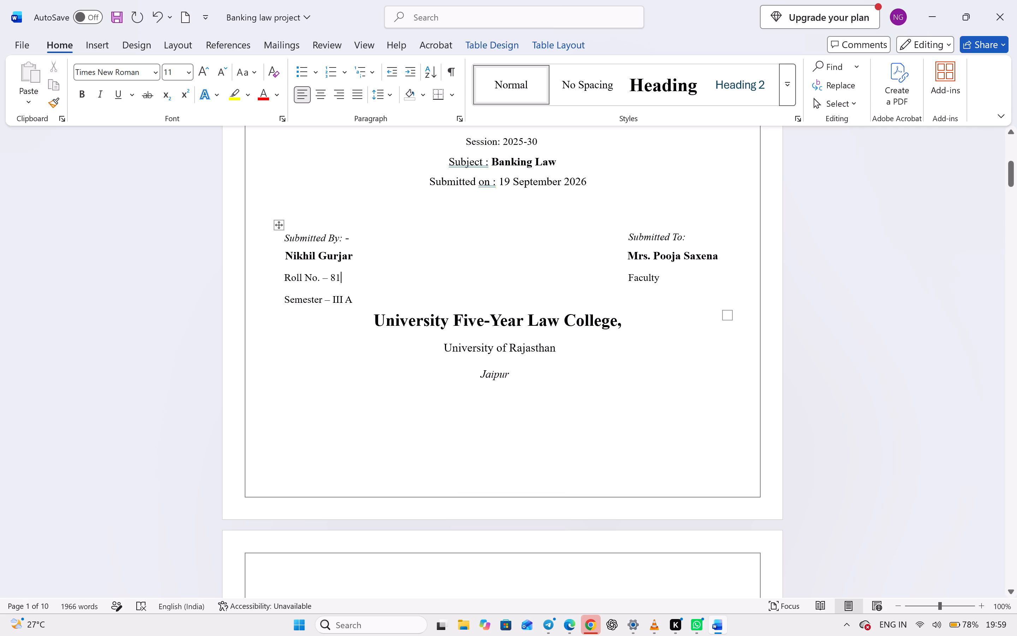
# Change the section letter in the cover page's semester line so it reads "III B".
pyautogui.click(352, 301)
pyautogui.press('BackSpace')
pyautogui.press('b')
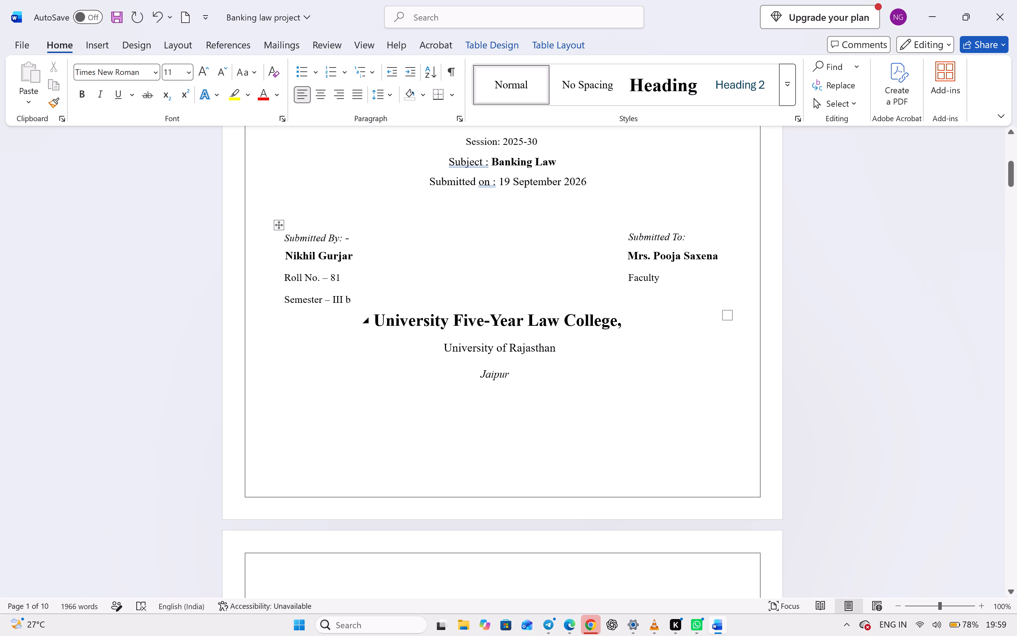
pyautogui.press('BackSpace')
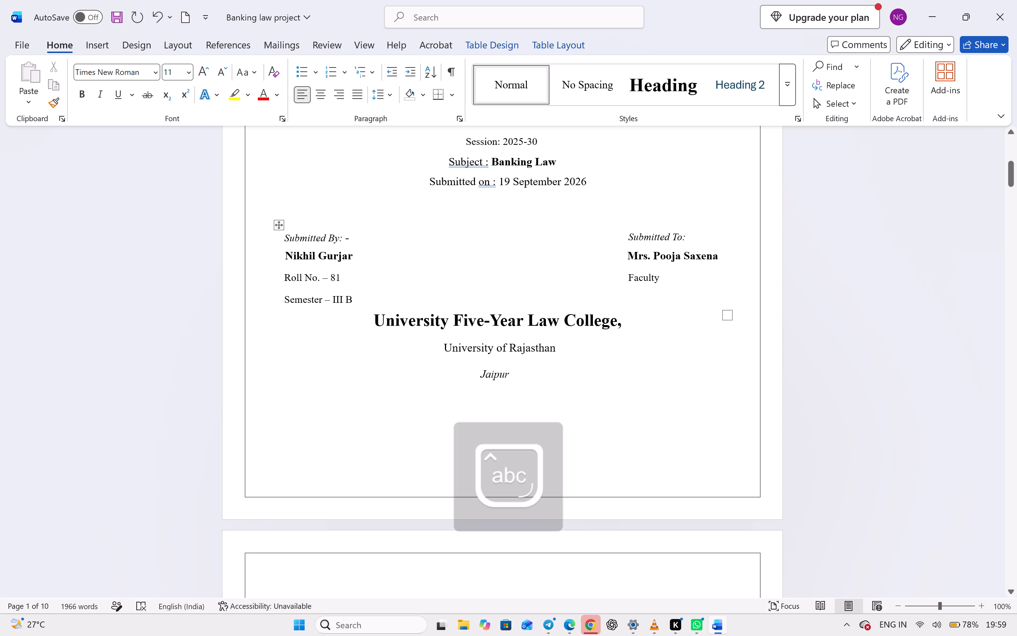
# Replace the student's name in the opening sentence of the Declaration with the new student's full name.
pyautogui.scroll(-3, 497, 400)
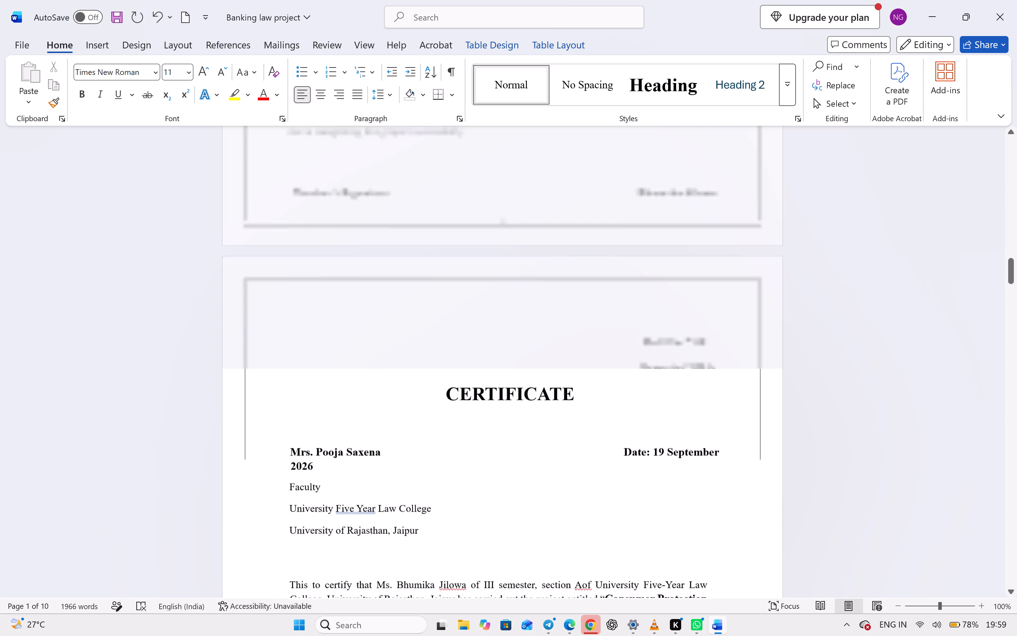
pyautogui.scroll(-1, 497, 400)
pyautogui.scroll(6, 497, 400)
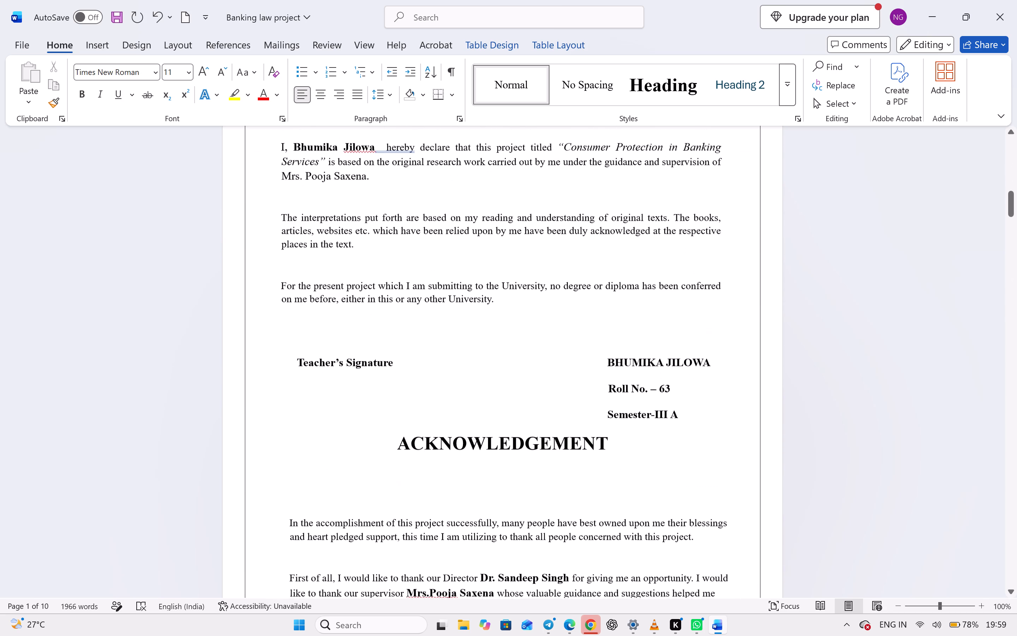
pyautogui.scroll(4, 497, 400)
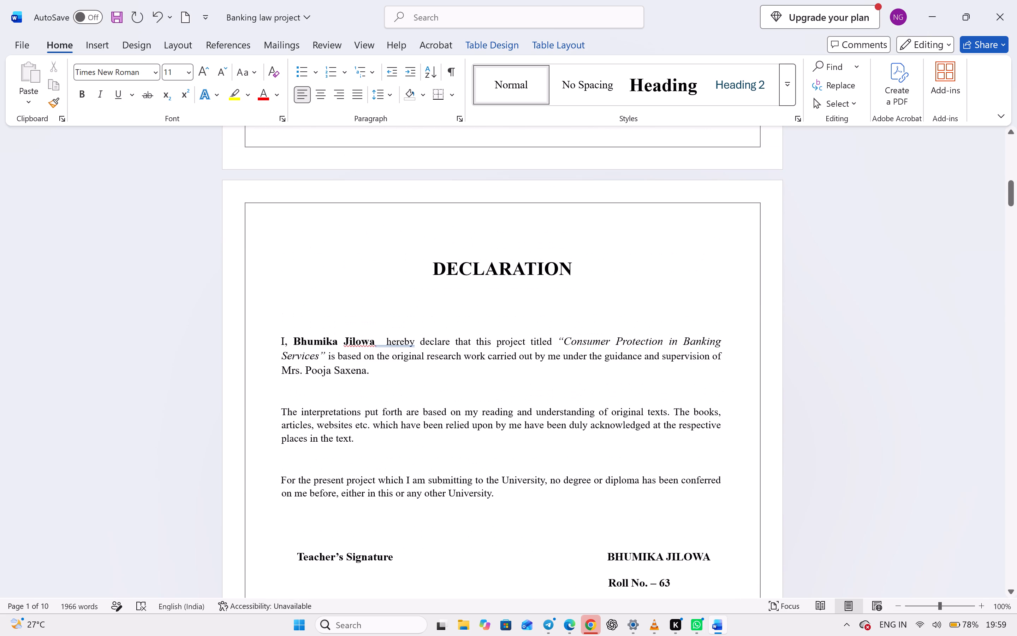
pyautogui.moveTo(293, 337); pyautogui.dragTo(369, 342)
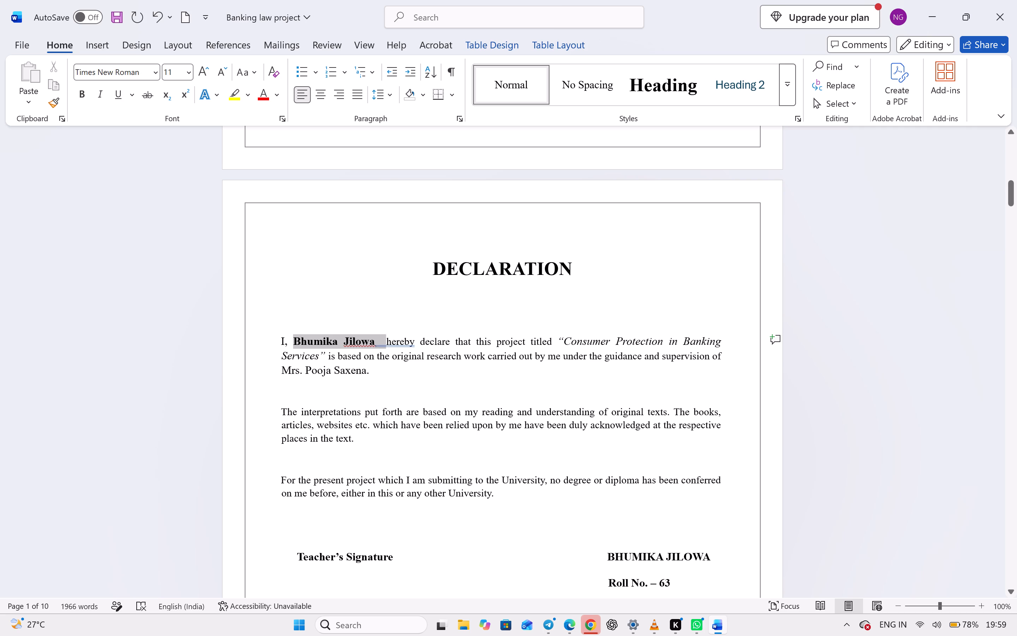
pyautogui.moveTo(369, 342); pyautogui.dragTo(373, 342)
pyautogui.press('BackSpace')
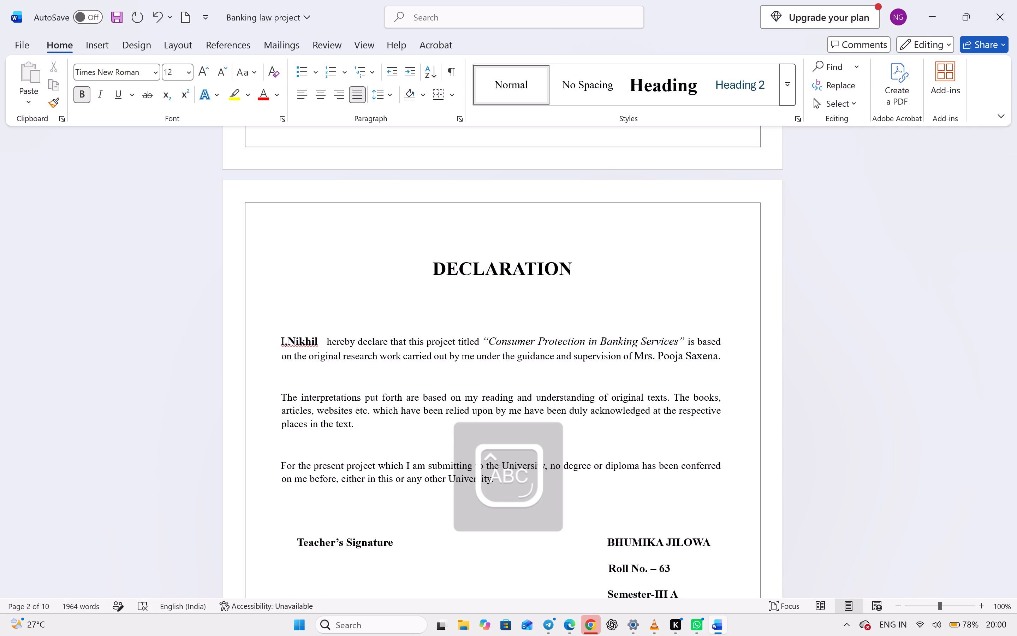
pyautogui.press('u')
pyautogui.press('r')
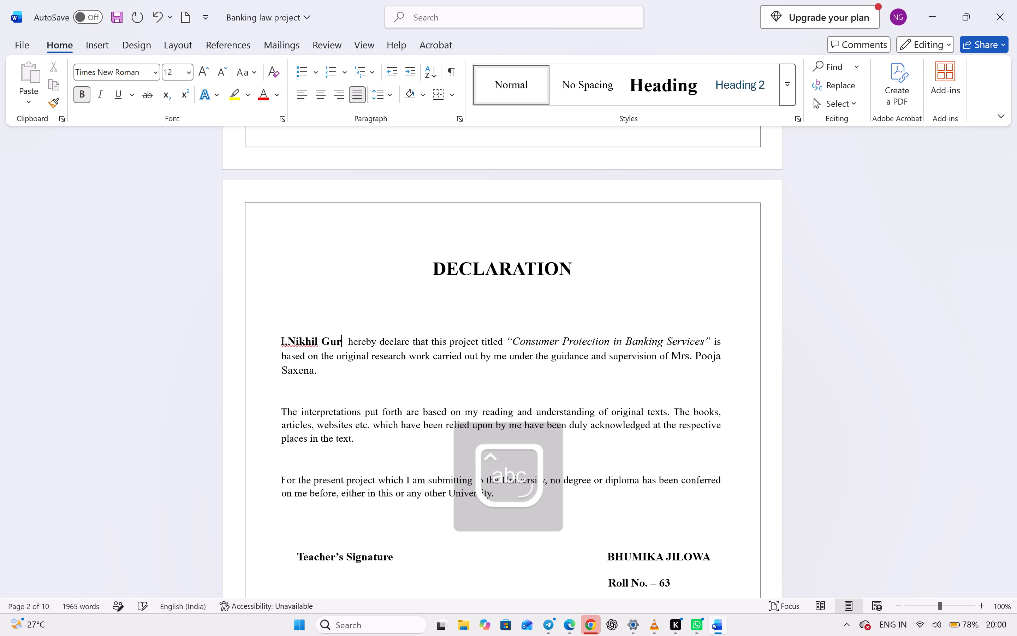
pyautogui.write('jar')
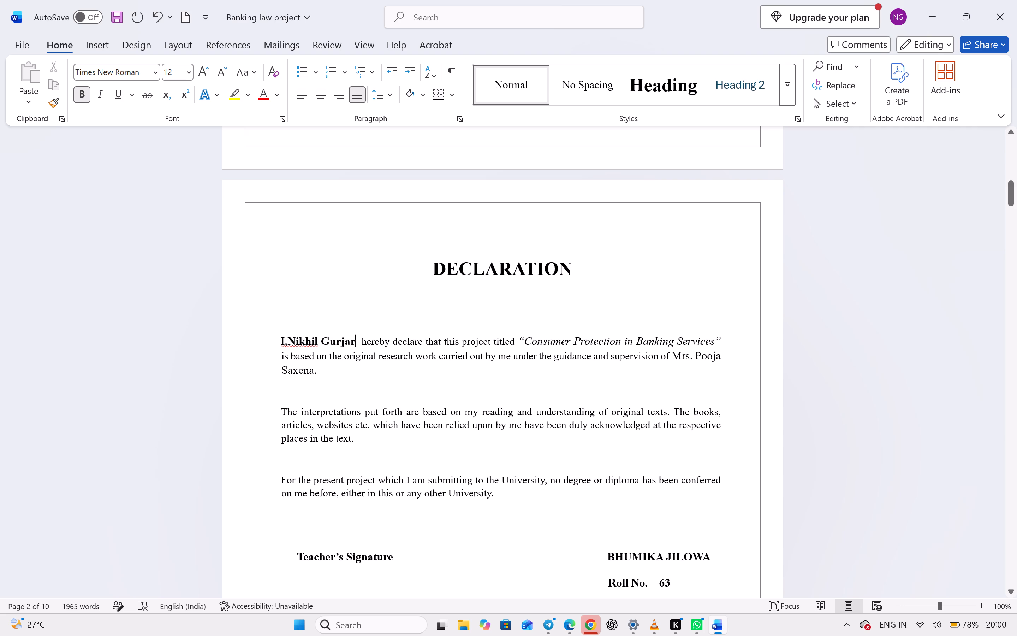
# Replace the quoted project title in the Declaration with "credit card abuse".
pyautogui.moveTo(525, 343); pyautogui.dragTo(699, 341)
pyautogui.press('BackSpace')
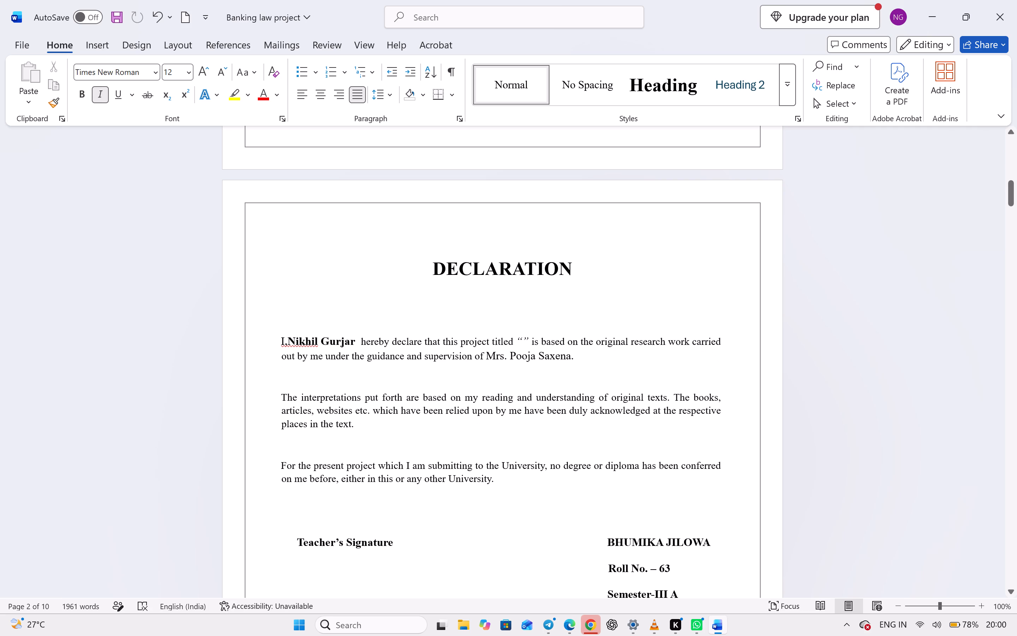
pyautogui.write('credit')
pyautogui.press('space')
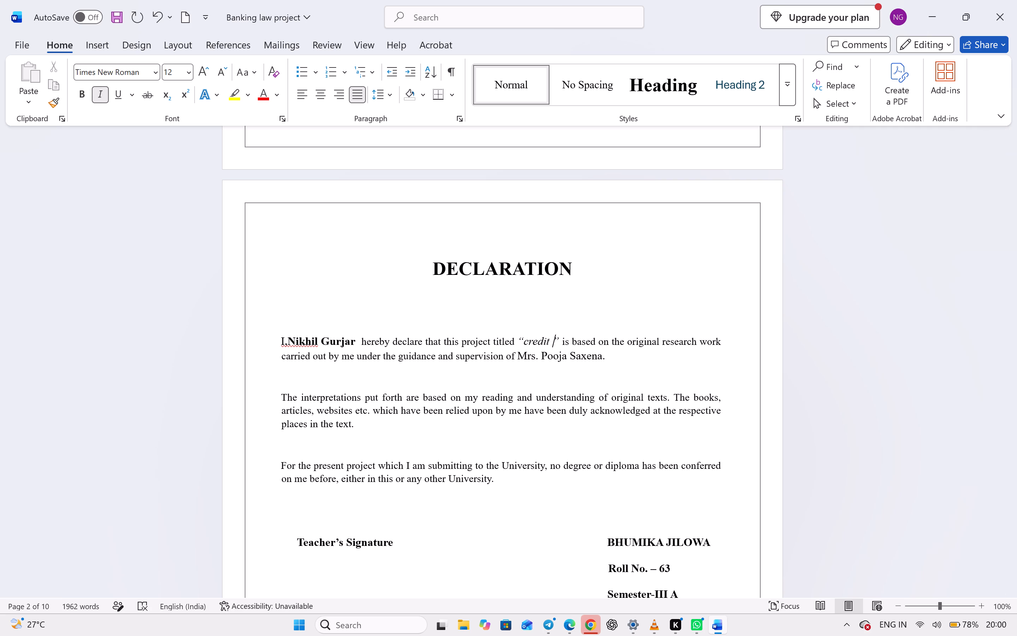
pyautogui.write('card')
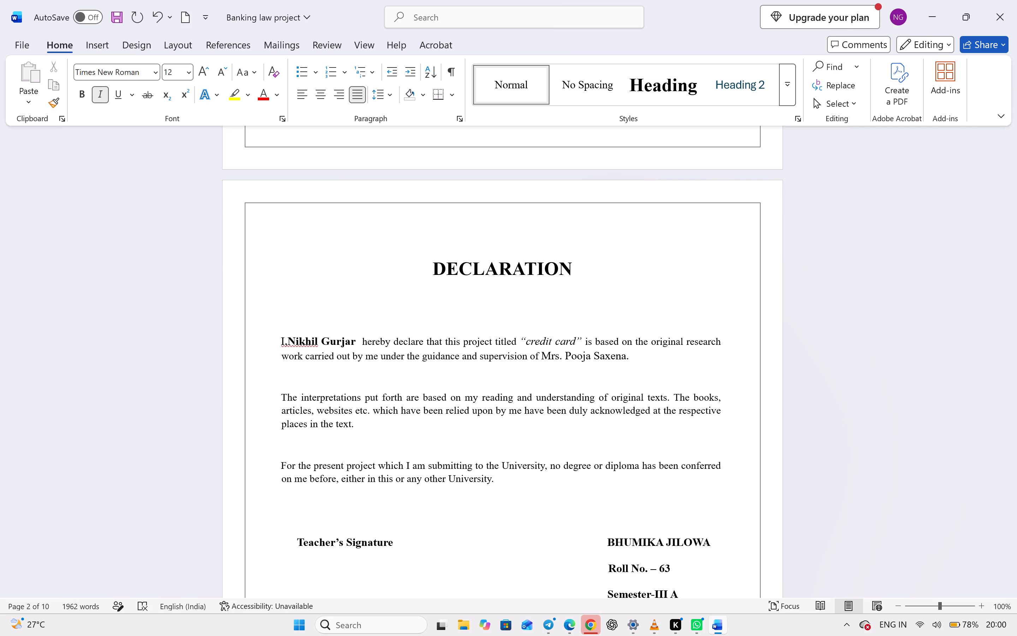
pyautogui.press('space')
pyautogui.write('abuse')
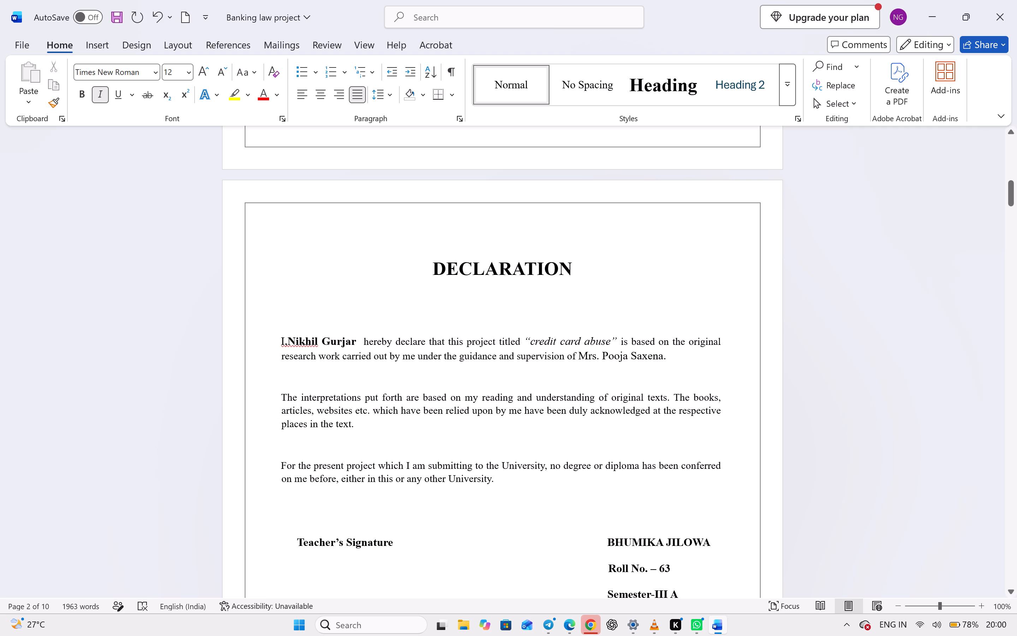
# Replace the student's name in the Declaration's signature block, opposite Teacher's Signature, with the new student's name in capitals.
pyautogui.scroll(-1, 569, 470)
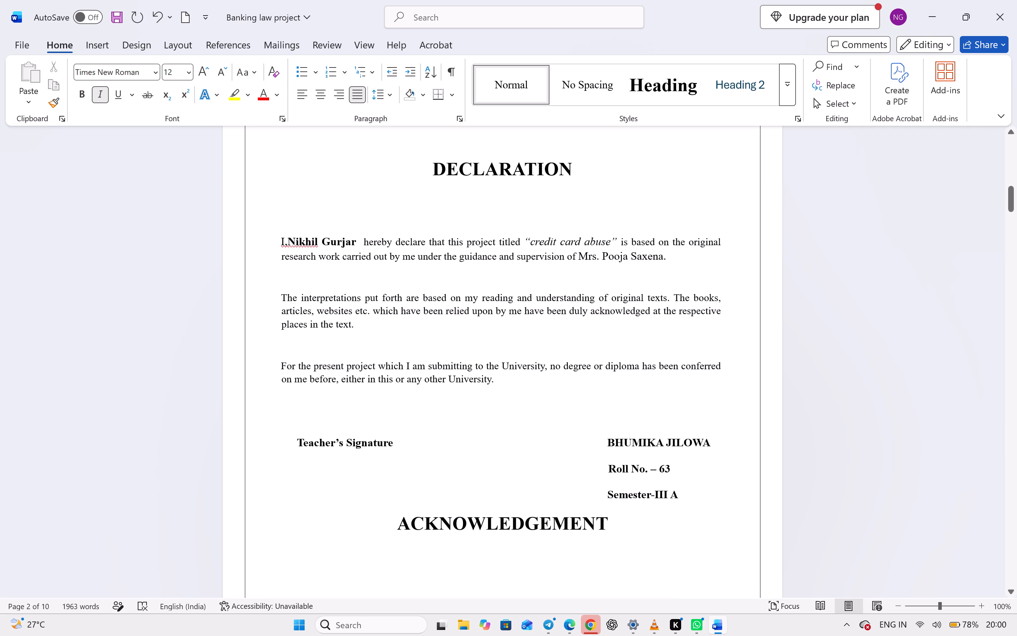
pyautogui.click(715, 446)
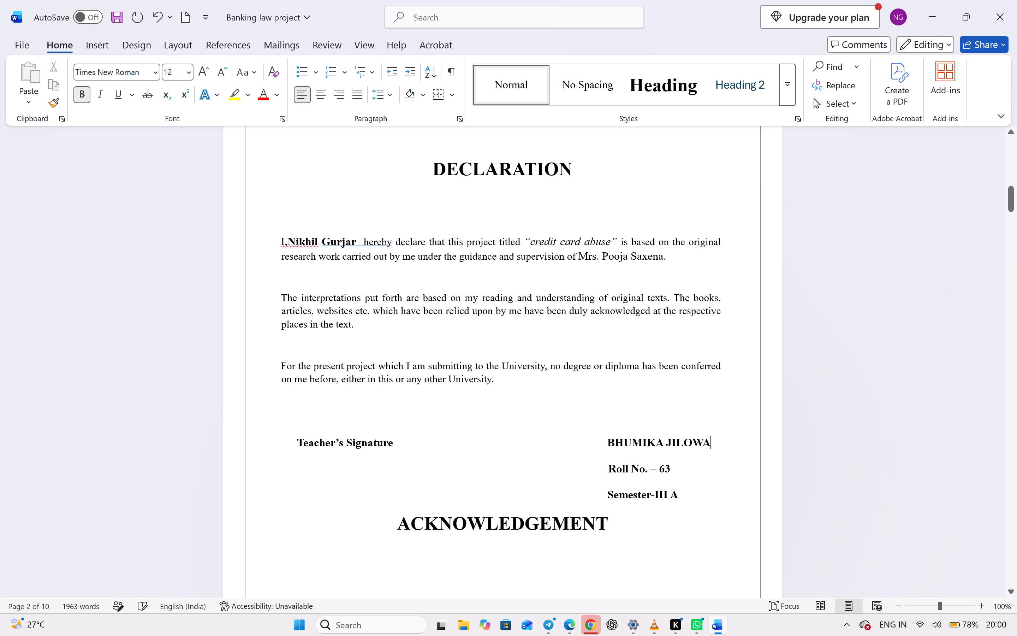
pyautogui.hotkey('ctrl', 'BackSpace')
pyautogui.hotkey('ctrl', 'BackSpace')
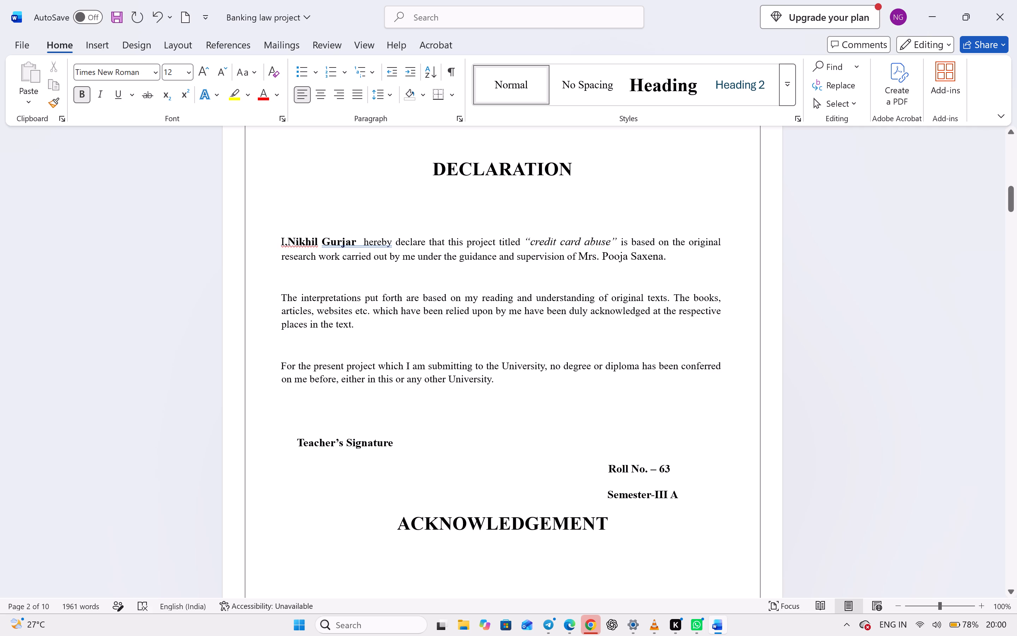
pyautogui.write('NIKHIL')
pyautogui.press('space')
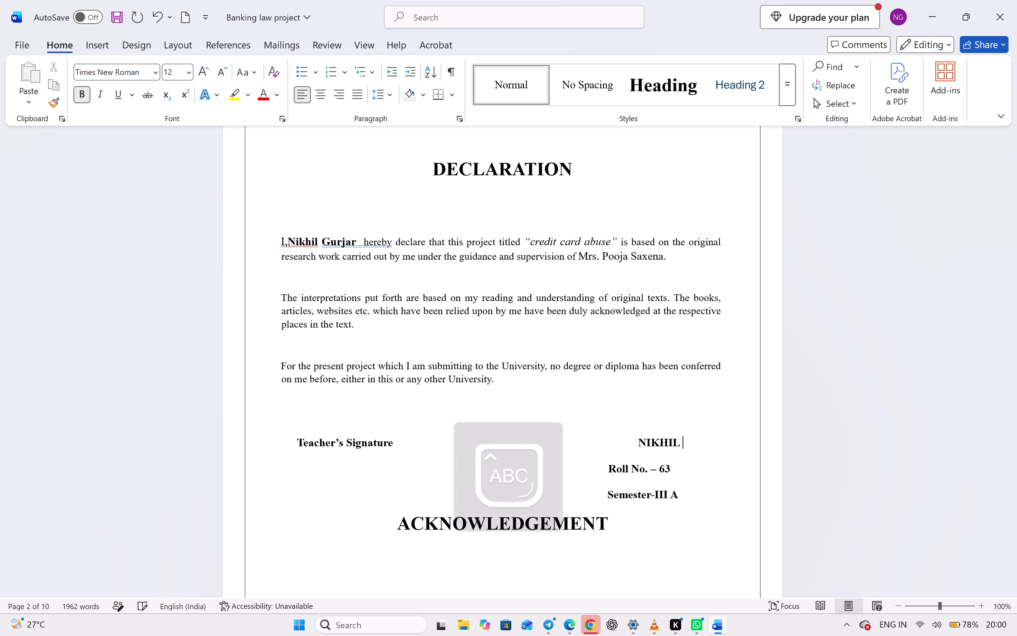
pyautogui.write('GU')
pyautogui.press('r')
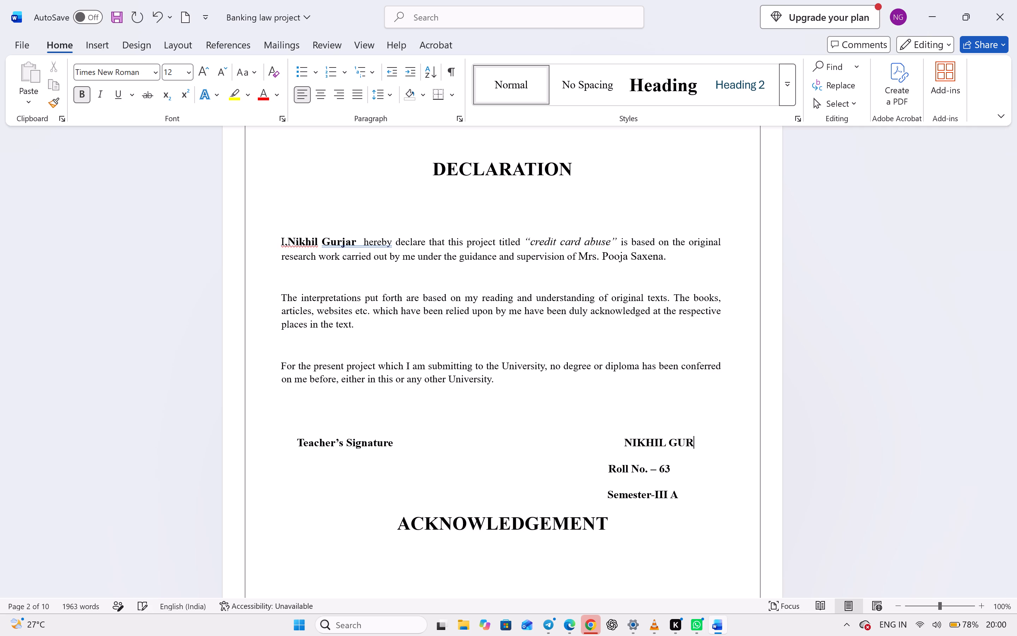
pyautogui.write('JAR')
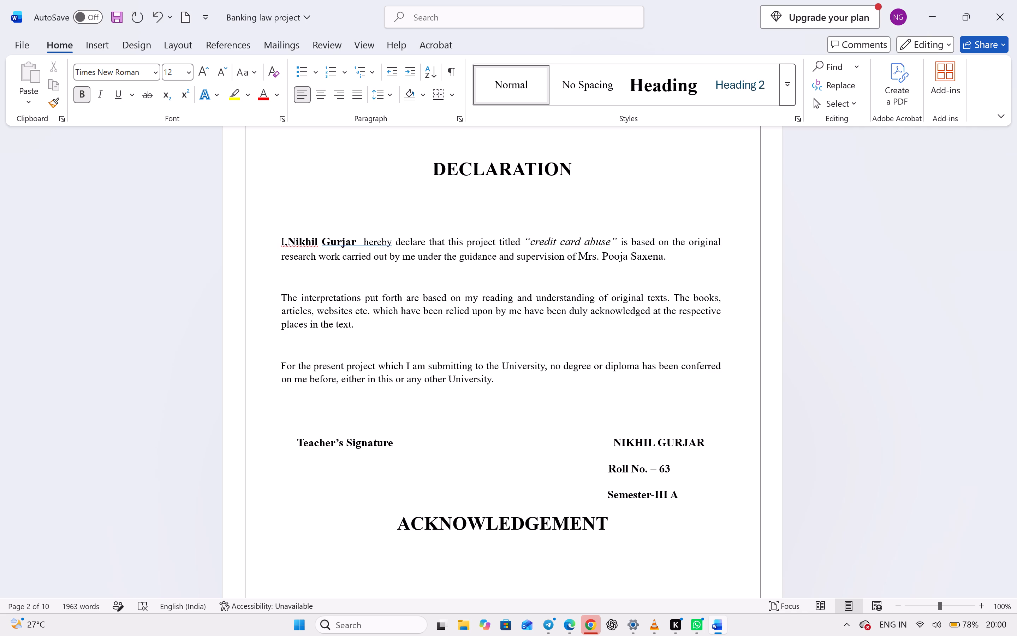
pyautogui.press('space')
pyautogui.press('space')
pyautogui.click(609, 448)
# Adjust the spacing before the student's name in the Declaration's signature block so it lines up above the roll number line.
pyautogui.press('BackSpace')
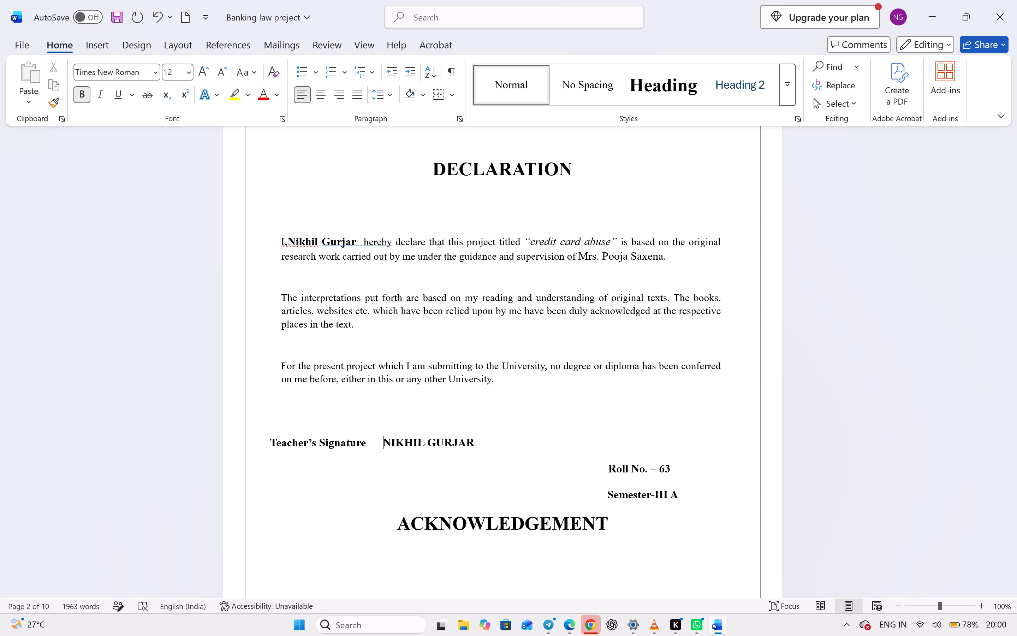
pyautogui.press('Return')
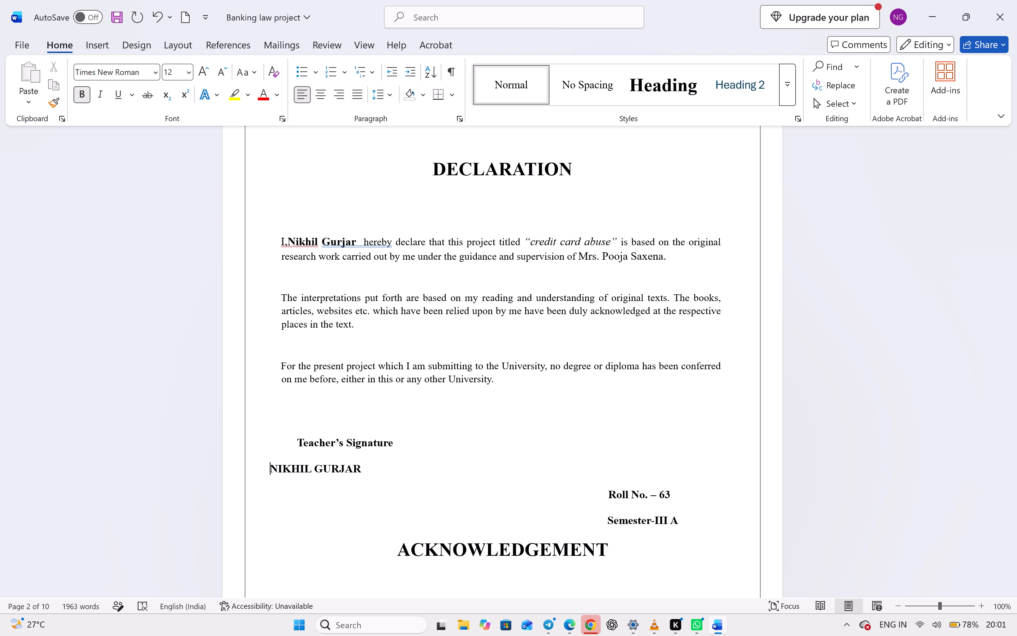
pyautogui.press('BackSpace')
pyautogui.press('BackSpace')
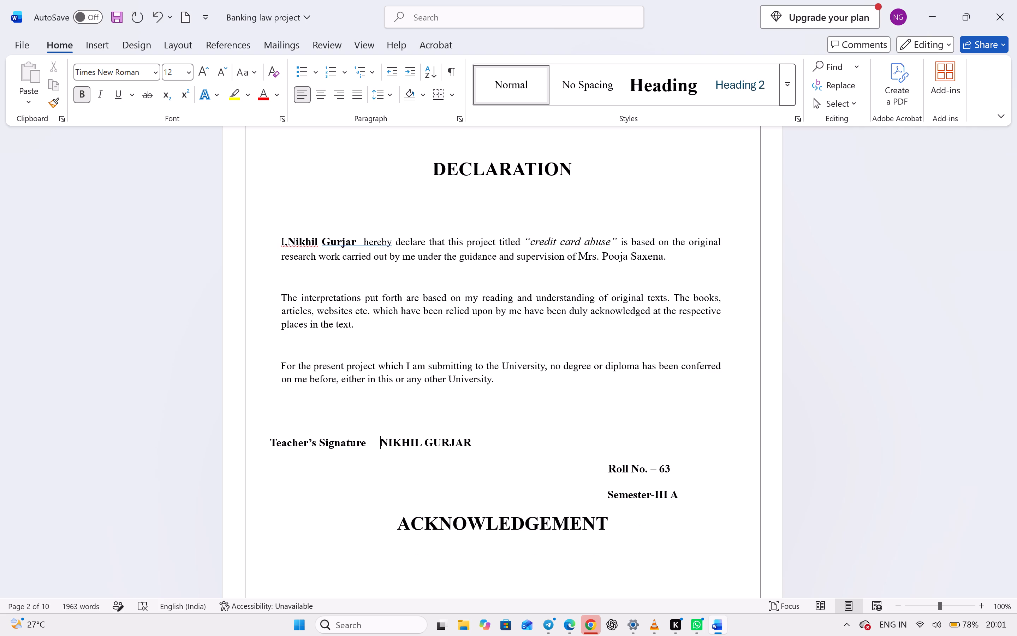
pyautogui.press('BackSpace')
pyautogui.press('BackSpace')
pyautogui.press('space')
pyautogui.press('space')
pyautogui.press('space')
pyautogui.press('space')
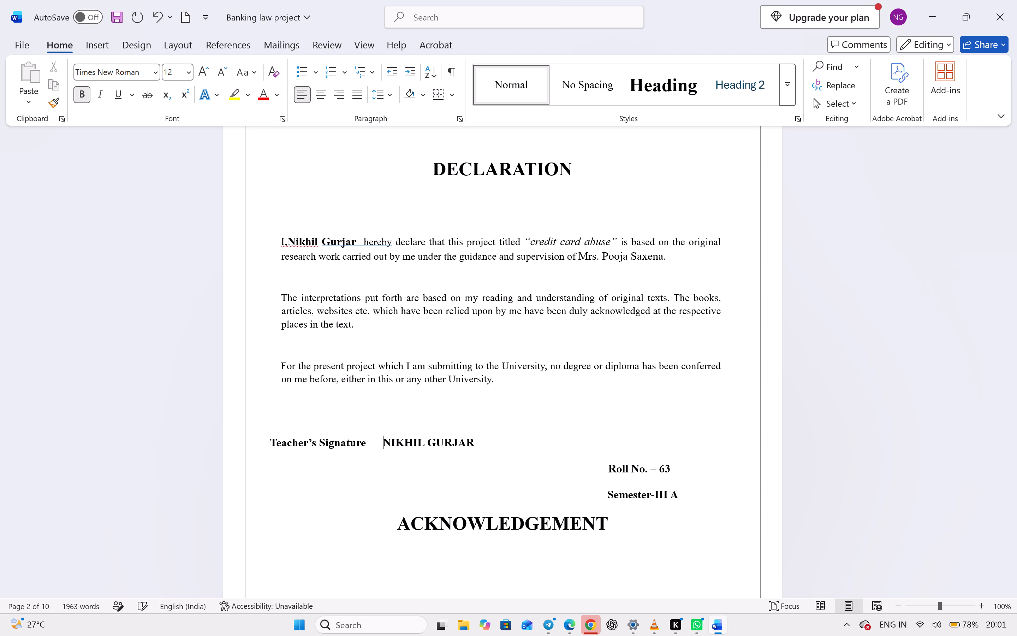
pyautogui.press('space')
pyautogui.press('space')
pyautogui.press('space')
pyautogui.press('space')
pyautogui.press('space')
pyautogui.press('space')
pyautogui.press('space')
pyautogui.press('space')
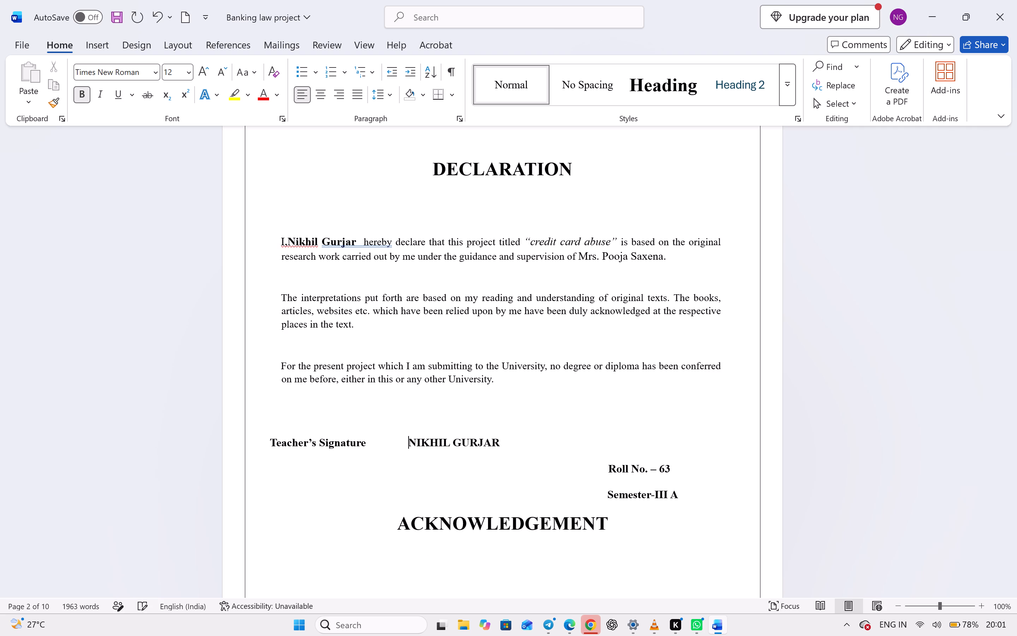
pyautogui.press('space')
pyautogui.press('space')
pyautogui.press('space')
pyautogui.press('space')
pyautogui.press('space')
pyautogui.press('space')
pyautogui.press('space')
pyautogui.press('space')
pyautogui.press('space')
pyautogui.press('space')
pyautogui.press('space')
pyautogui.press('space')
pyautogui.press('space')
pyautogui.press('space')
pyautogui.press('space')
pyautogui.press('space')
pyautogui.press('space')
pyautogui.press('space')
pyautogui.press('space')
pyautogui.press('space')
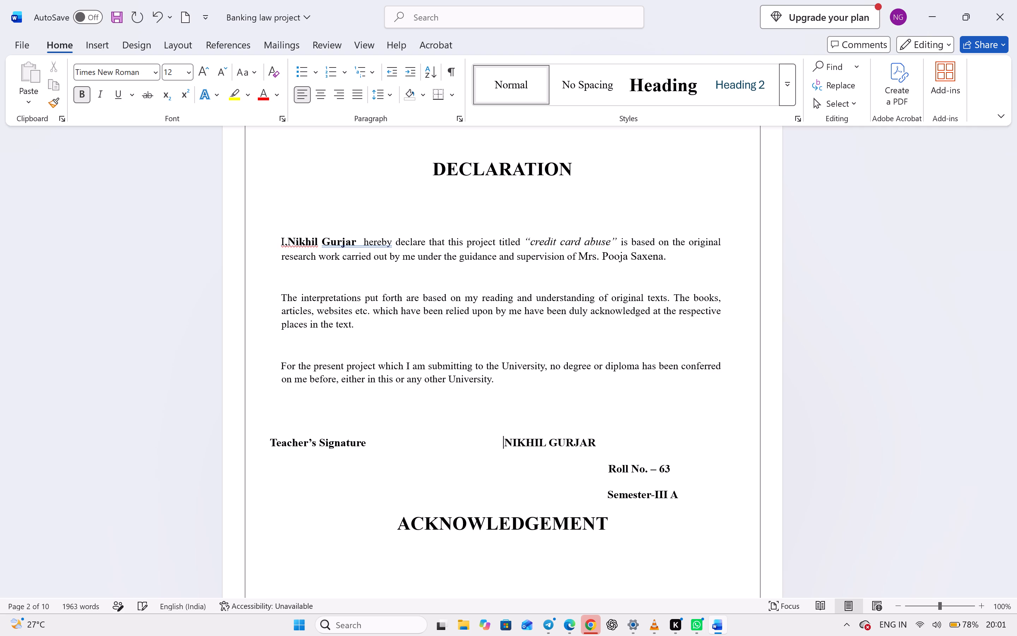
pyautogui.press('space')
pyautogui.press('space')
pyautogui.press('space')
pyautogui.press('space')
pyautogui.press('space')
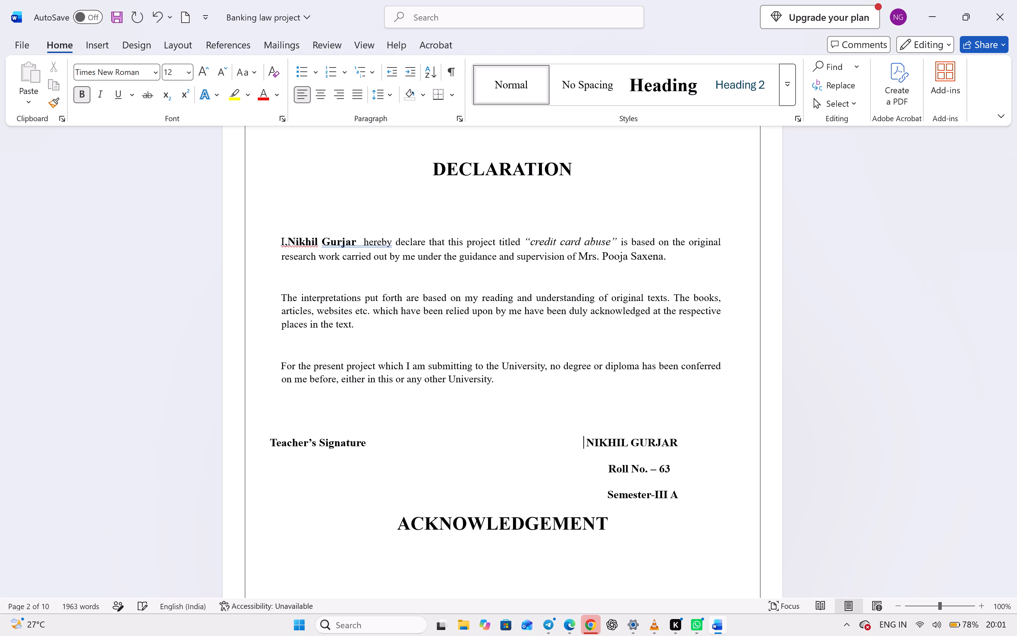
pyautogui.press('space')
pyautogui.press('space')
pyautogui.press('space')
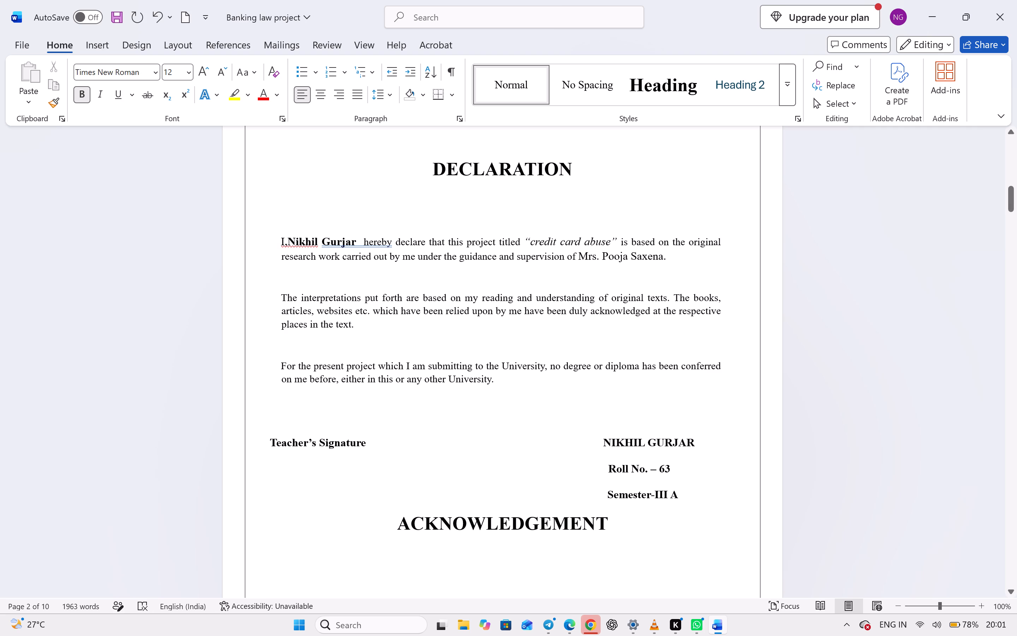
# Insert blank lines before the ACKNOWLEDGEMENT heading to push it down from the Declaration's signature block.
pyautogui.scroll(-2, 499, 473)
pyautogui.scroll(2, 499, 473)
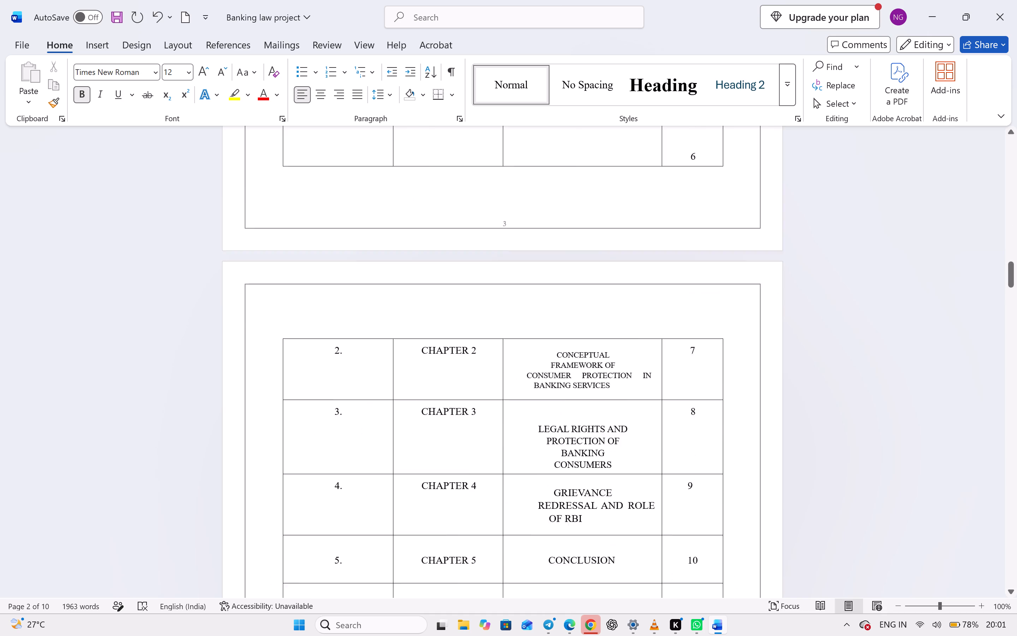
pyautogui.scroll(7, 499, 473)
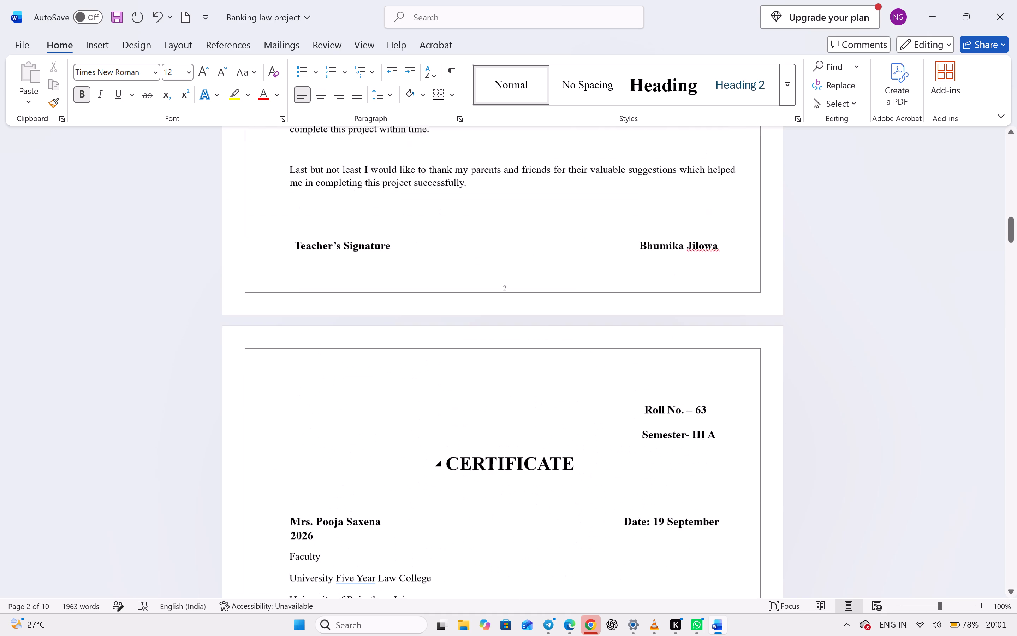
pyautogui.scroll(6, 499, 473)
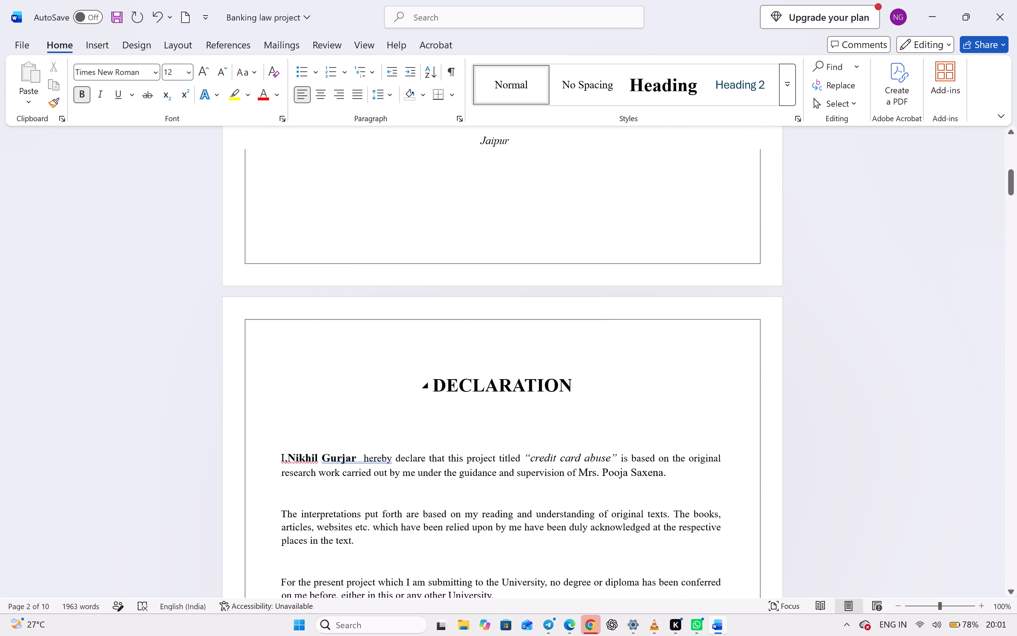
pyautogui.scroll(1, 499, 473)
pyautogui.scroll(-2, 499, 473)
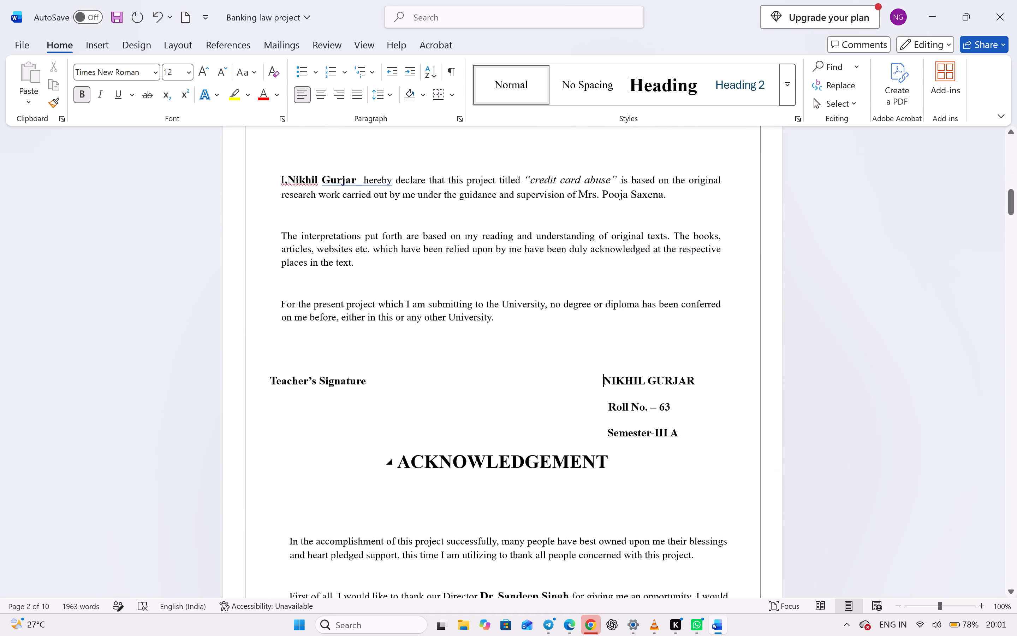
pyautogui.scroll(-1, 499, 473)
pyautogui.scroll(1, 499, 473)
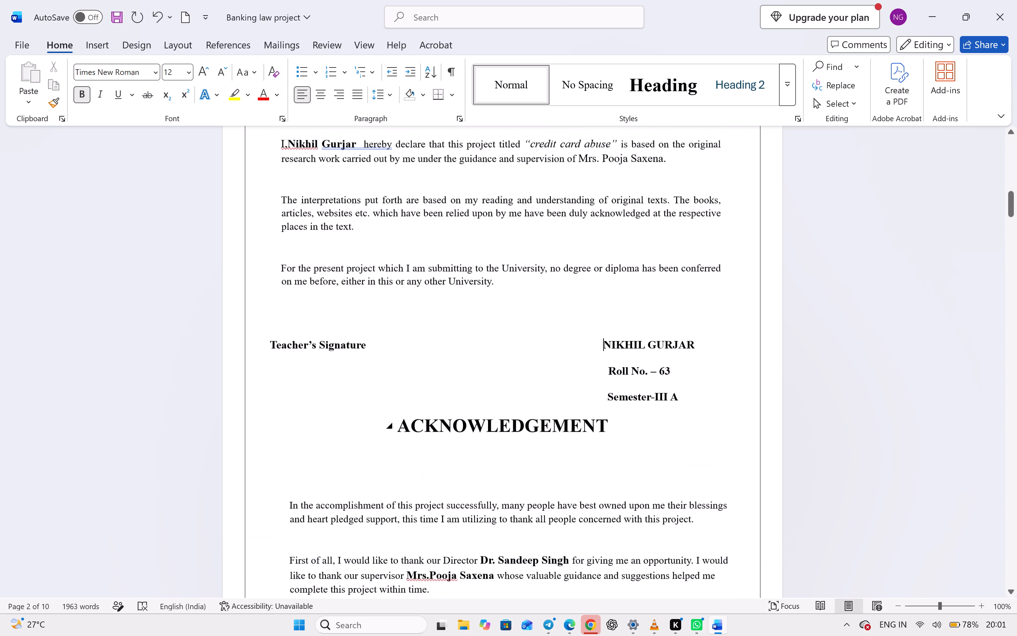
pyautogui.scroll(1, 499, 473)
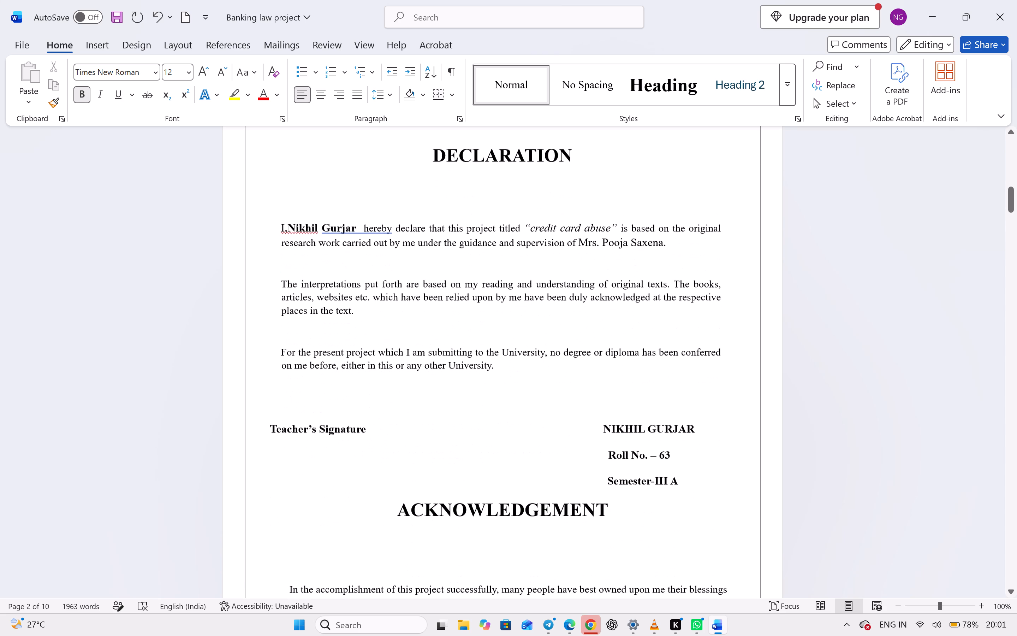
pyautogui.click(378, 508)
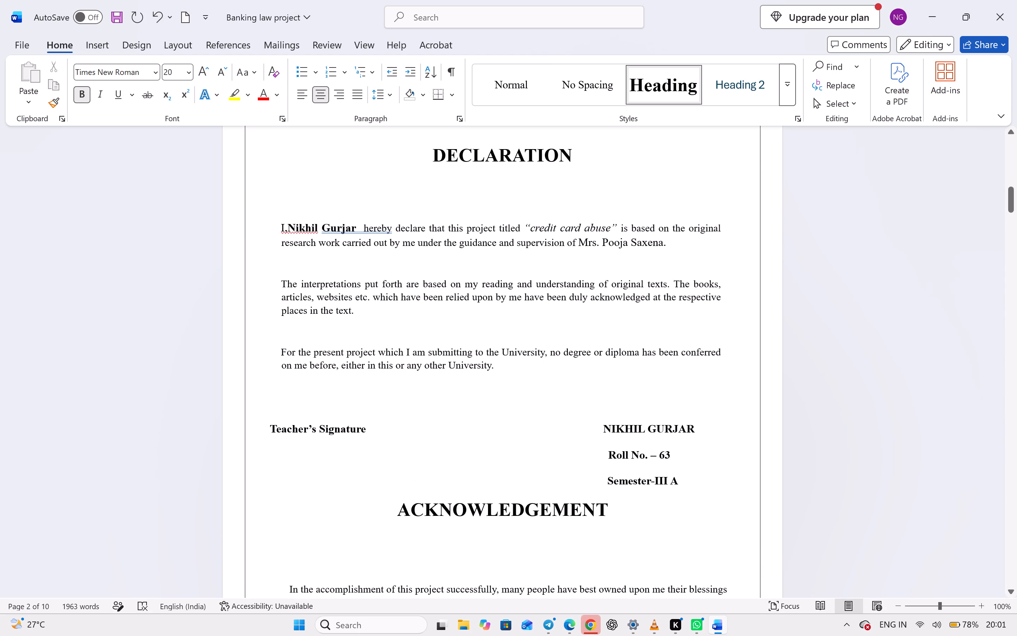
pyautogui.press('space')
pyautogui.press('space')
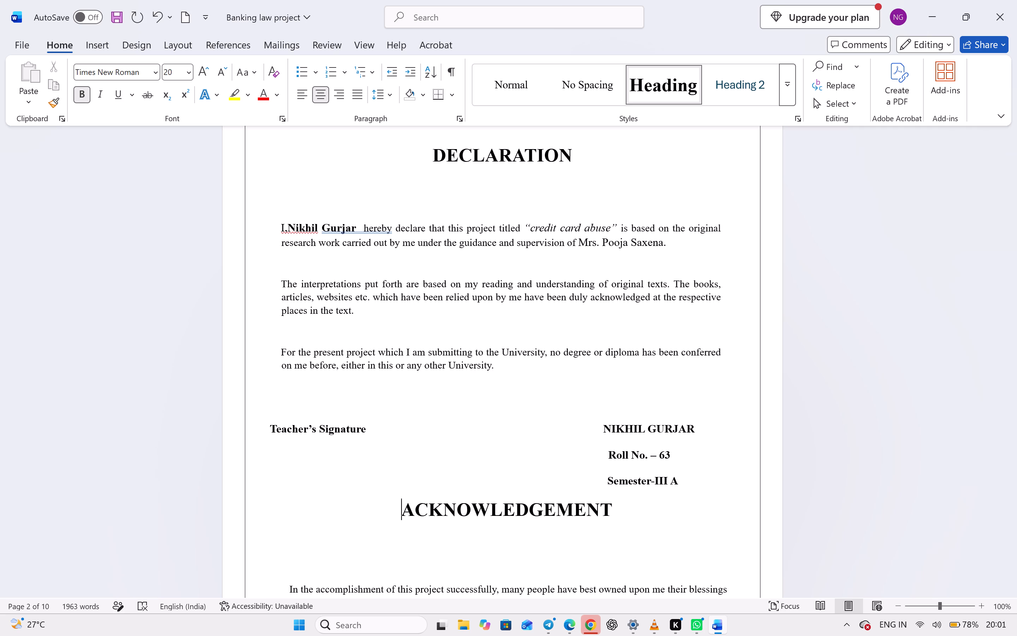
pyautogui.press('Return')
pyautogui.press('Return')
pyautogui.press('Return')
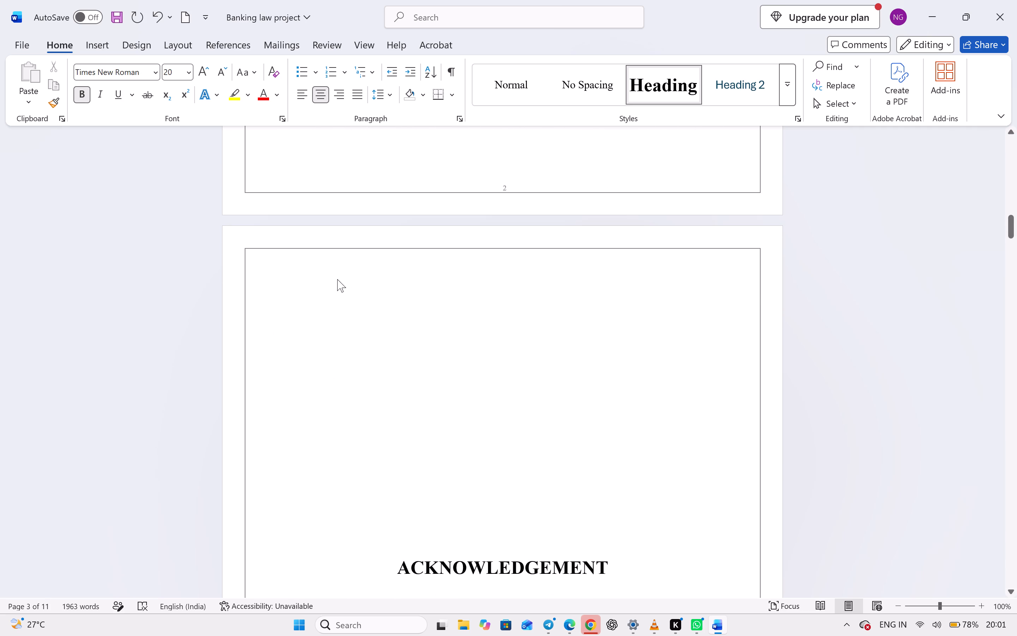
# Delete the surplus blank lines above the ACKNOWLEDGEMENT heading.
pyautogui.moveTo(298, 281); pyautogui.dragTo(624, 462)
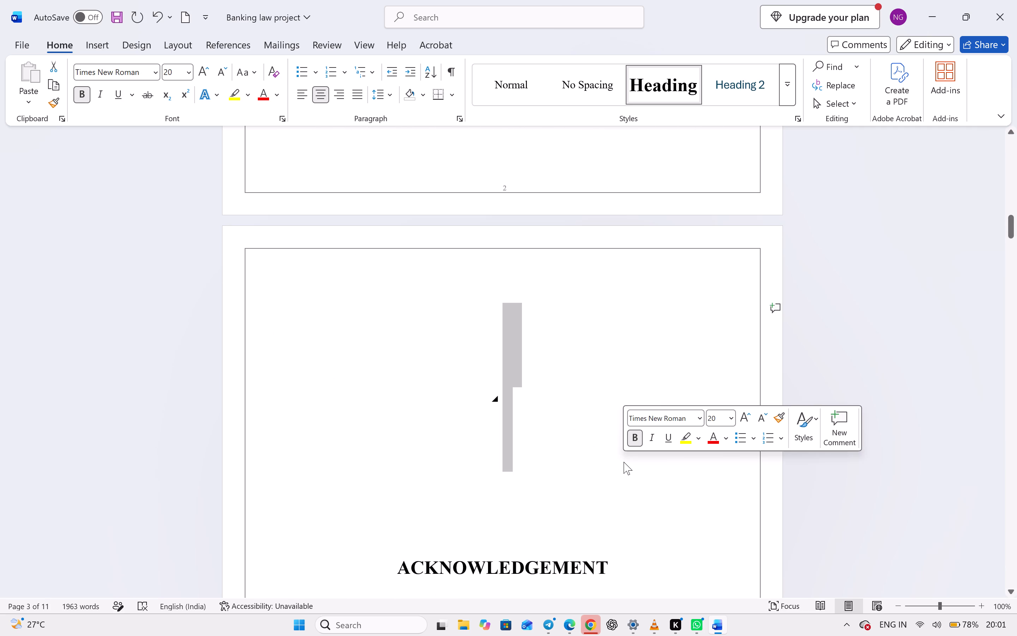
pyautogui.press('BackSpace')
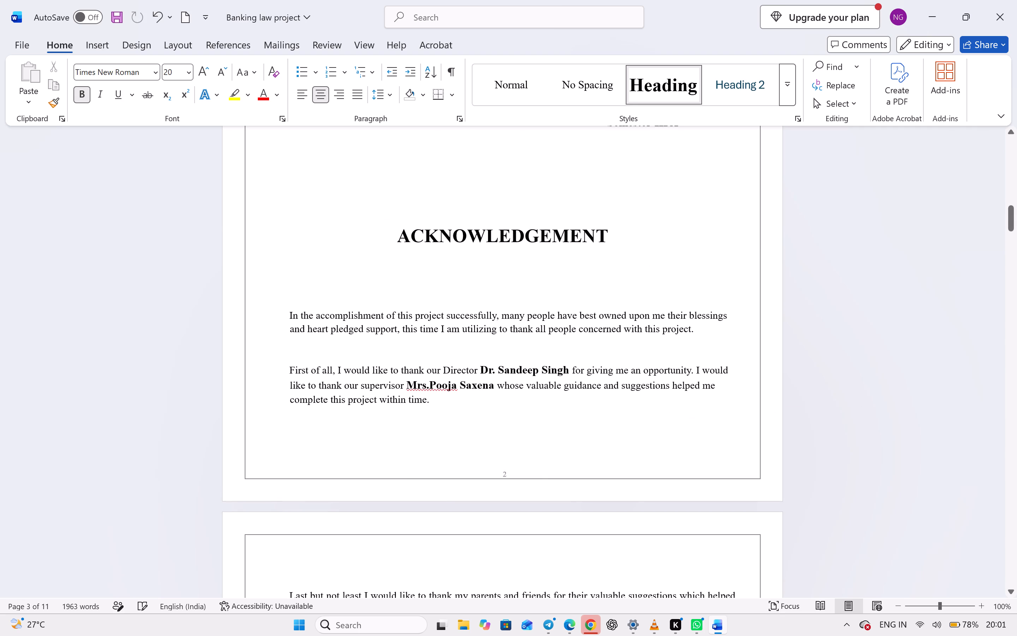
# Update the Declaration's signature block with the roll number from the cover page and change its section to B.
pyautogui.scroll(2, 535, 473)
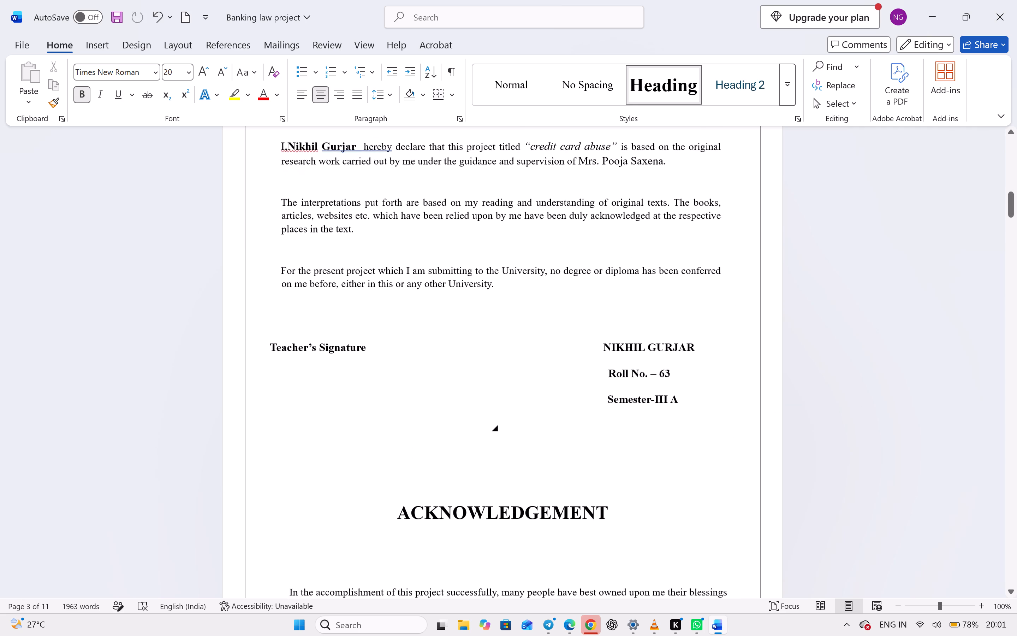
pyautogui.scroll(6, 535, 473)
pyautogui.scroll(-1, 535, 473)
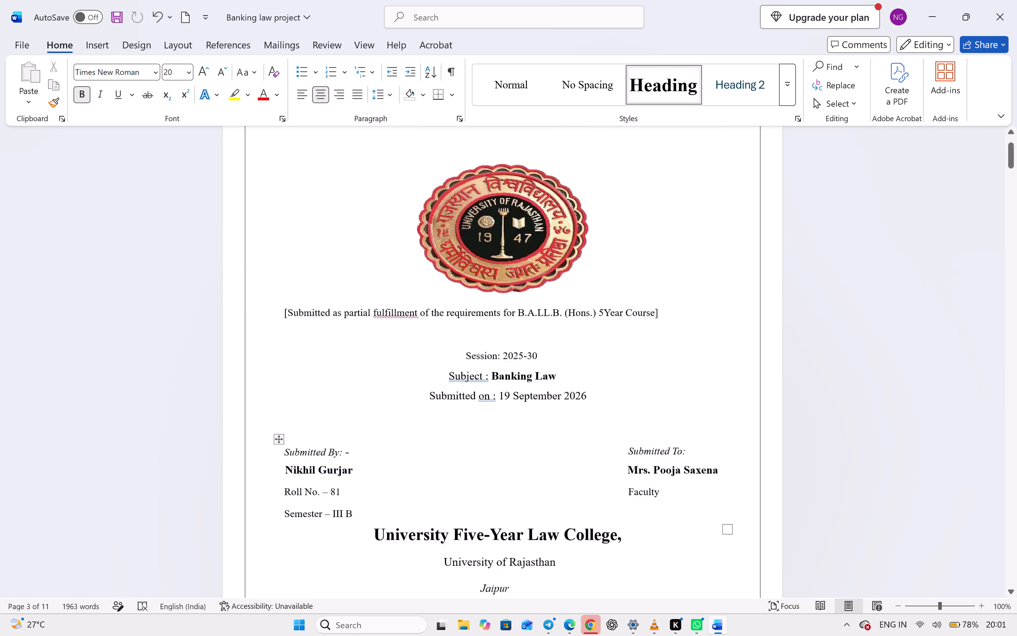
pyautogui.scroll(-1, 535, 473)
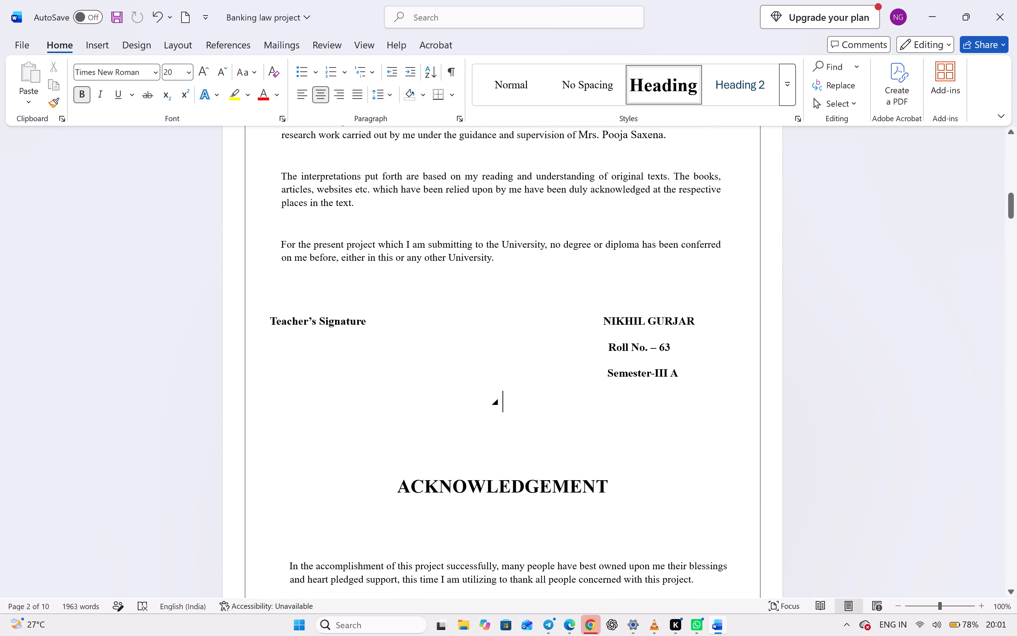
pyautogui.click(684, 353)
pyautogui.press('BackSpace')
pyautogui.press('BackSpace')
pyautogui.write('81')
pyautogui.click(690, 373)
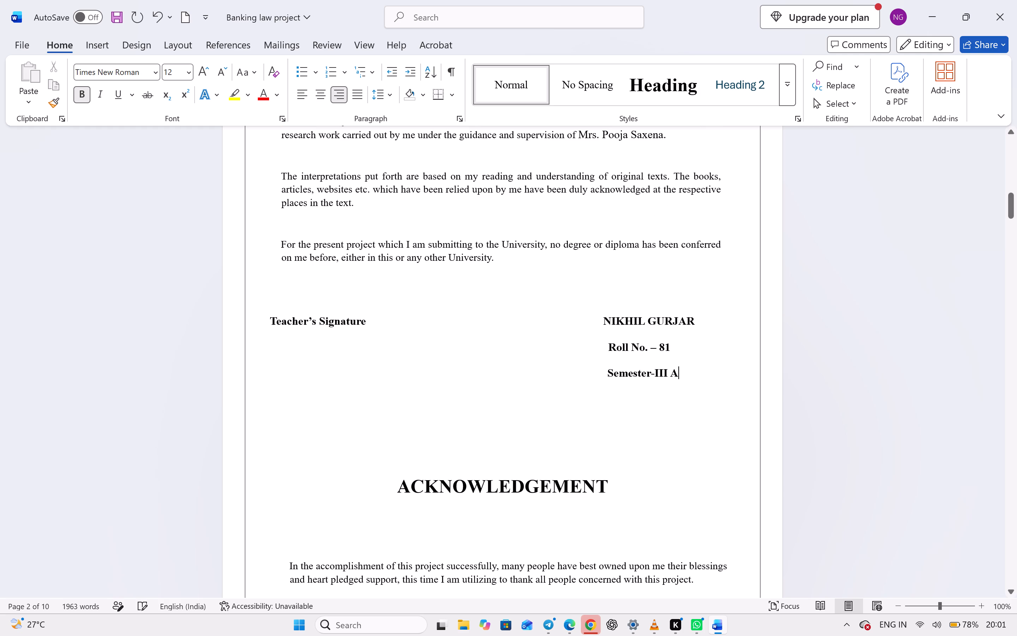
pyautogui.press('BackSpace')
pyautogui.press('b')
# Look through the Acknowledgement, Certificate and Table of Contents pages for page layout and student details still needing adaptation.
pyautogui.scroll(-1, 412, 454)
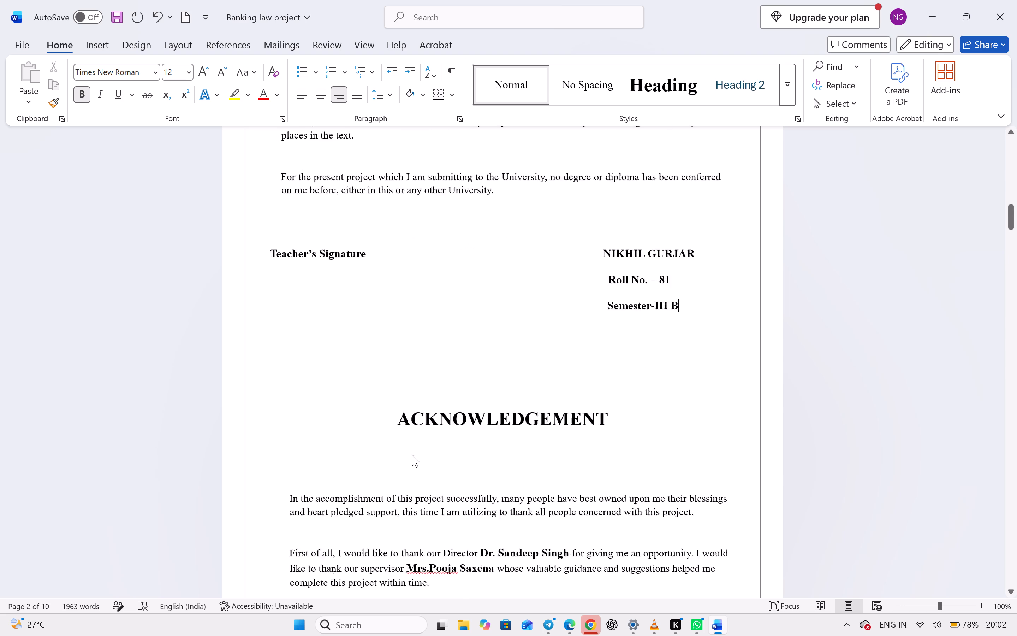
pyautogui.scroll(-6, 412, 454)
pyautogui.scroll(1, 412, 454)
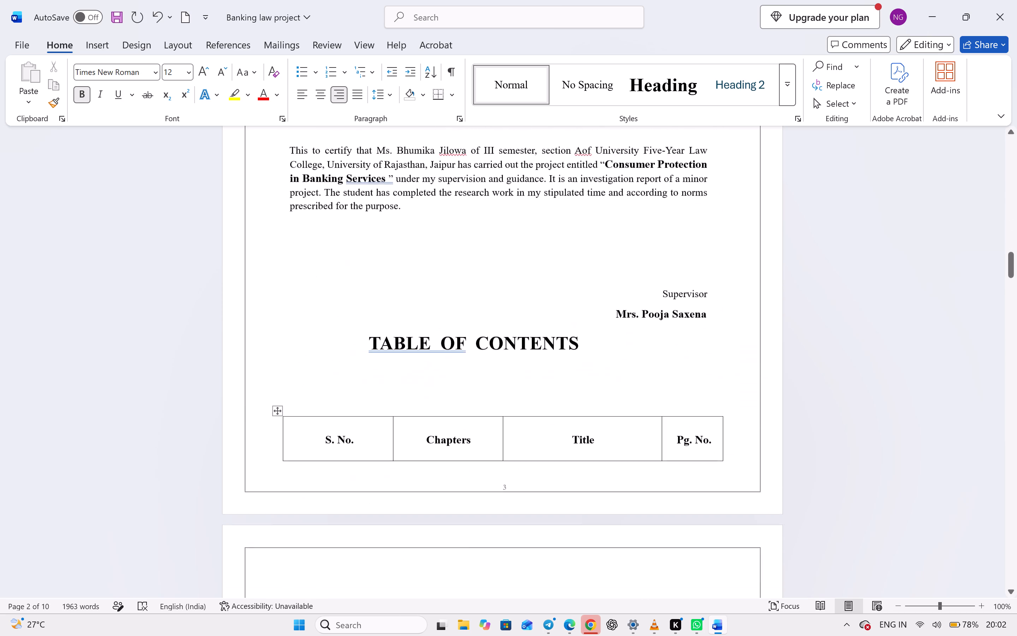
pyautogui.scroll(1, 412, 454)
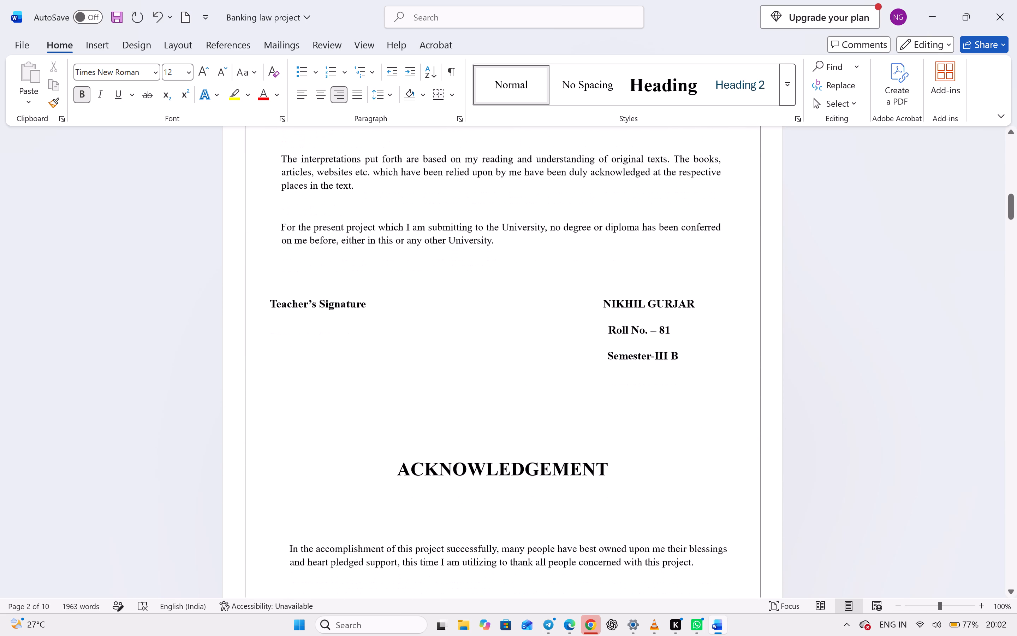
pyautogui.scroll(-3, 417, 440)
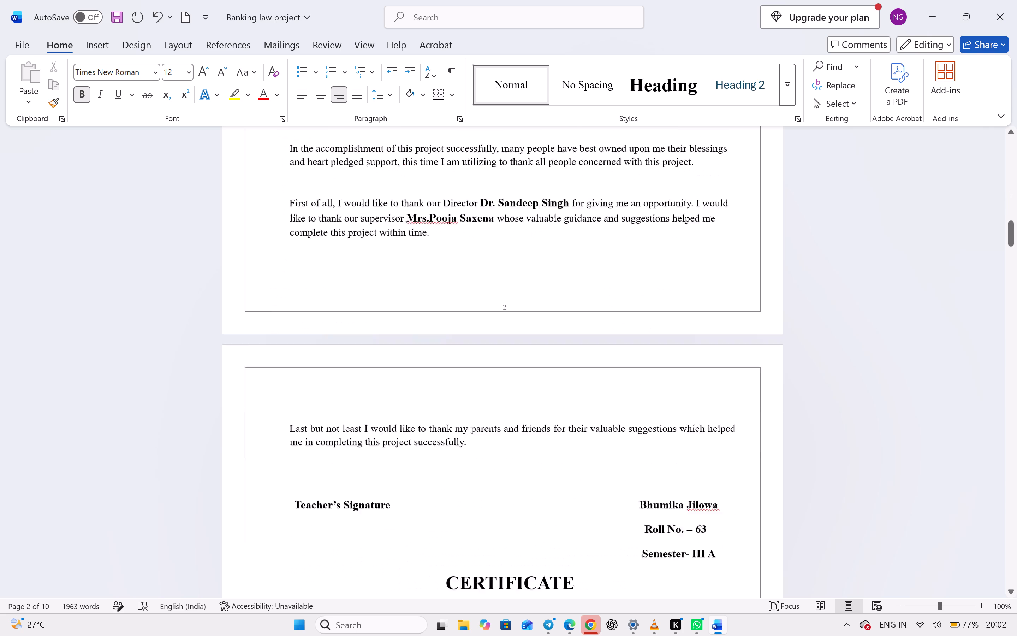
pyautogui.scroll(-3, 417, 440)
pyautogui.scroll(1, 420, 432)
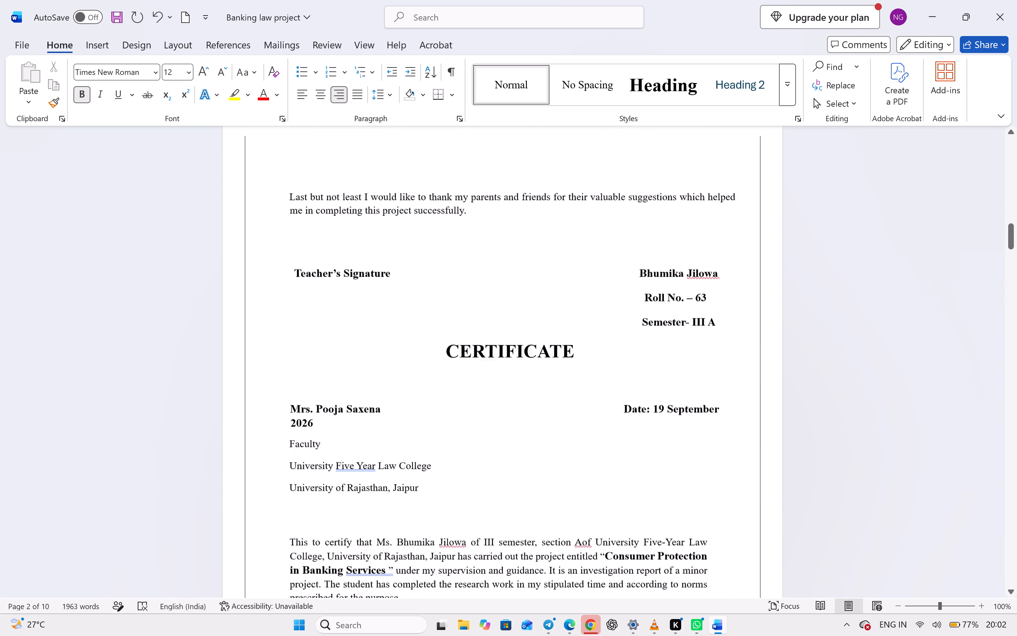
pyautogui.scroll(3, 420, 432)
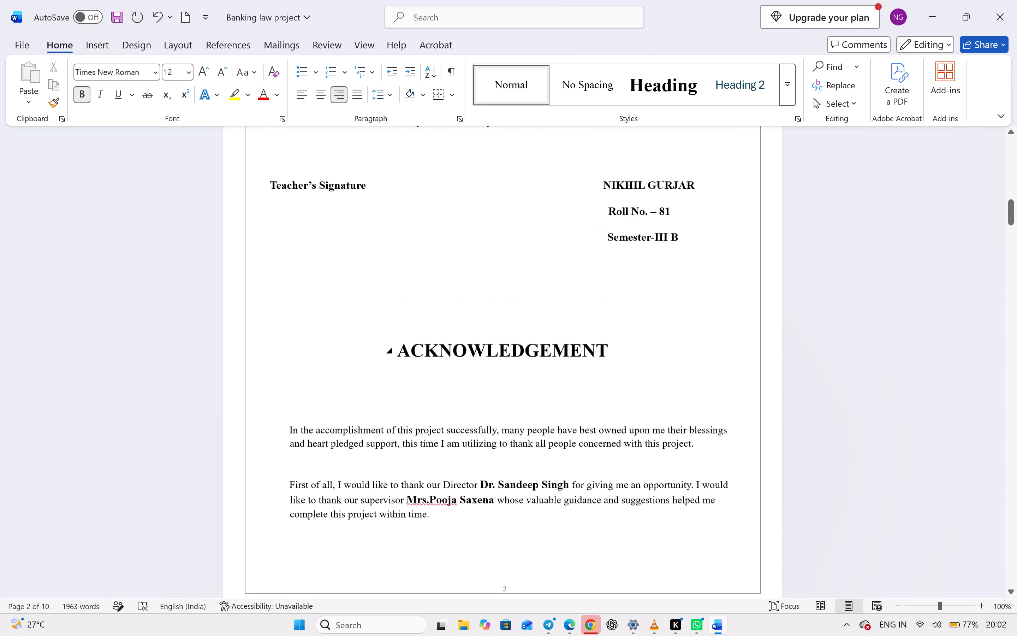
pyautogui.scroll(2, 420, 432)
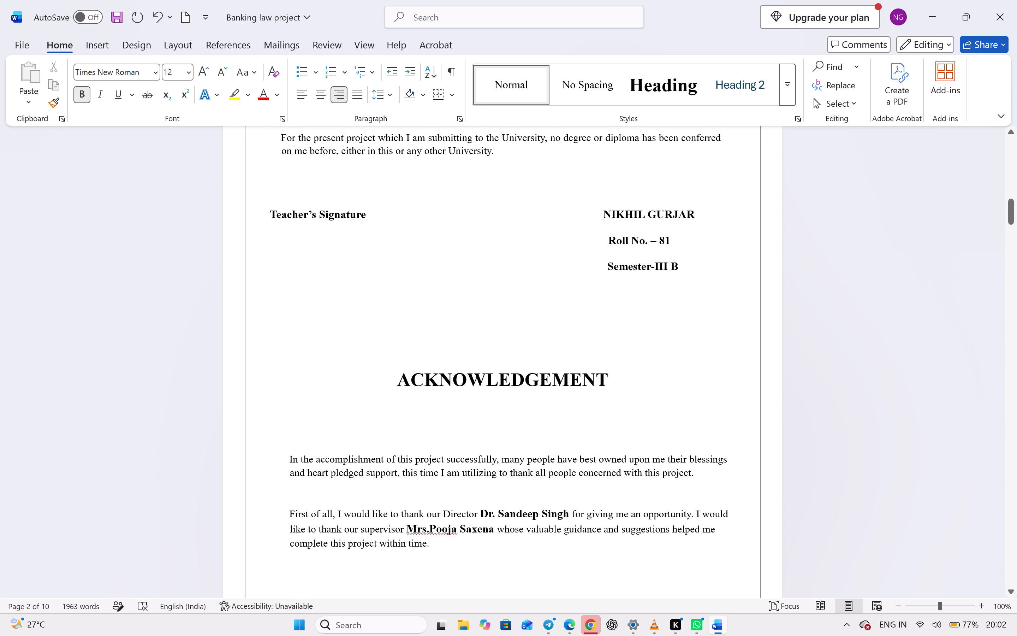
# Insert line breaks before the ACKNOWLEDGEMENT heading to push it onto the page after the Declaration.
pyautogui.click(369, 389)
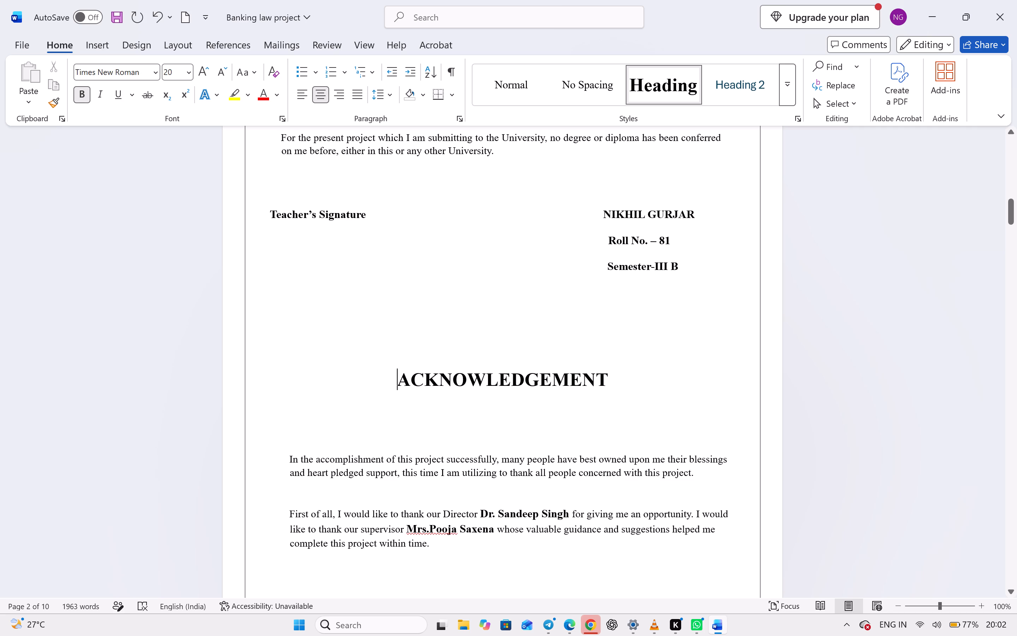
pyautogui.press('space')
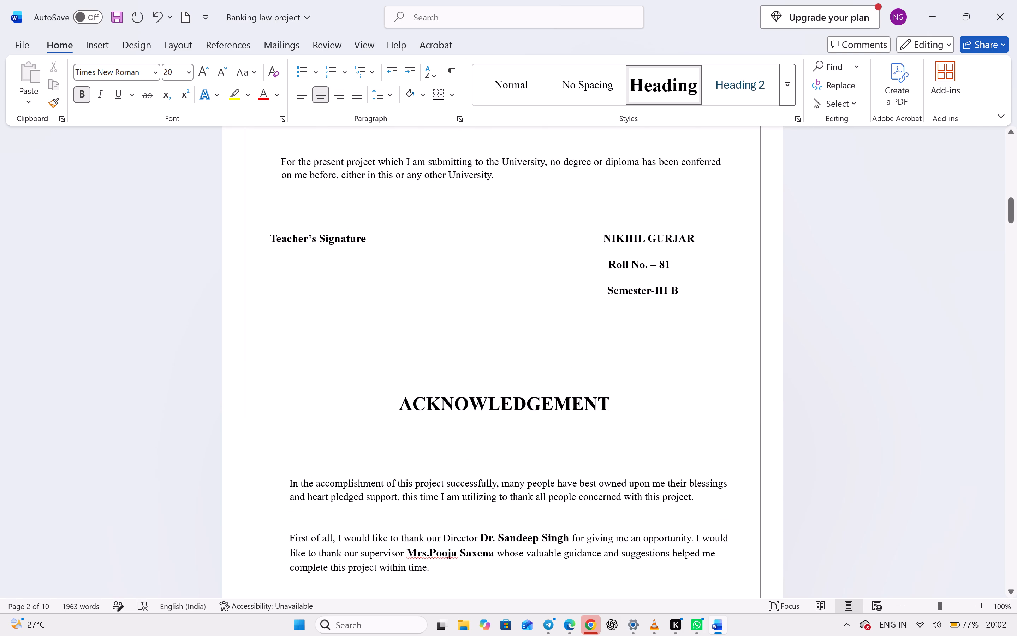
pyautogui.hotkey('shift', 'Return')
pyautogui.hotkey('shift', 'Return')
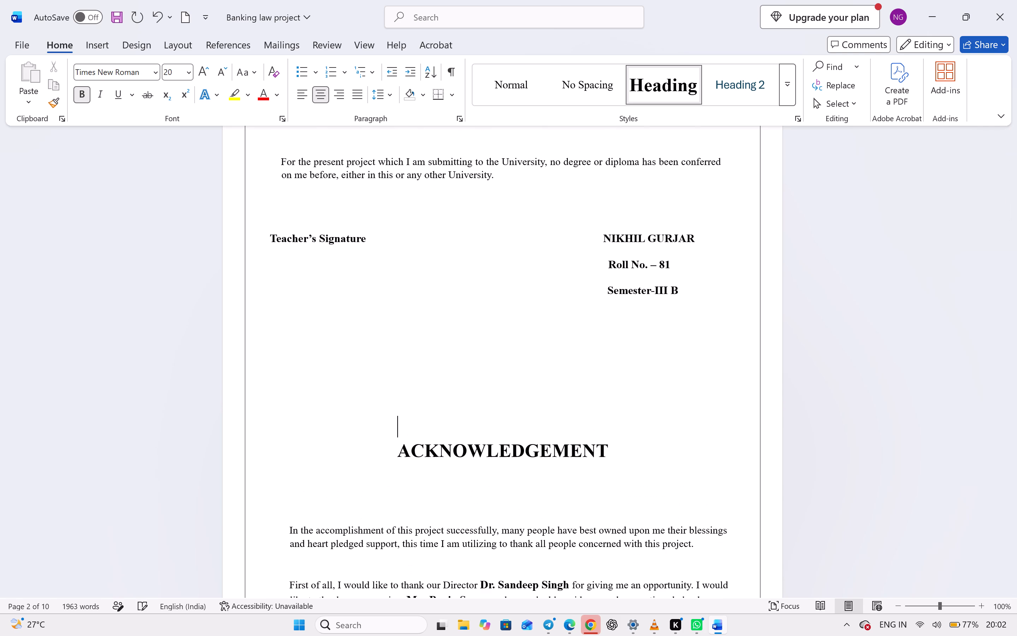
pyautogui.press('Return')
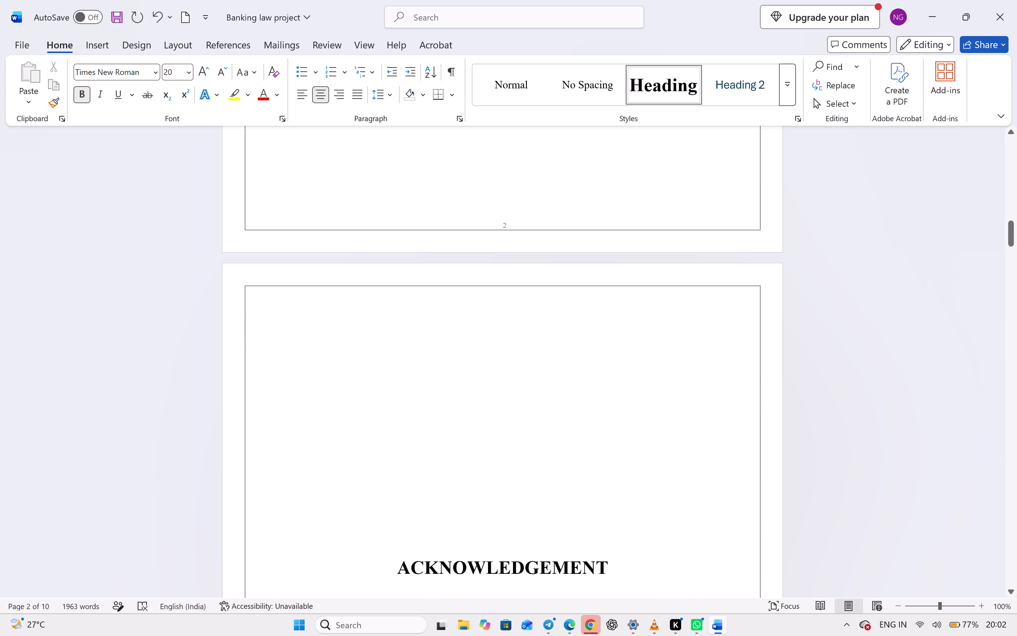
# Move the CERTIFICATE heading onto a new page after the Acknowledgement's signature block and indent it with spaces toward the centre.
pyautogui.scroll(-2, 386, 424)
pyautogui.click(386, 424)
pyautogui.scroll(-1, 386, 424)
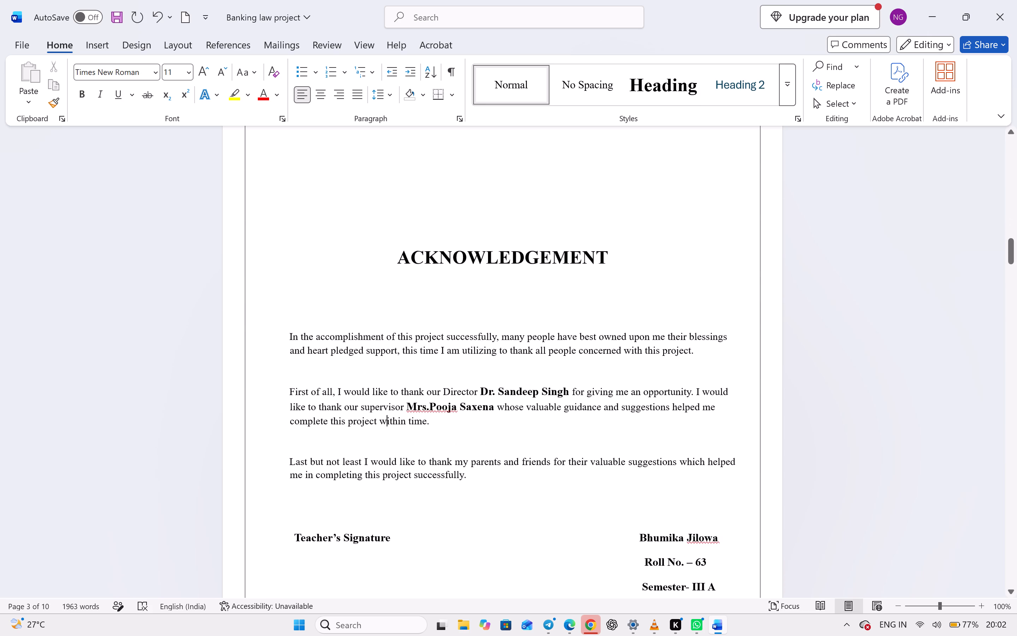
pyautogui.scroll(-3, 386, 424)
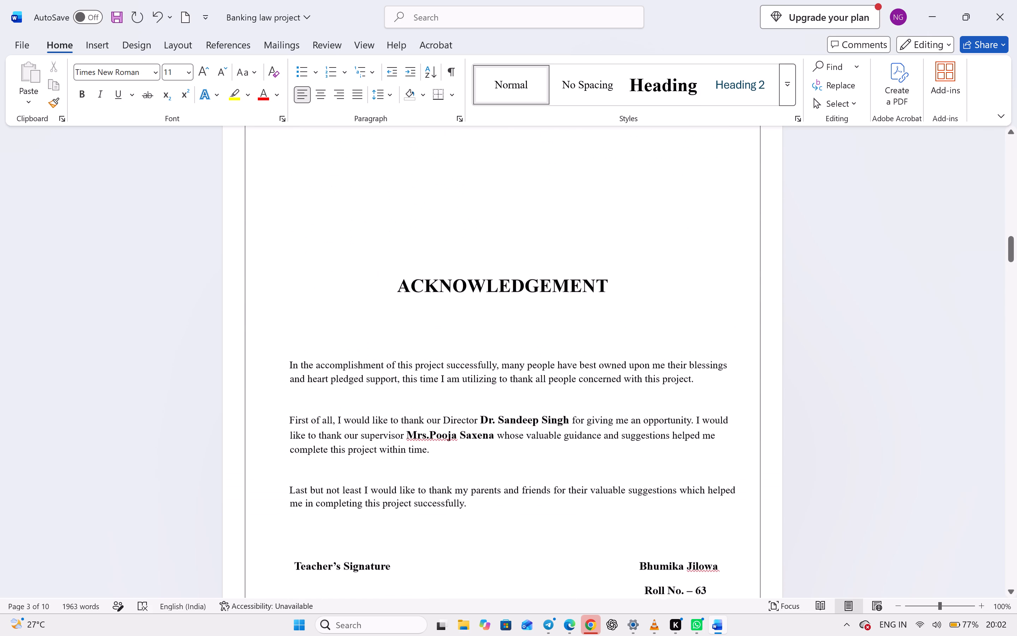
pyautogui.scroll(-1, 386, 424)
pyautogui.doubleClick(420, 401)
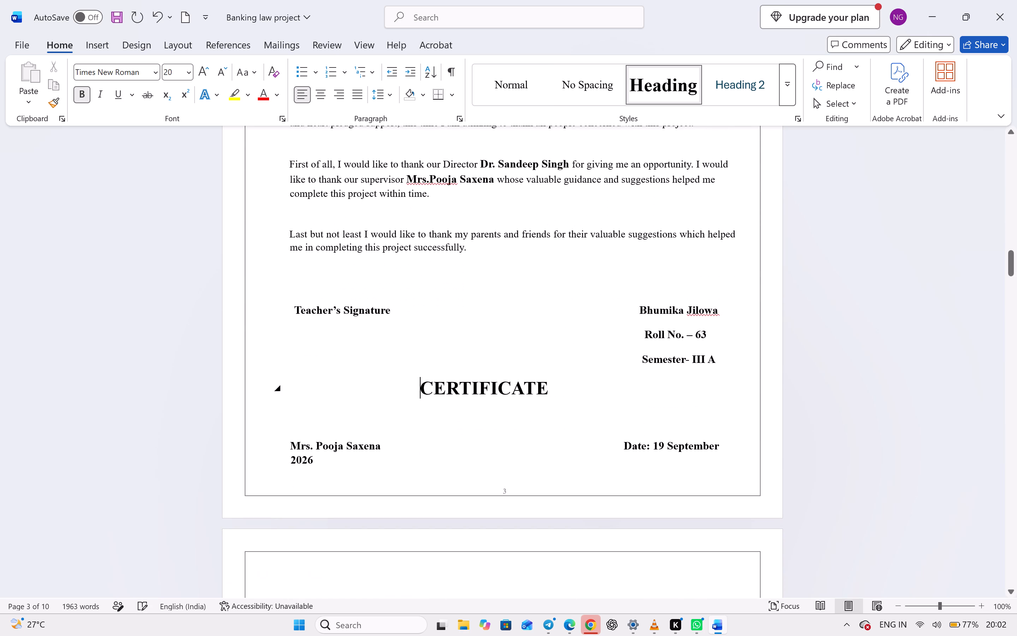
pyautogui.press('Return')
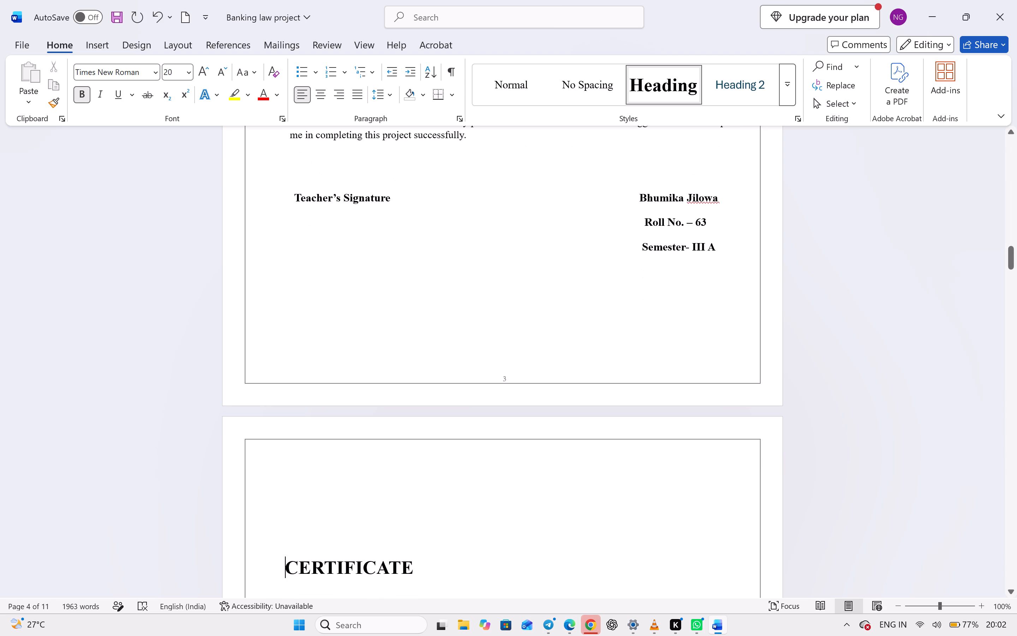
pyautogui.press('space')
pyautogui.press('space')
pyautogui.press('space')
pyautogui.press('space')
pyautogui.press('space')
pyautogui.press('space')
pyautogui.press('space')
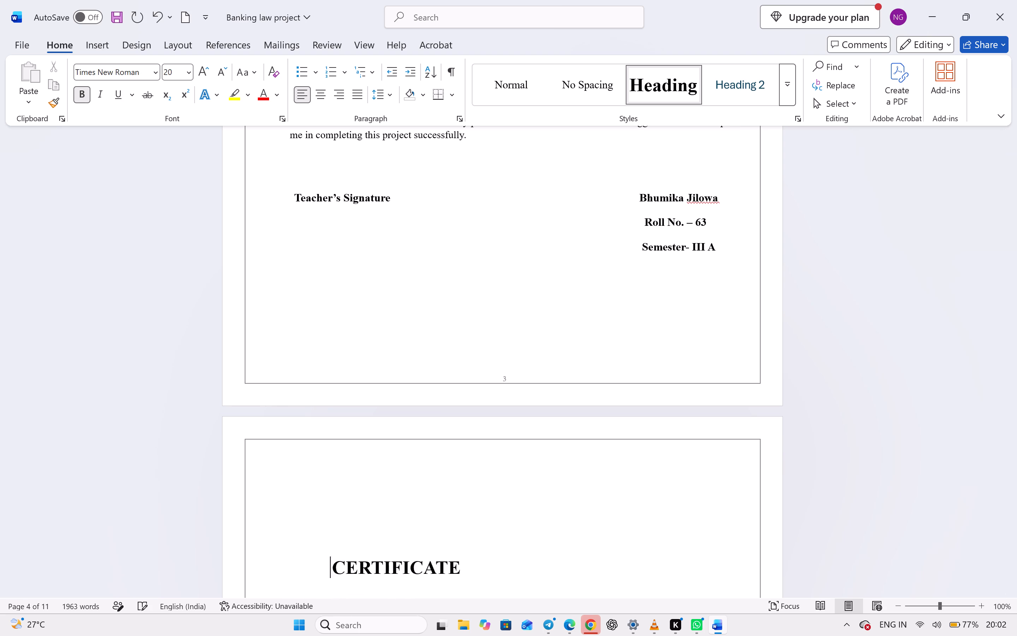
# Delete all the blank lines above the ACKNOWLEDGEMENT heading at the start of its page.
pyautogui.scroll(2, 420, 401)
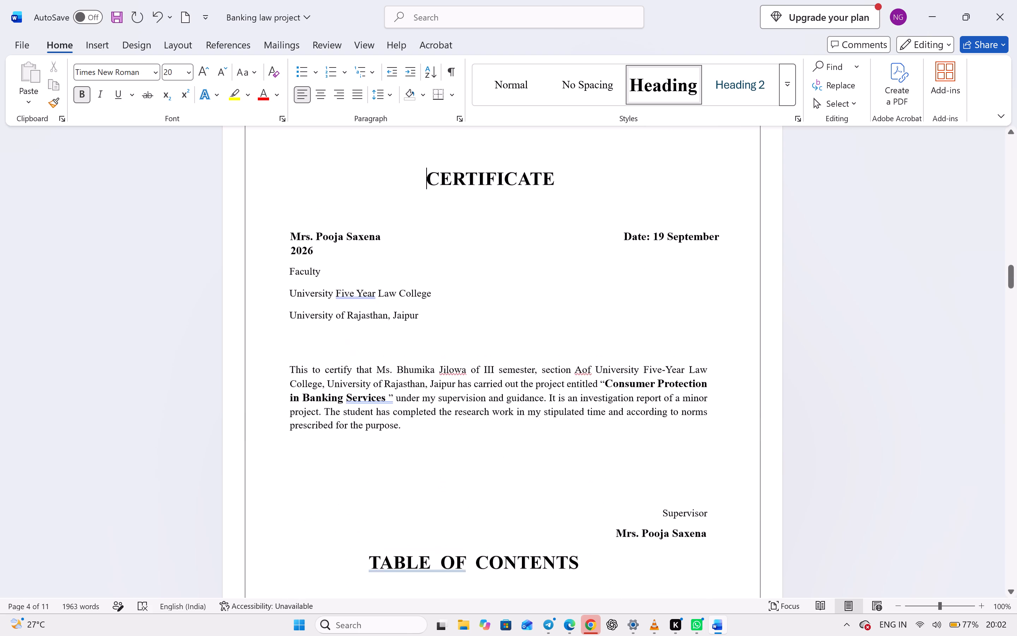
pyautogui.scroll(2, 420, 401)
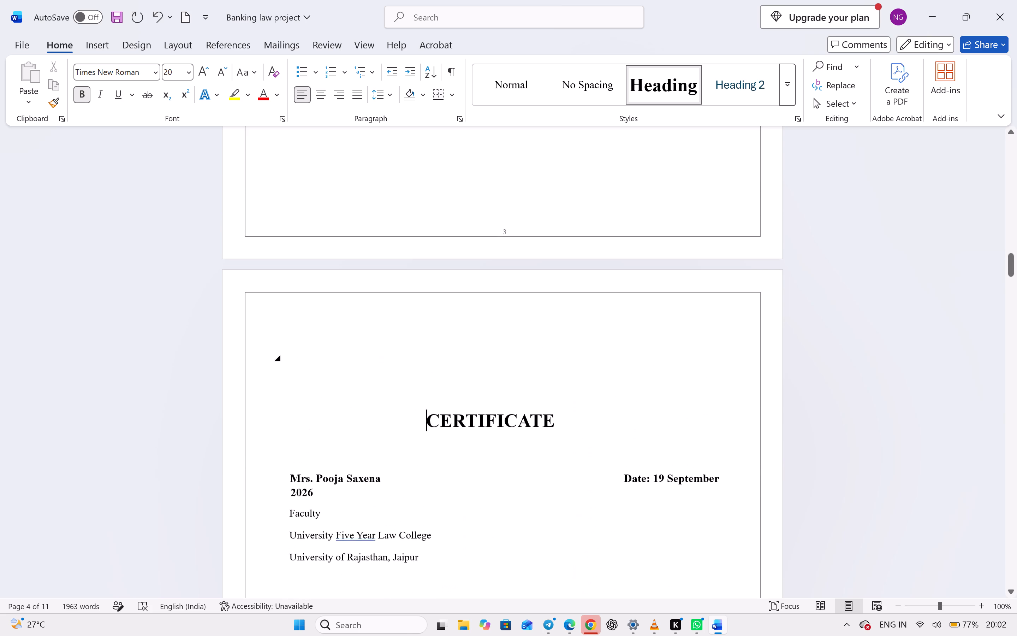
pyautogui.scroll(2, 420, 401)
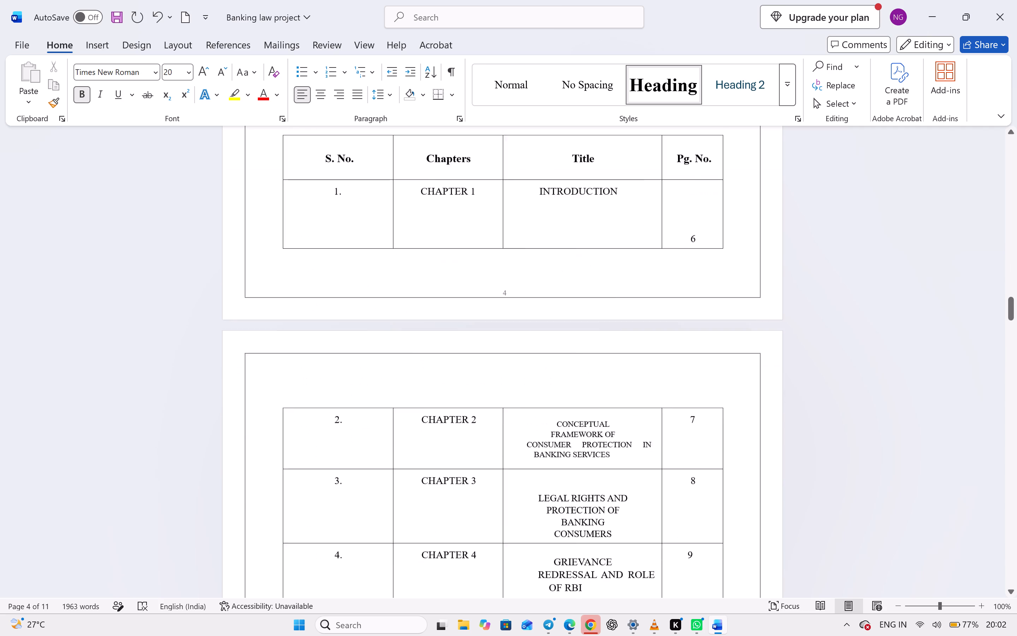
pyautogui.scroll(8, 420, 401)
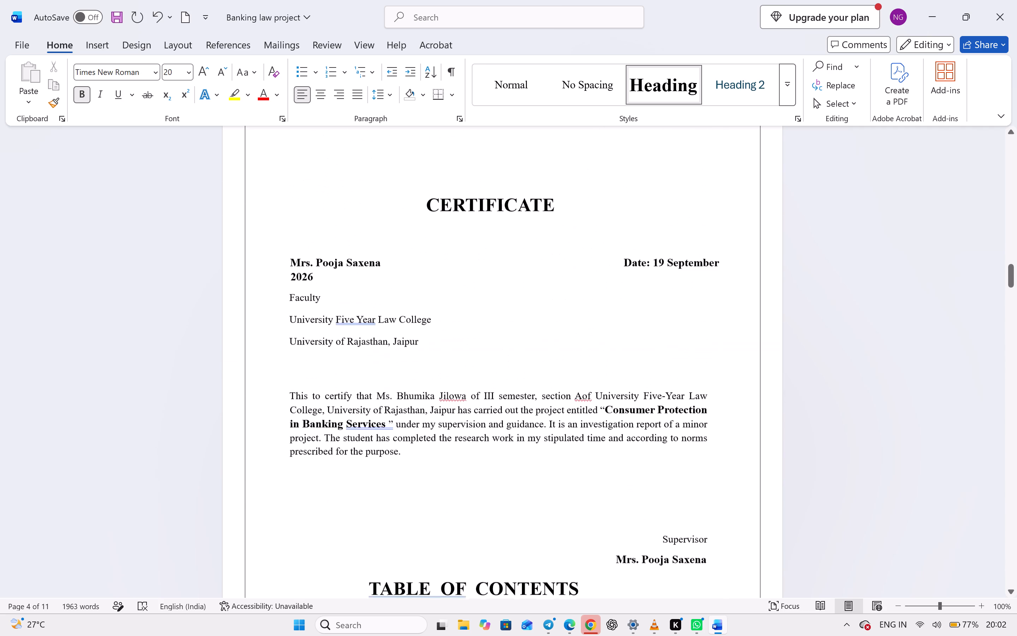
pyautogui.scroll(6, 420, 401)
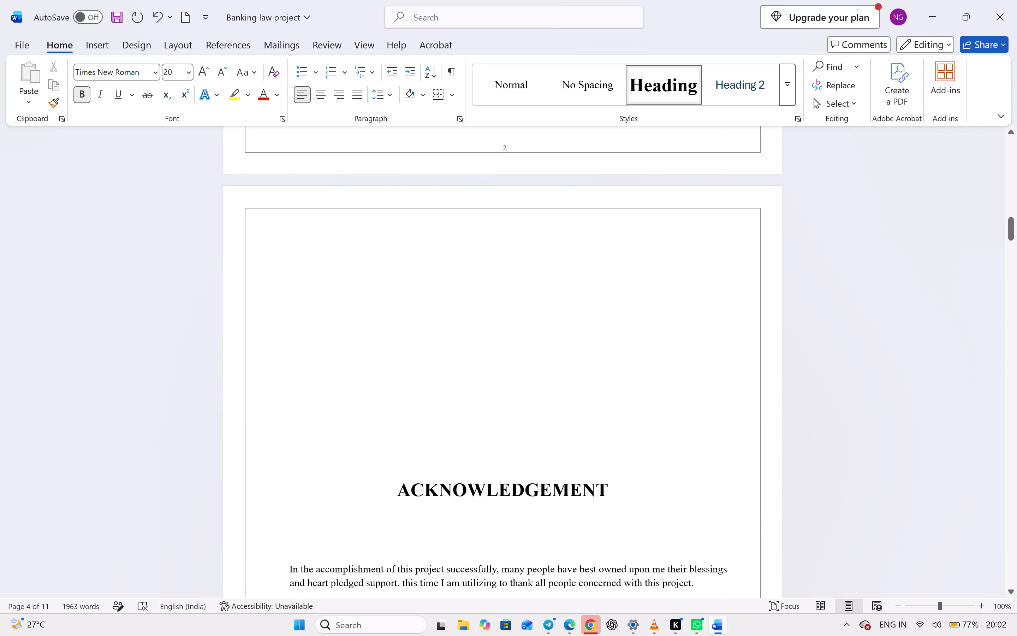
pyautogui.click(375, 481)
pyautogui.moveTo(270, 221); pyautogui.dragTo(568, 412)
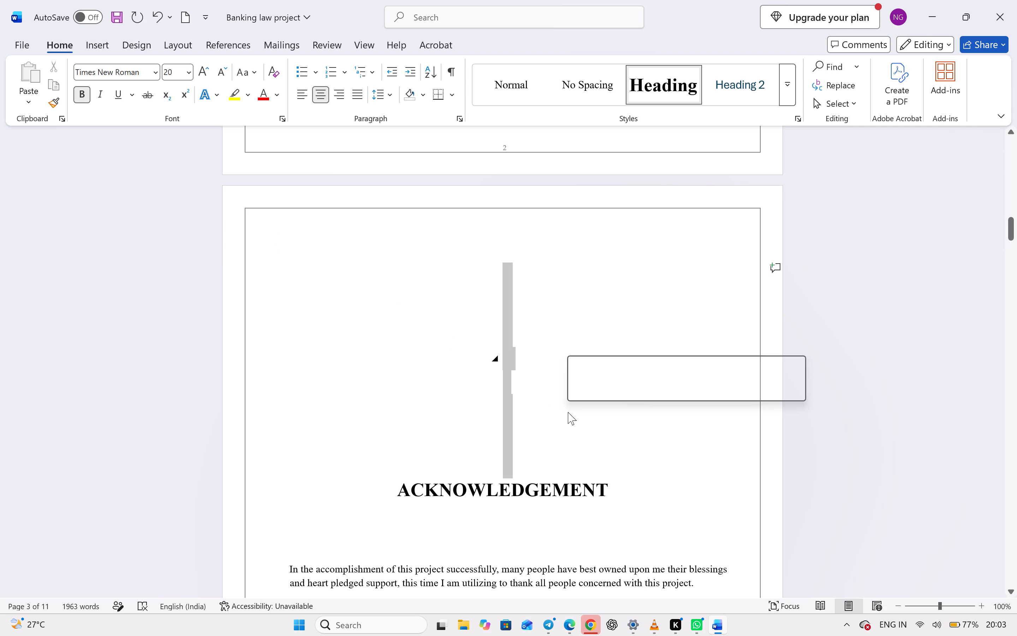
pyautogui.press('BackSpace')
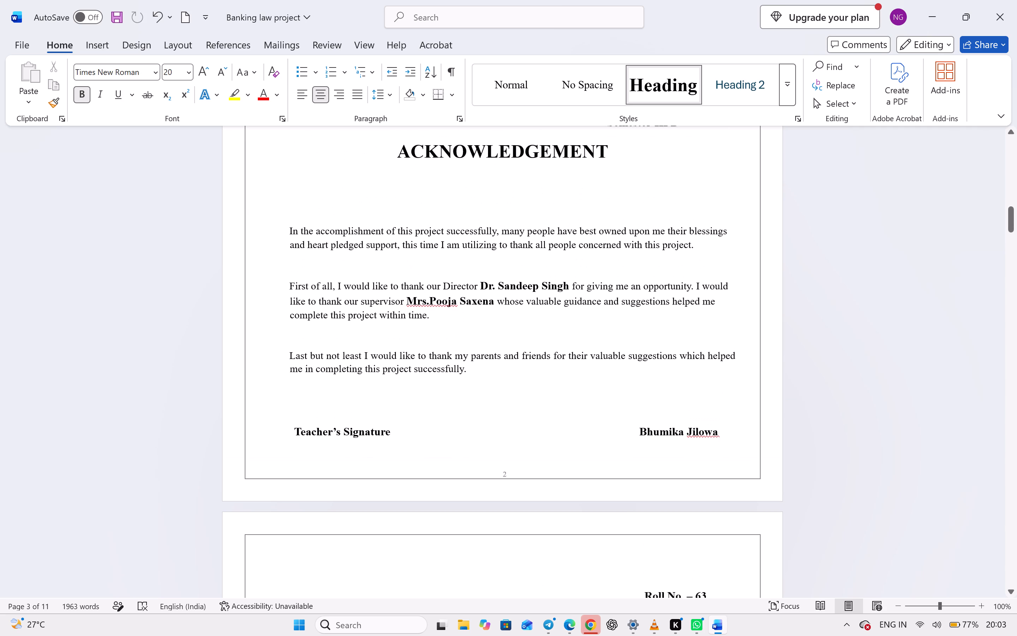
# Review the page layout from the Acknowledgement back through the Declaration to the cover page.
pyautogui.scroll(2, 530, 591)
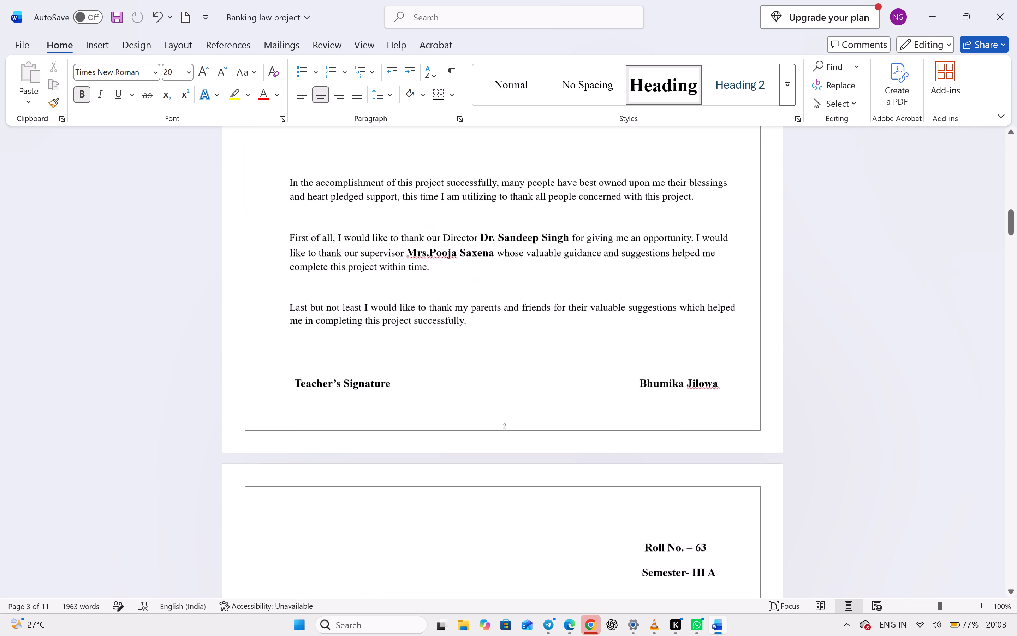
pyautogui.scroll(3, 530, 591)
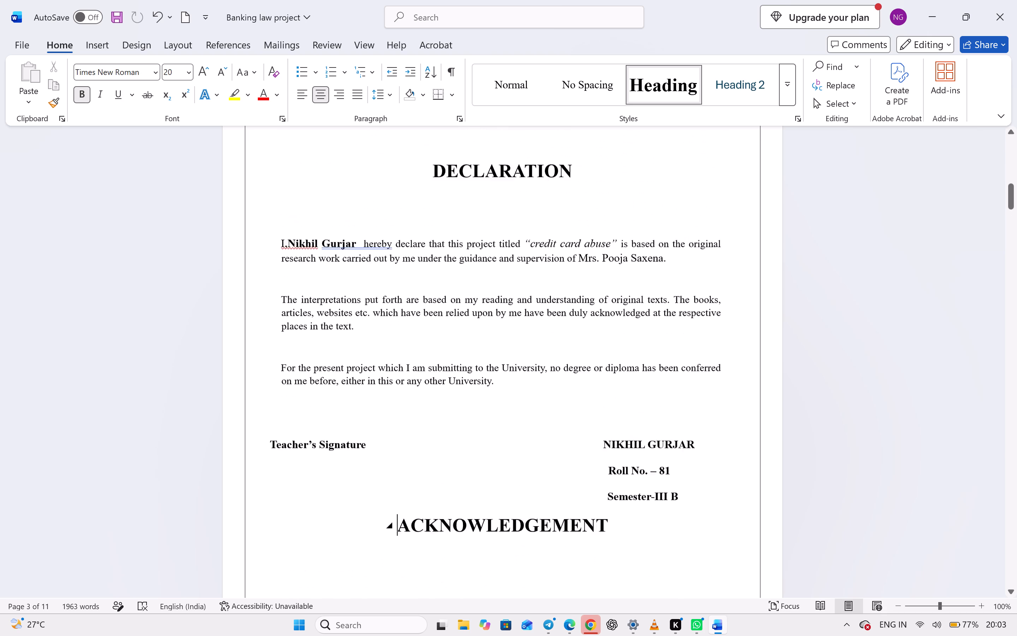
pyautogui.scroll(3, 530, 591)
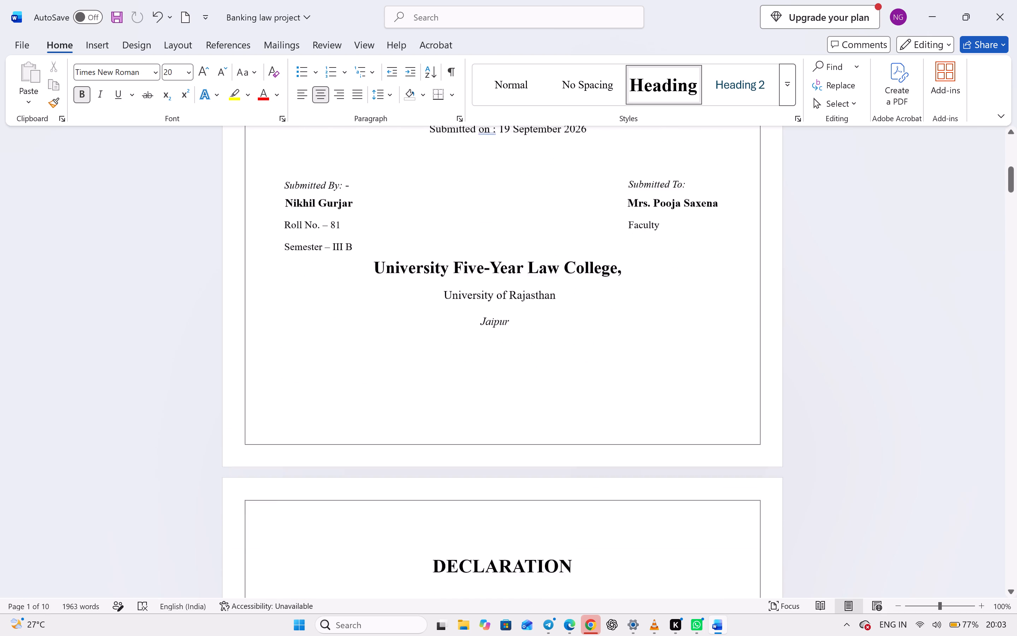
pyautogui.scroll(2, 530, 591)
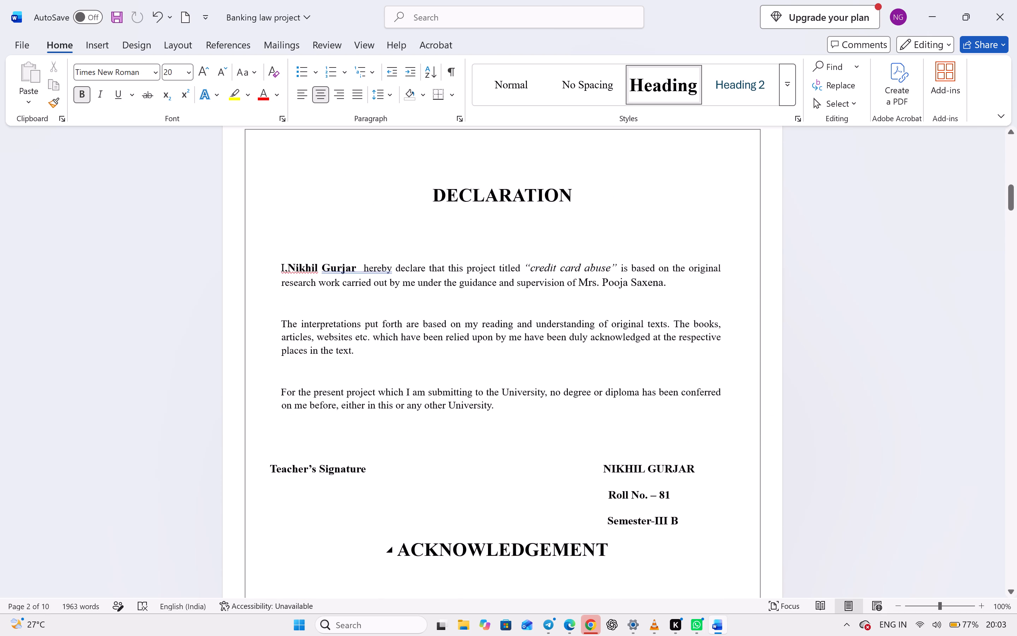
pyautogui.scroll(1, 530, 591)
pyautogui.rightClick(285, 300)
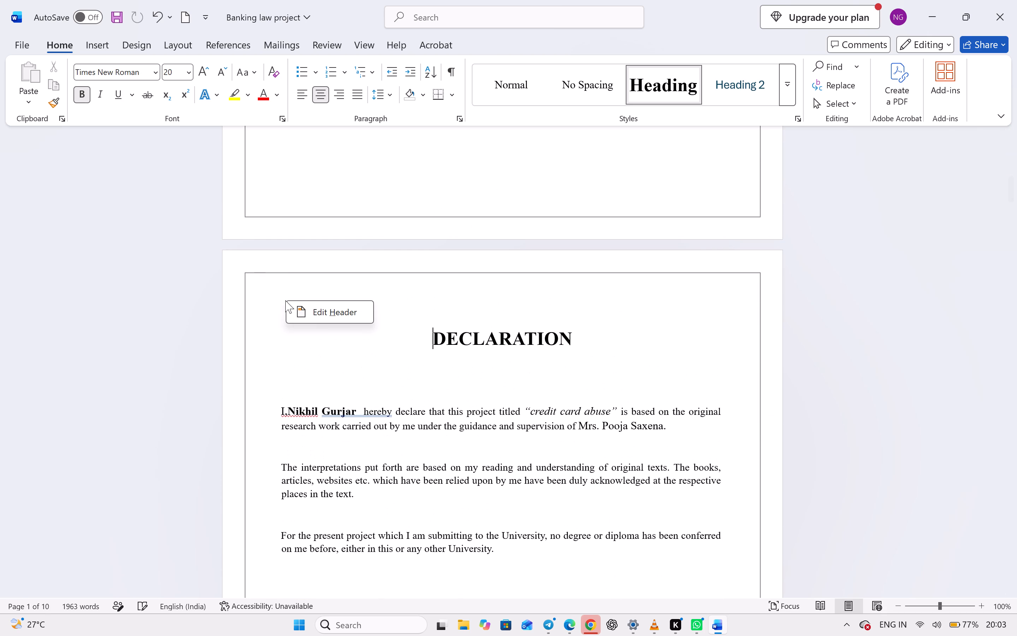
pyautogui.click(319, 348)
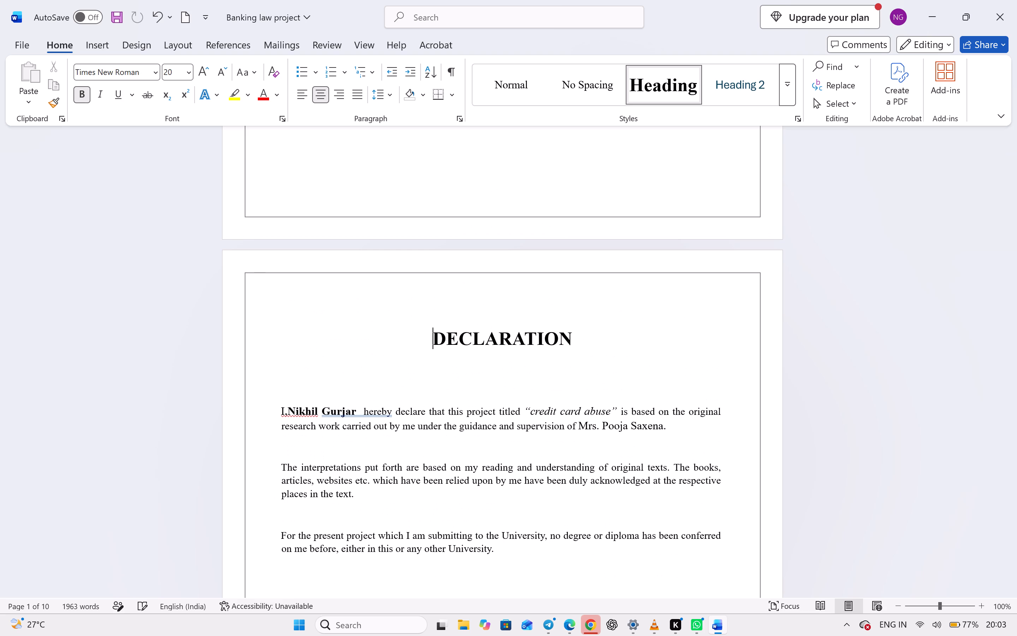
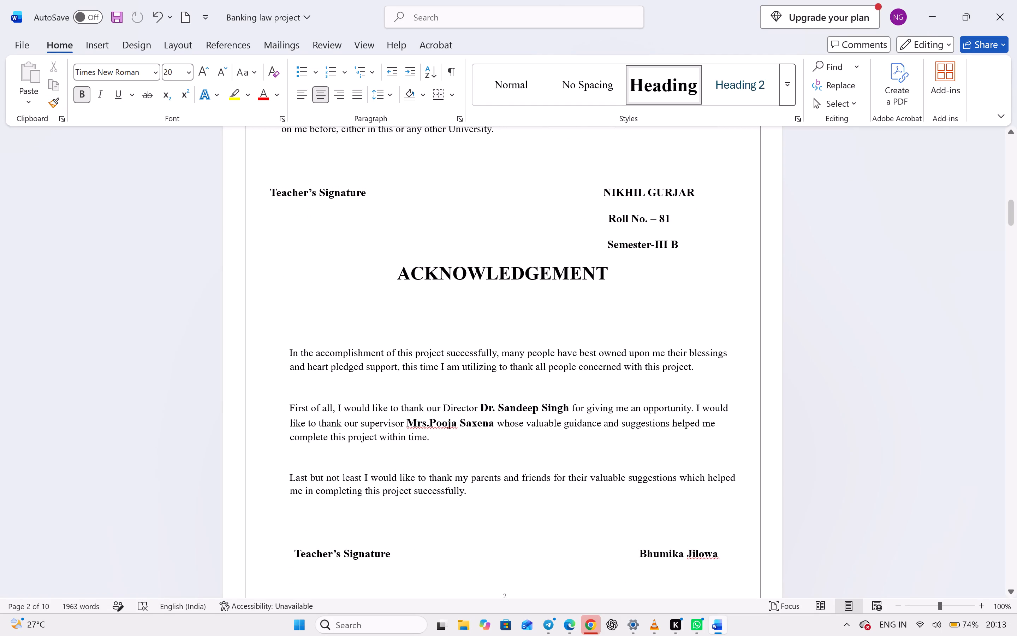
# Insert blank lines above the DECLARATION heading to push the Declaration and the ACKNOWLEDGEMENT heading further down the page.
pyautogui.click(390, 269)
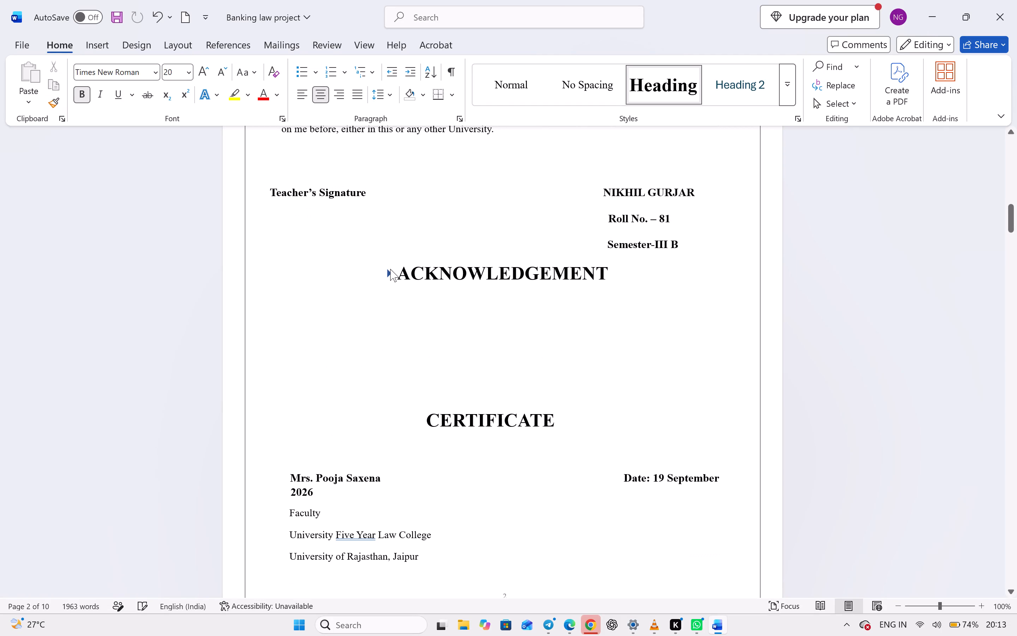
pyautogui.press('Return')
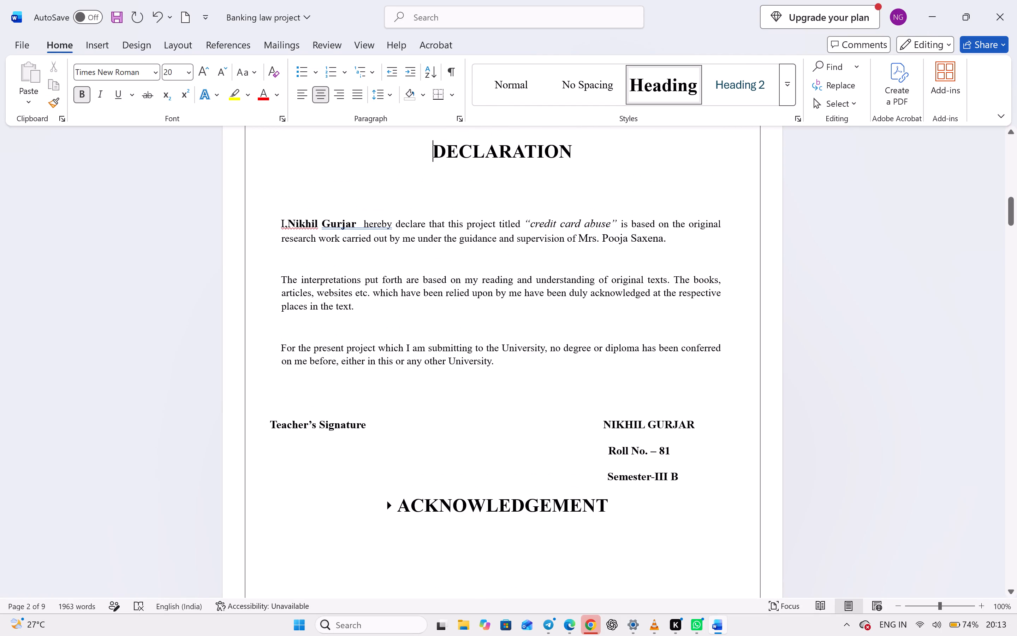
pyautogui.press('Return')
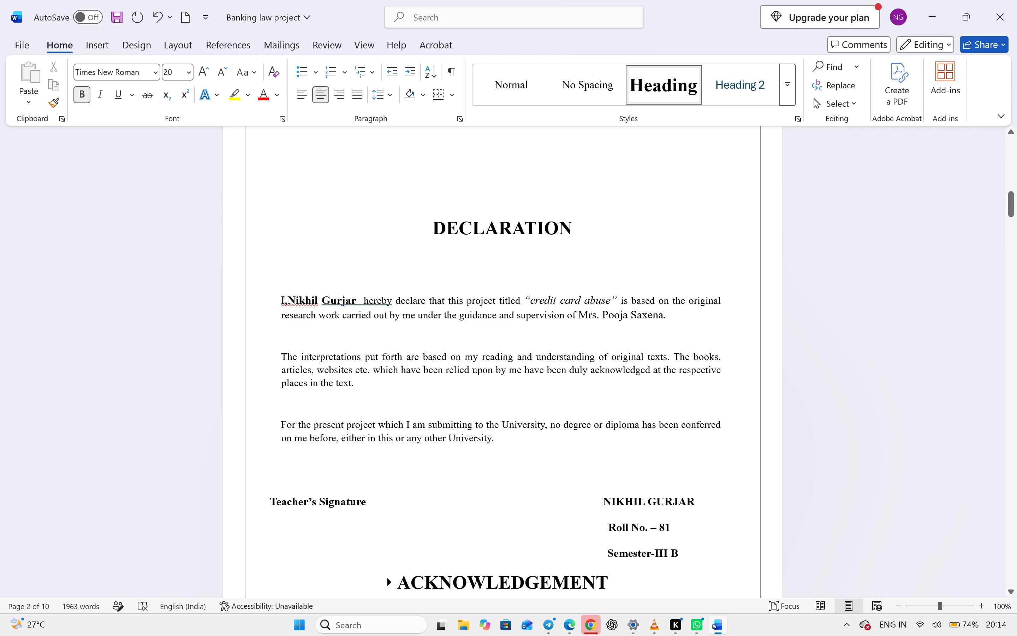
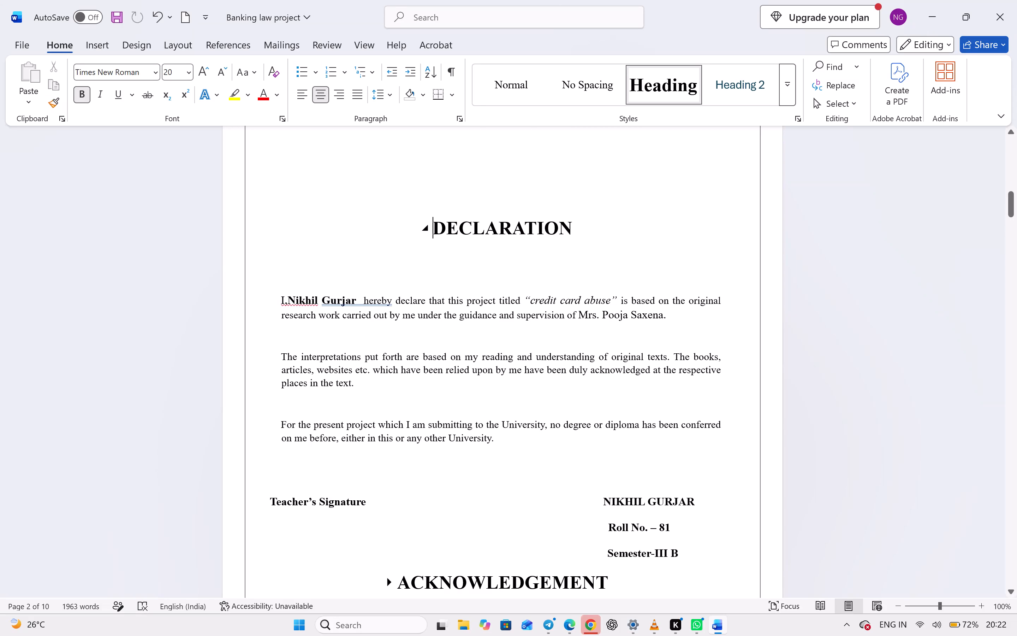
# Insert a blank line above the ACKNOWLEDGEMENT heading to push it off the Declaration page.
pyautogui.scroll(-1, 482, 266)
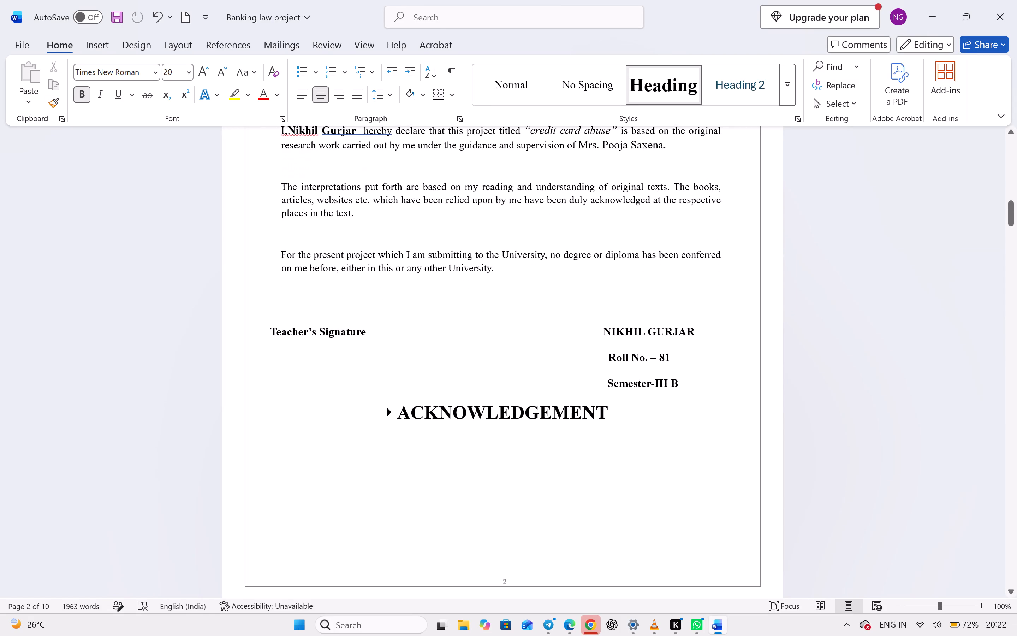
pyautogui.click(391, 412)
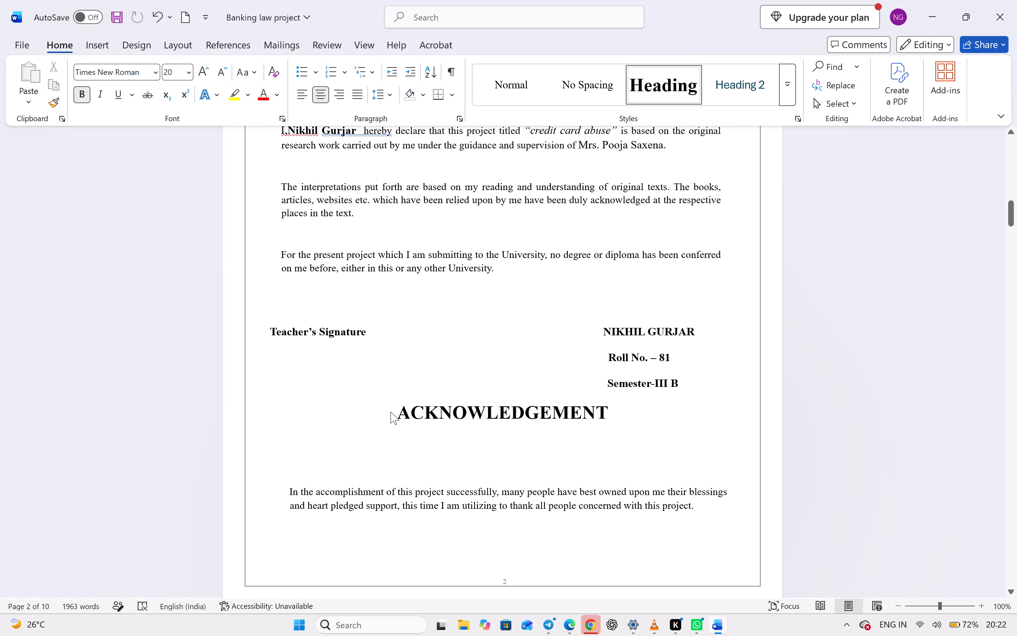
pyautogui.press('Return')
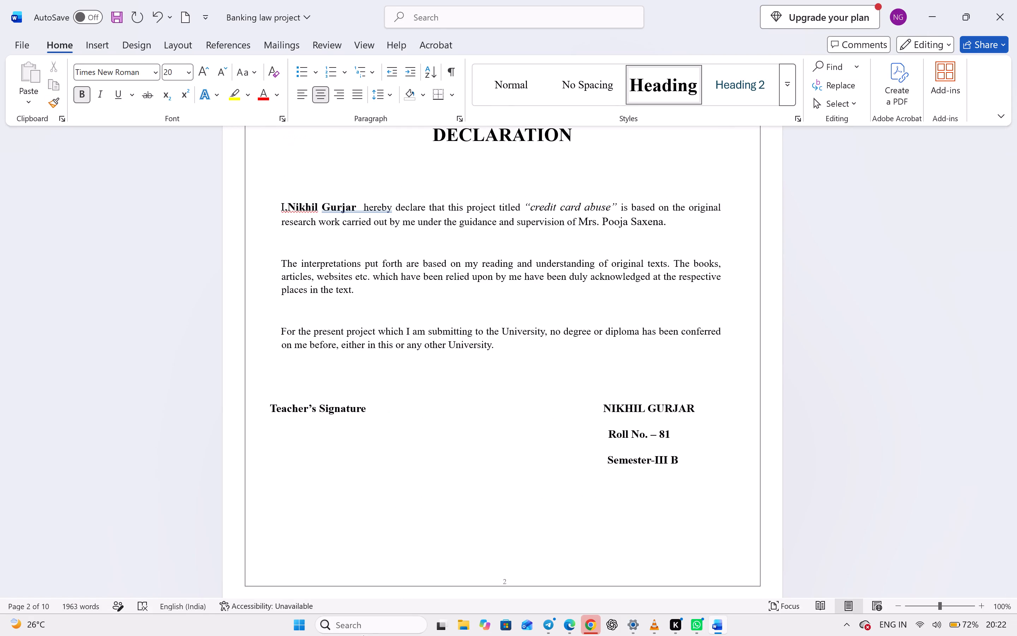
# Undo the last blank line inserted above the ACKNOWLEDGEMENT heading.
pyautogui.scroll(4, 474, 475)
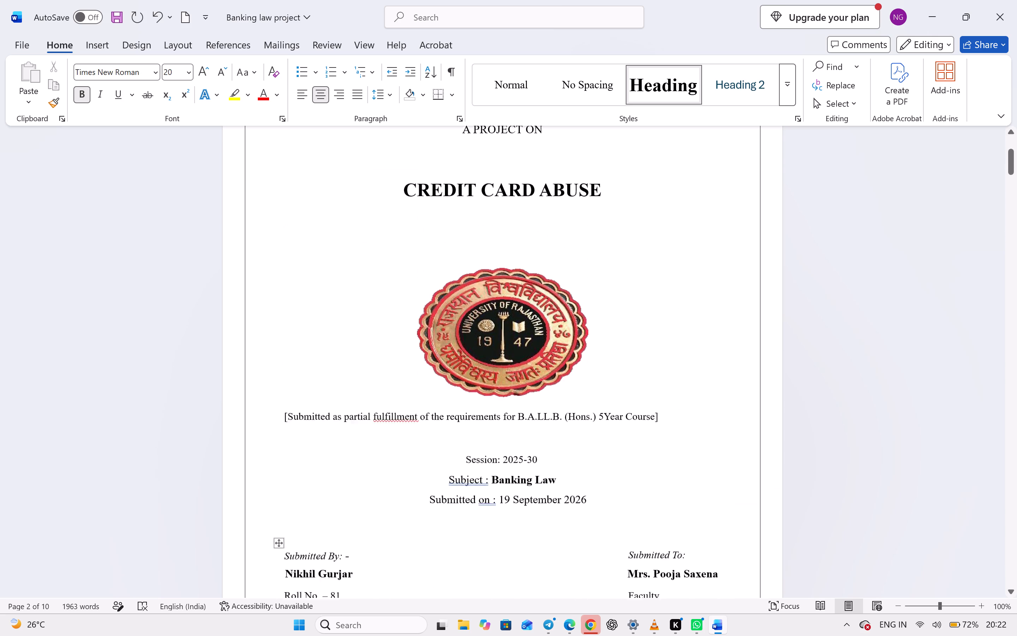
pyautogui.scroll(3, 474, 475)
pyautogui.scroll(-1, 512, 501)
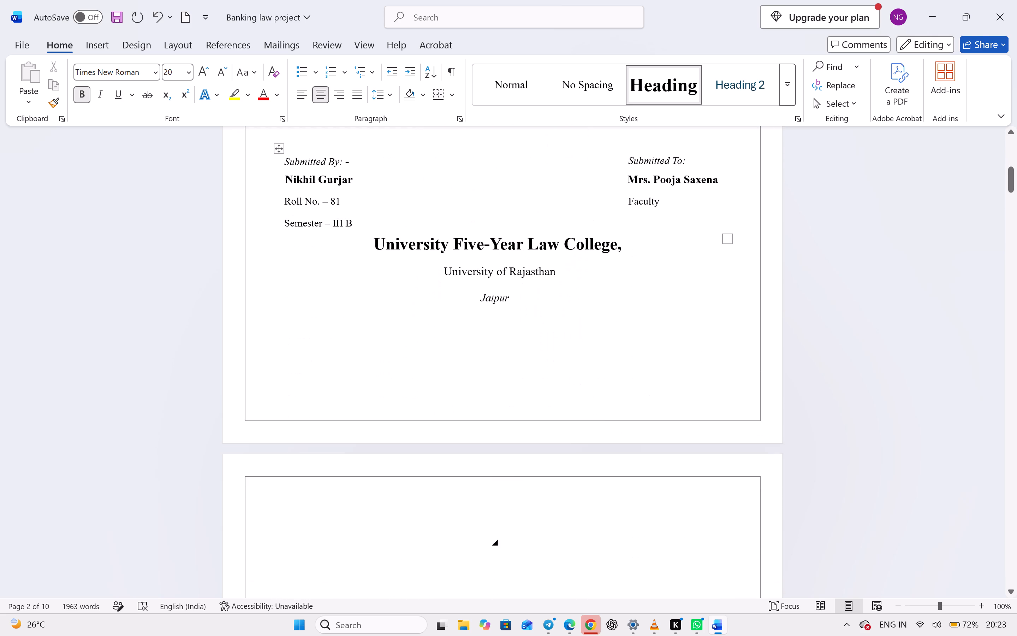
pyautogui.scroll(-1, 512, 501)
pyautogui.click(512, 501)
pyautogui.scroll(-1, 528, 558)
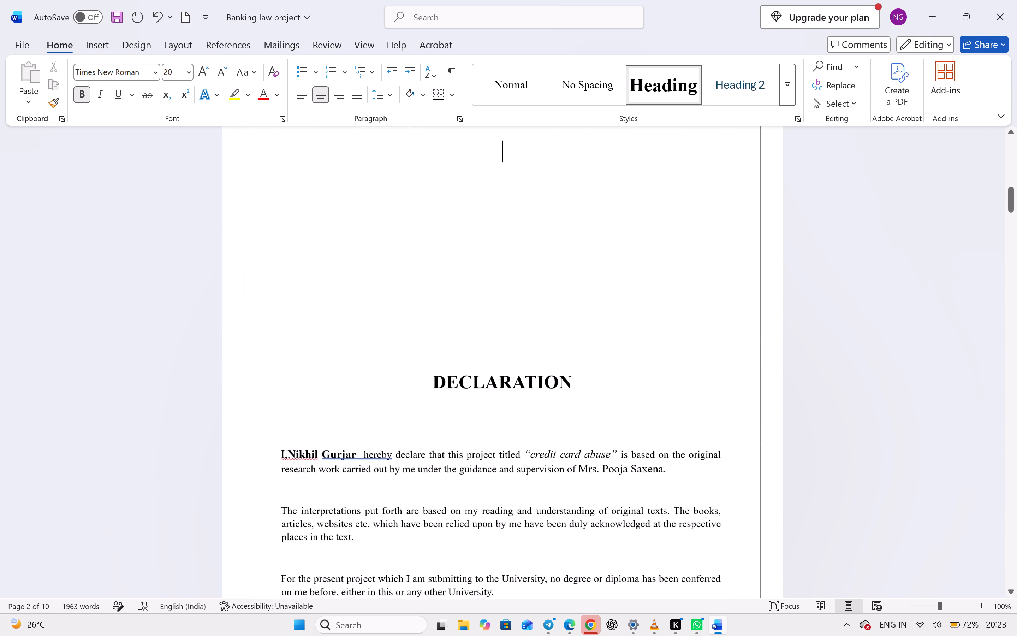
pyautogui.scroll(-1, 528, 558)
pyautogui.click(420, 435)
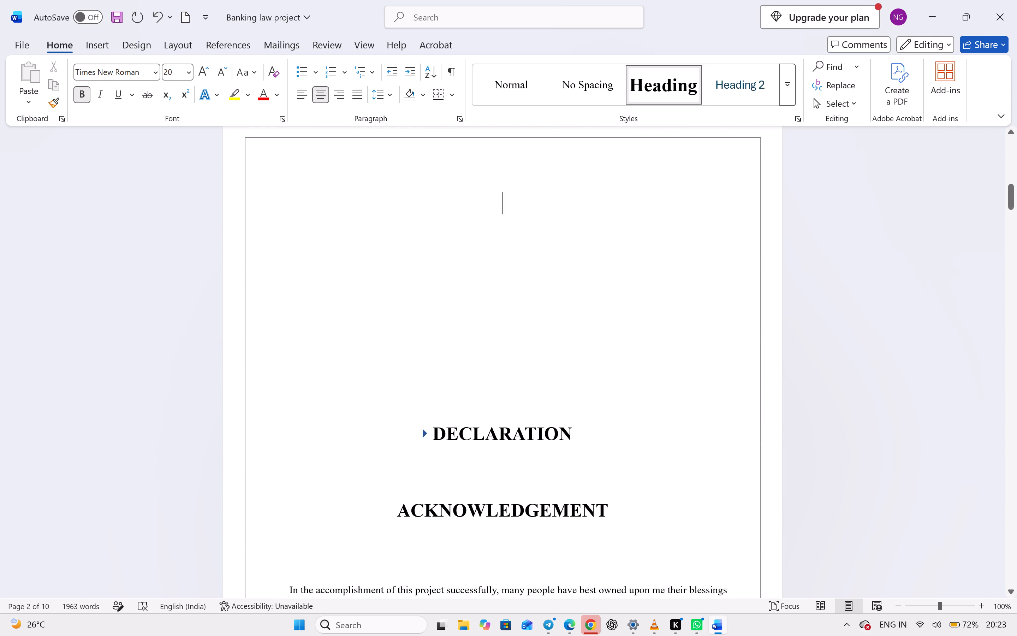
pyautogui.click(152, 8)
# Delete the blank lines above the DECLARATION heading so that it starts at the top of its page.
pyautogui.click(332, 396)
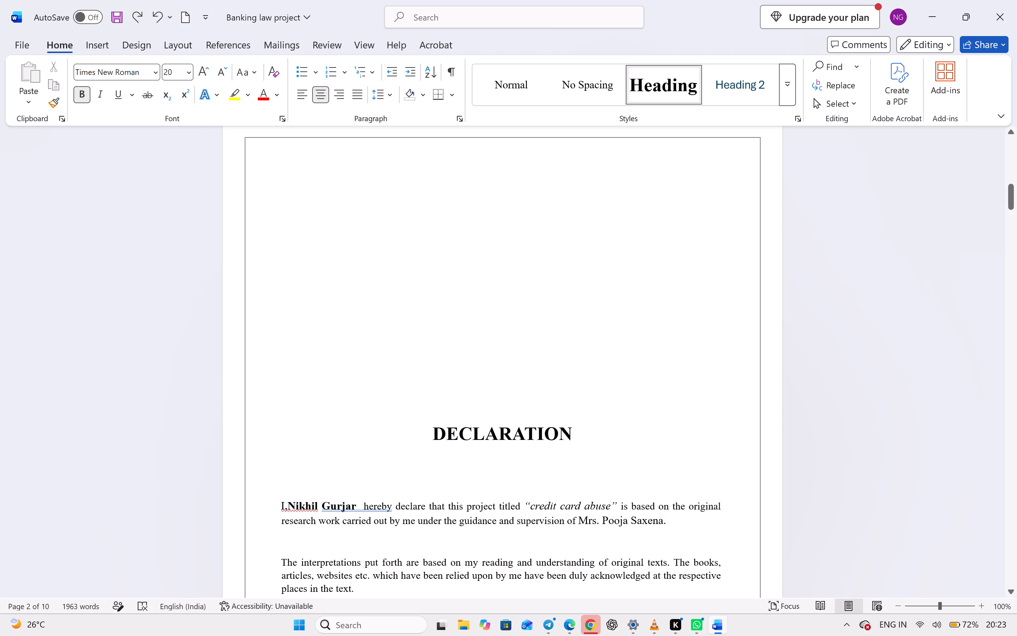
pyautogui.press('\\')
pyautogui.press('BackSpace')
pyautogui.press('BackSpace')
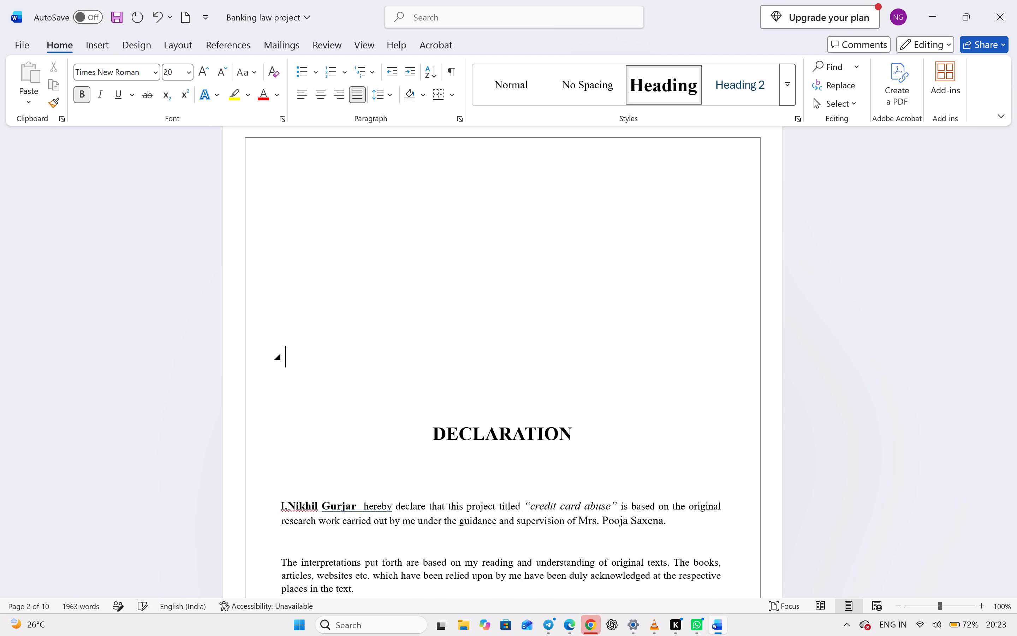
pyautogui.press('BackSpace')
pyautogui.press('BackSpace')
pyautogui.press('BackSpace')
pyautogui.press('BackSpace')
pyautogui.press('BackSpace')
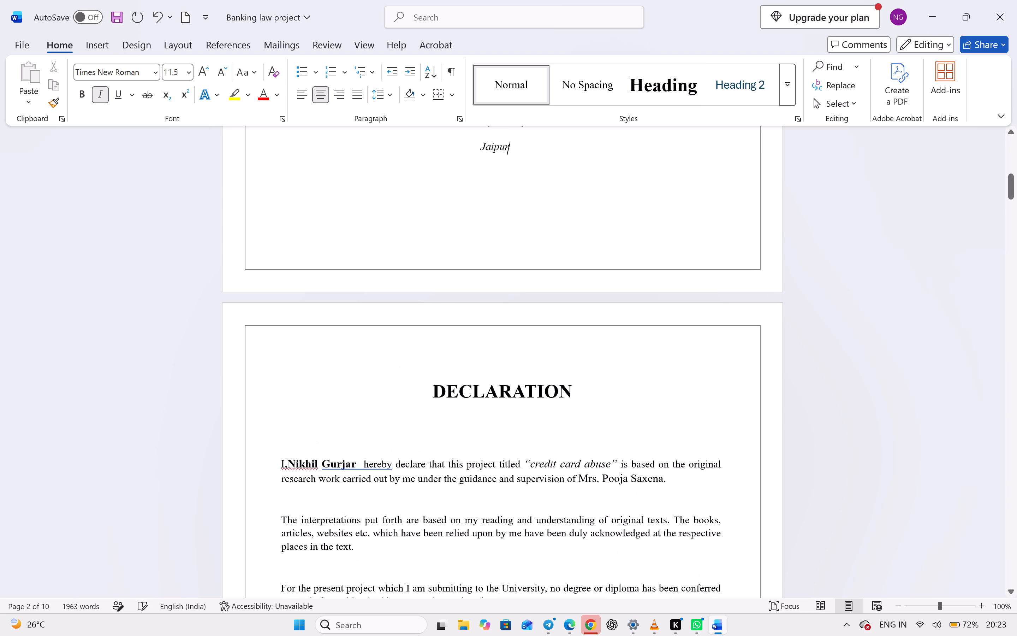
# Insert two blank lines above University Five-Year Law College on the cover page.
pyautogui.scroll(2, 480, 440)
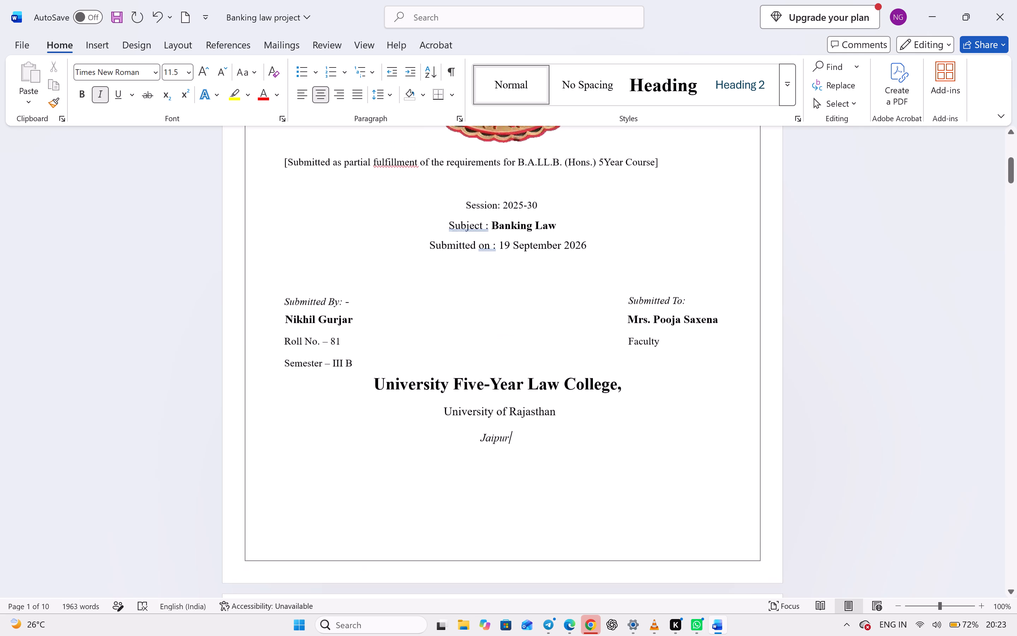
pyautogui.click(340, 396)
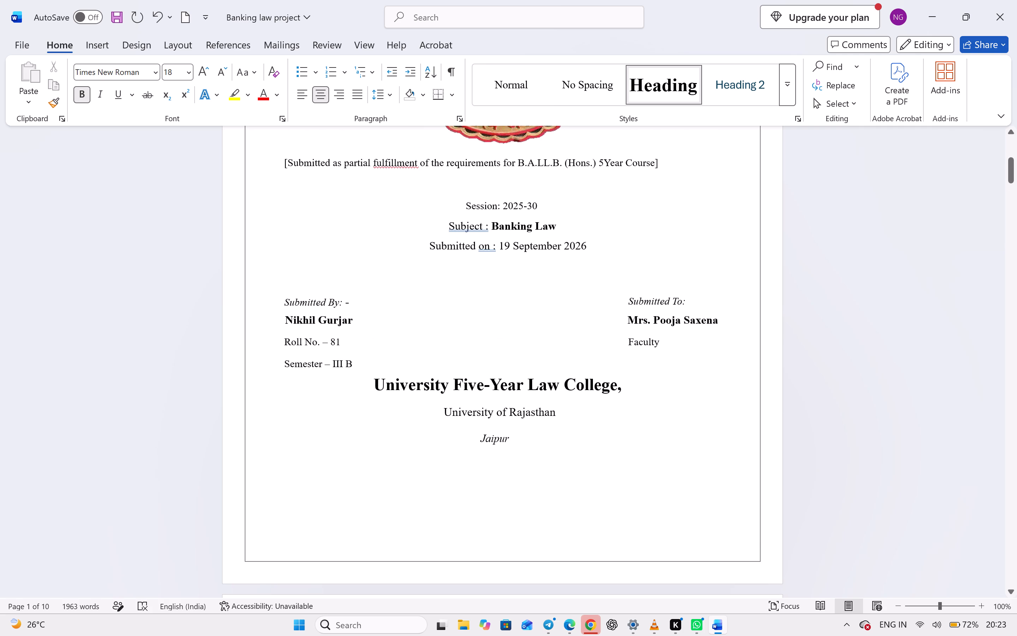
pyautogui.press('Return')
pyautogui.press('Return')
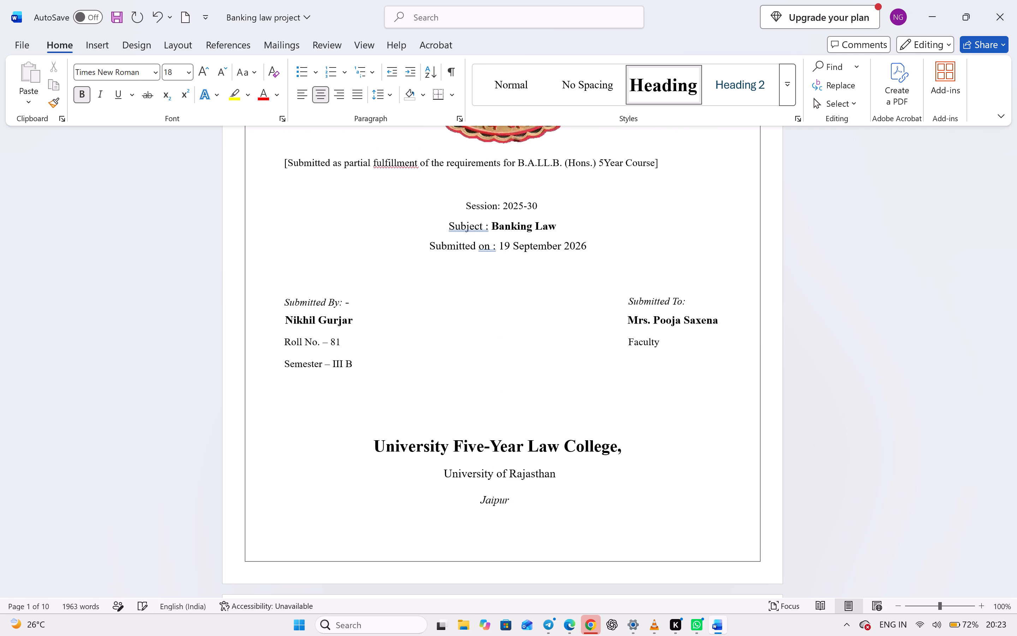
# Pad the start of the cover page's "Submitted as partial fulfillment" line with spaces to centre it beneath the university emblem.
pyautogui.scroll(-3, 340, 396)
pyautogui.scroll(2, 389, 348)
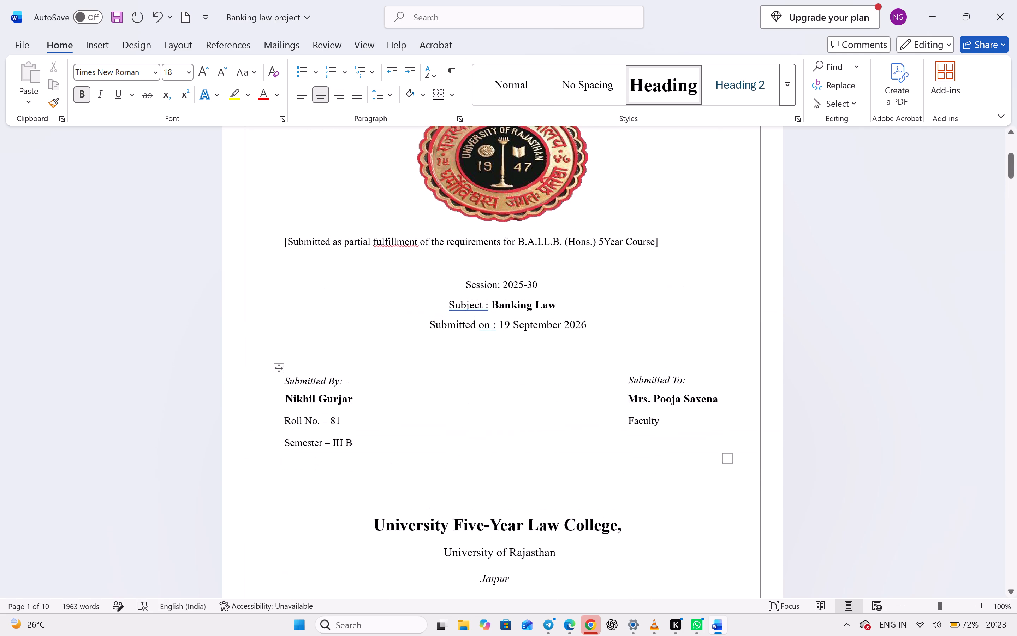
pyautogui.scroll(1, 389, 348)
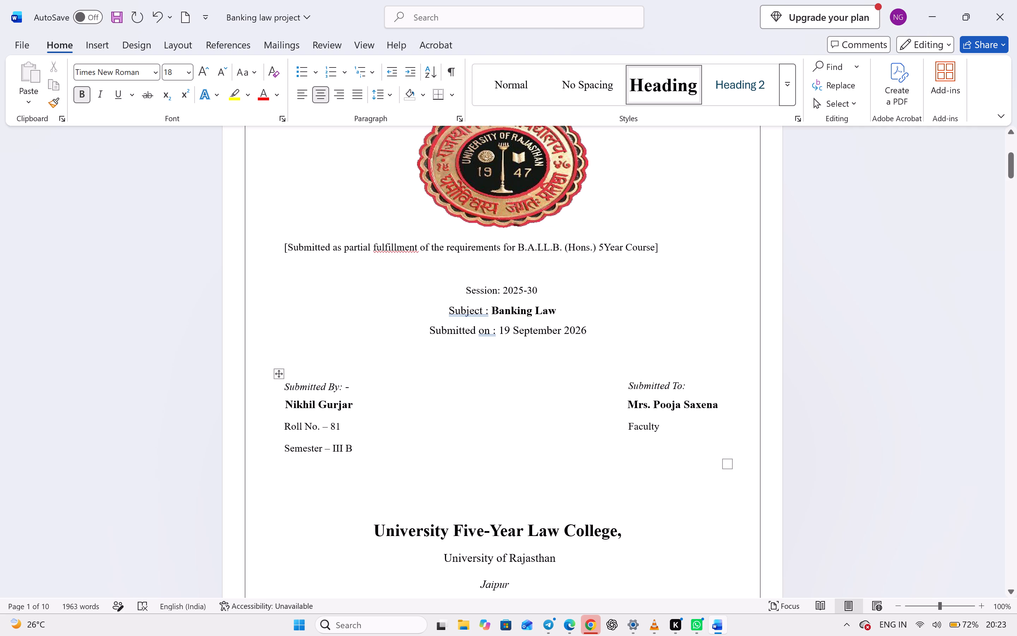
pyautogui.scroll(2, 463, 385)
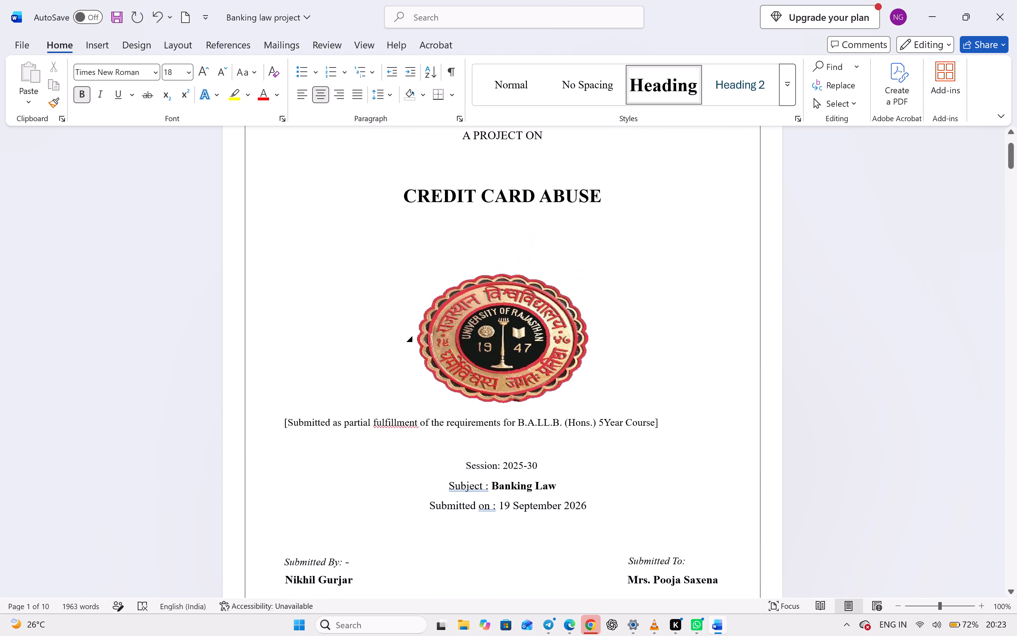
pyautogui.scroll(1, 463, 385)
pyautogui.click(276, 422)
pyautogui.press('space')
pyautogui.press('space')
pyautogui.press('space')
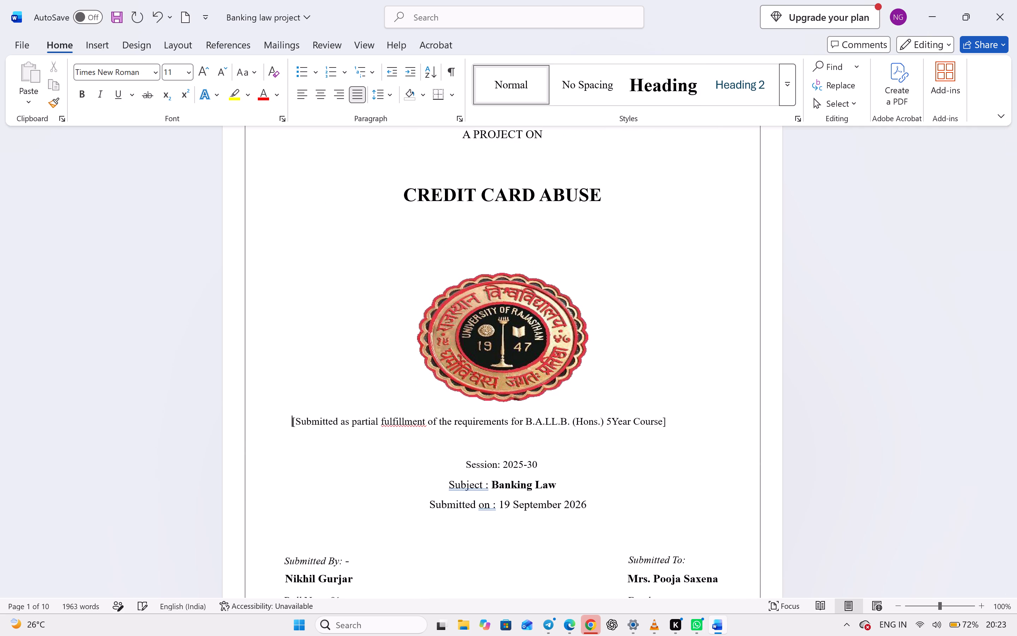
pyautogui.press('space')
pyautogui.press('space')
pyautogui.press('space')
pyautogui.press('space')
pyautogui.press('space')
pyautogui.press('space')
pyautogui.press('space')
pyautogui.press('space')
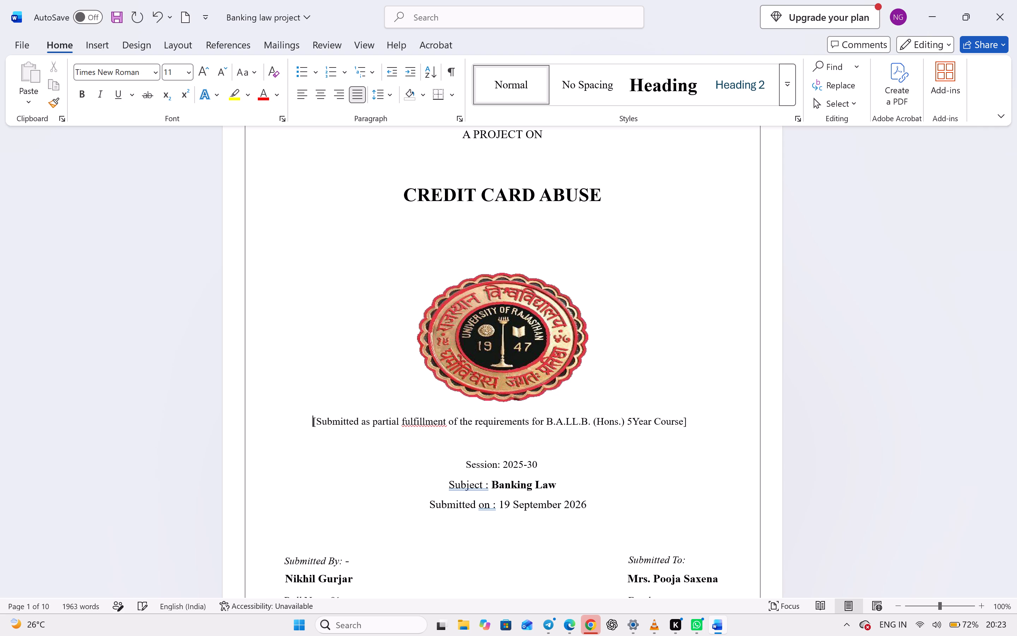
# Apply a double underline to the CREDIT CARD ABUSE title on the cover page.
pyautogui.scroll(2, 276, 422)
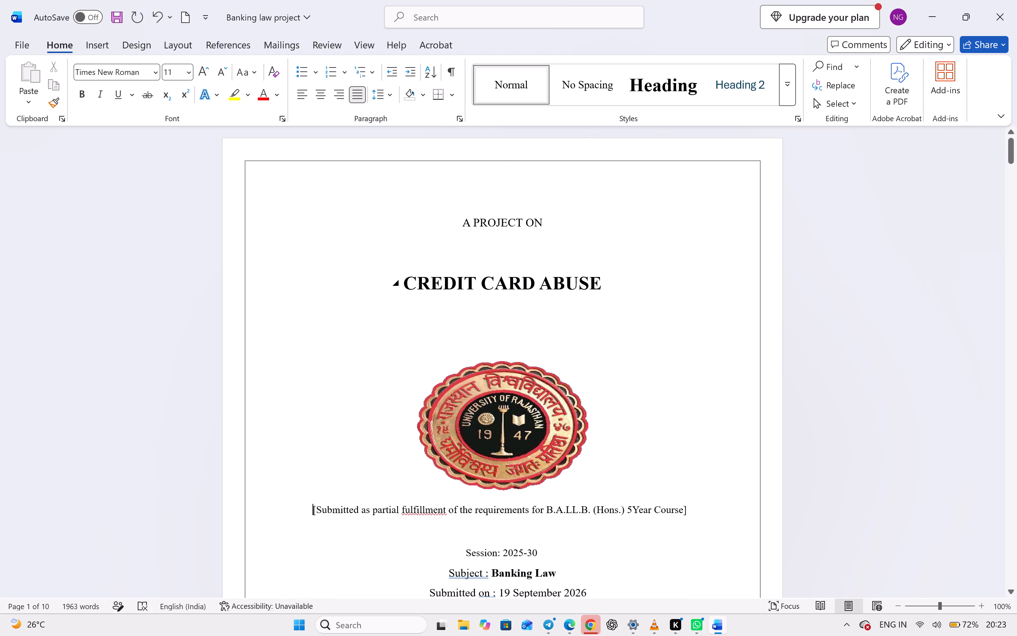
pyautogui.moveTo(409, 284); pyautogui.dragTo(597, 271)
pyautogui.moveTo(597, 271); pyautogui.dragTo(595, 280)
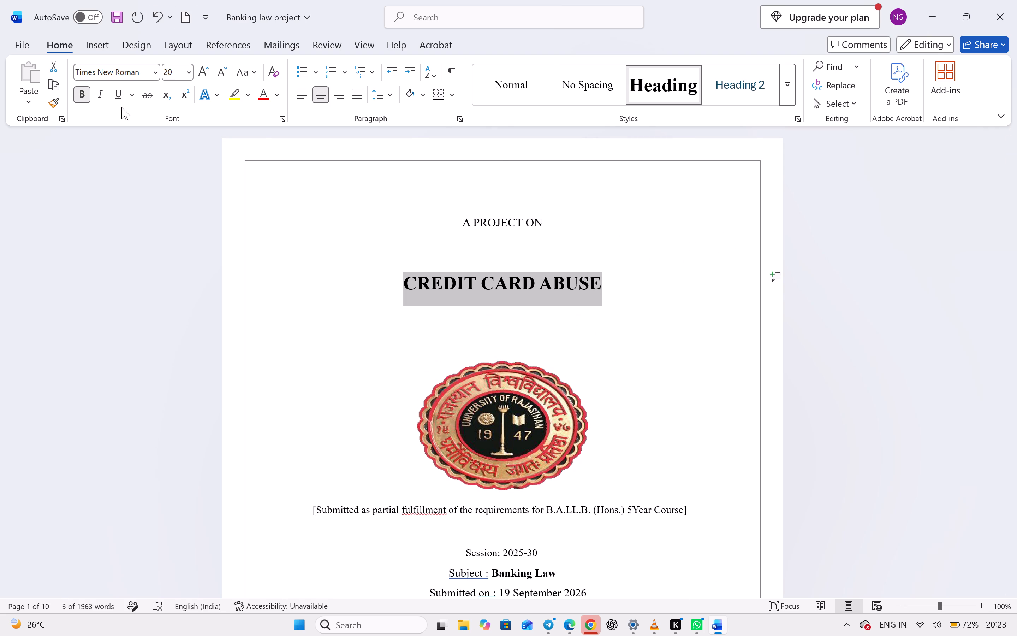
pyautogui.click(132, 96)
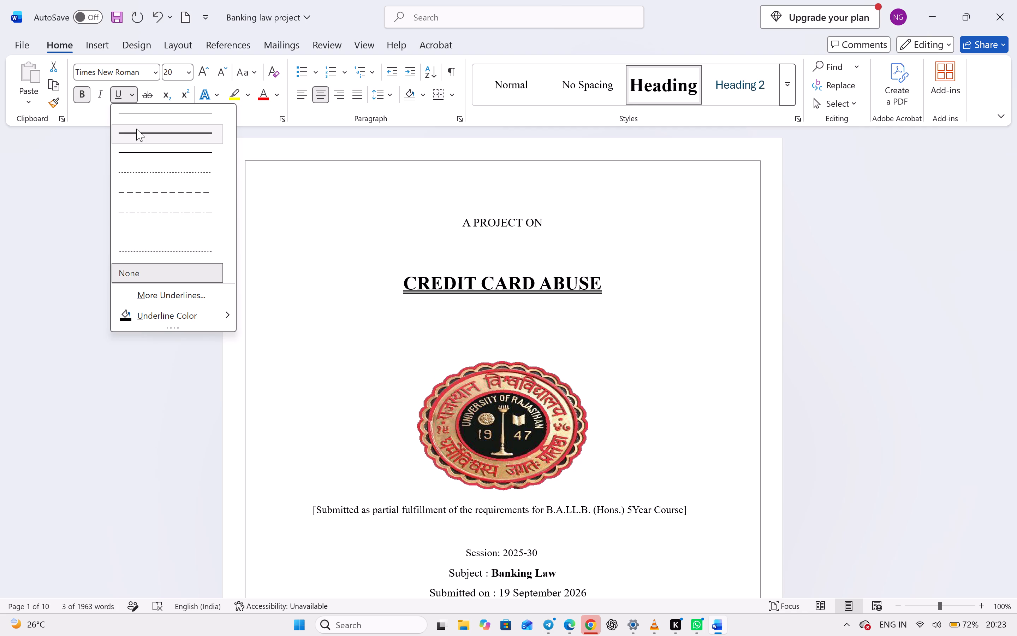
pyautogui.click(136, 129)
pyautogui.click(317, 282)
# Insert two blank lines above the ACKNOWLEDGEMENT heading to separate it from the Declaration's signature block.
pyautogui.scroll(-2, 317, 282)
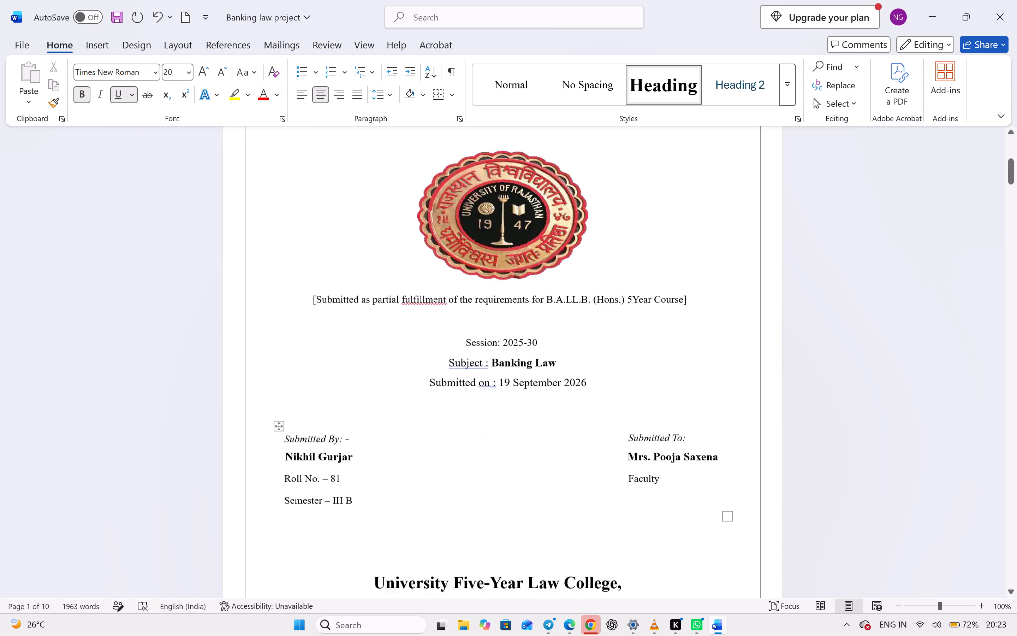
pyautogui.scroll(-2, 317, 282)
pyautogui.scroll(-1, 378, 350)
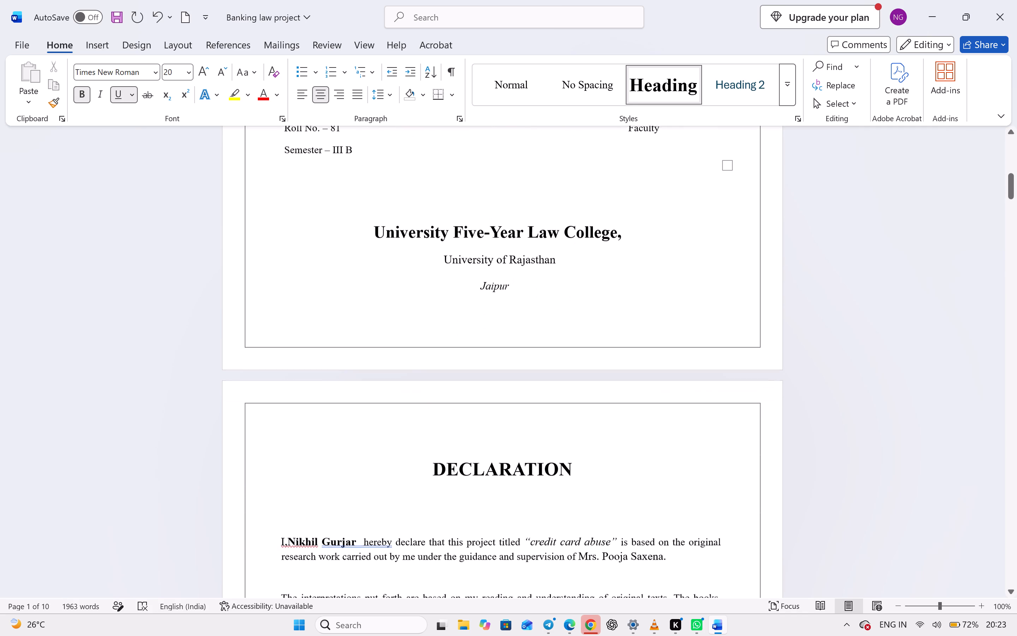
pyautogui.scroll(-1, 378, 350)
pyautogui.scroll(-2, 473, 378)
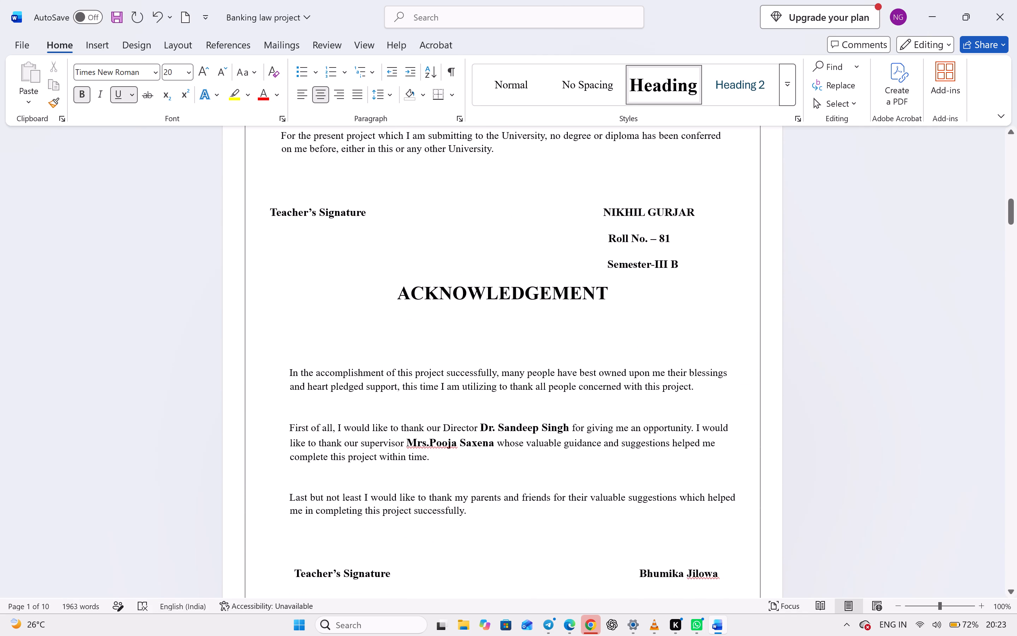
pyautogui.click(339, 300)
pyautogui.press('Return')
pyautogui.press('Return')
pyautogui.press('Return')
pyautogui.press('Return')
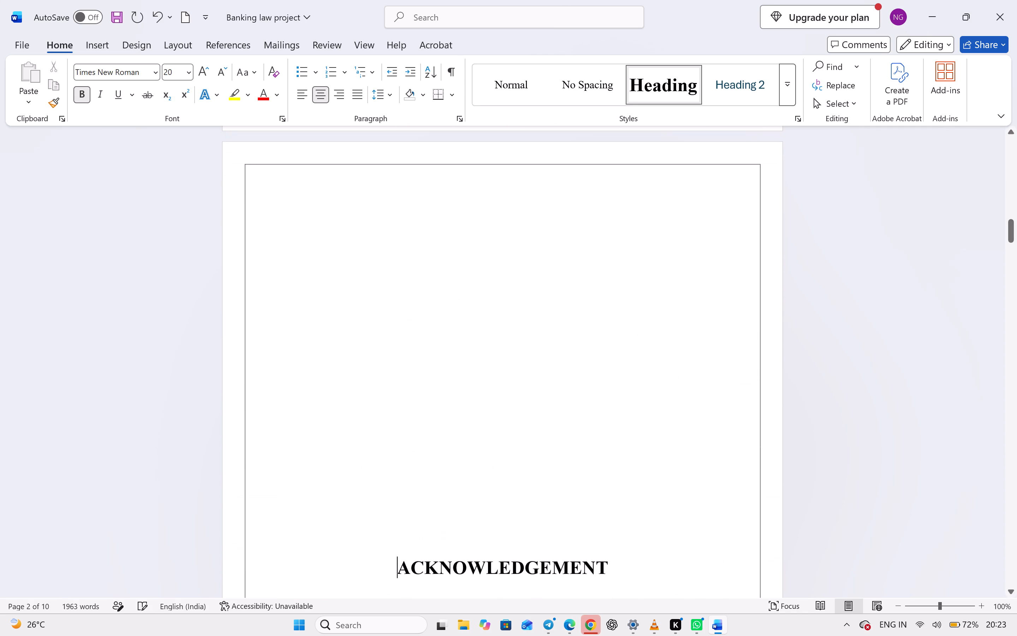
pyautogui.press('BackSpace')
pyautogui.press('BackSpace')
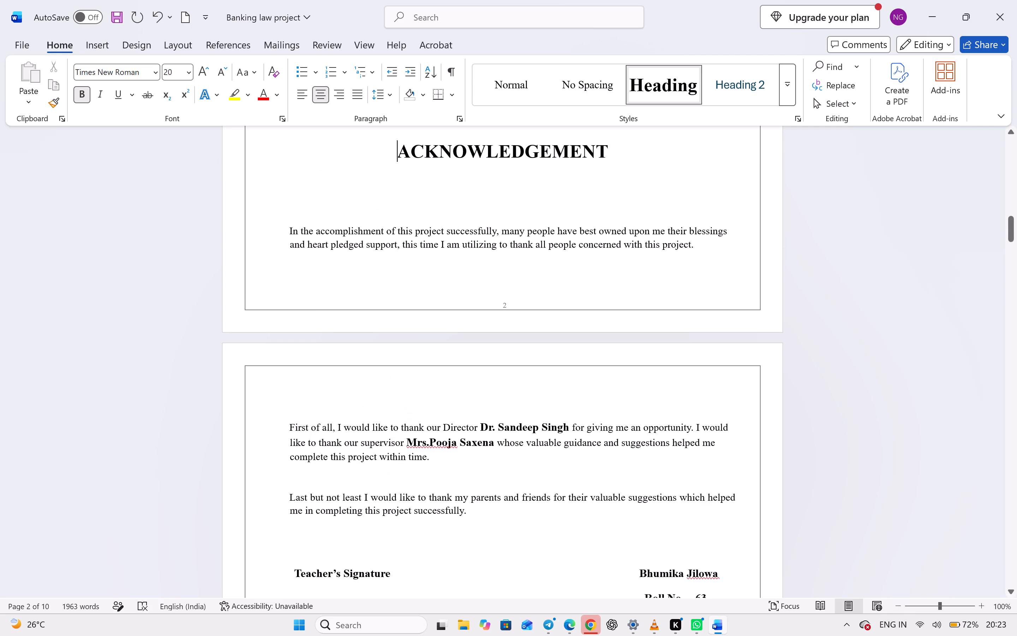
pyautogui.press('Return')
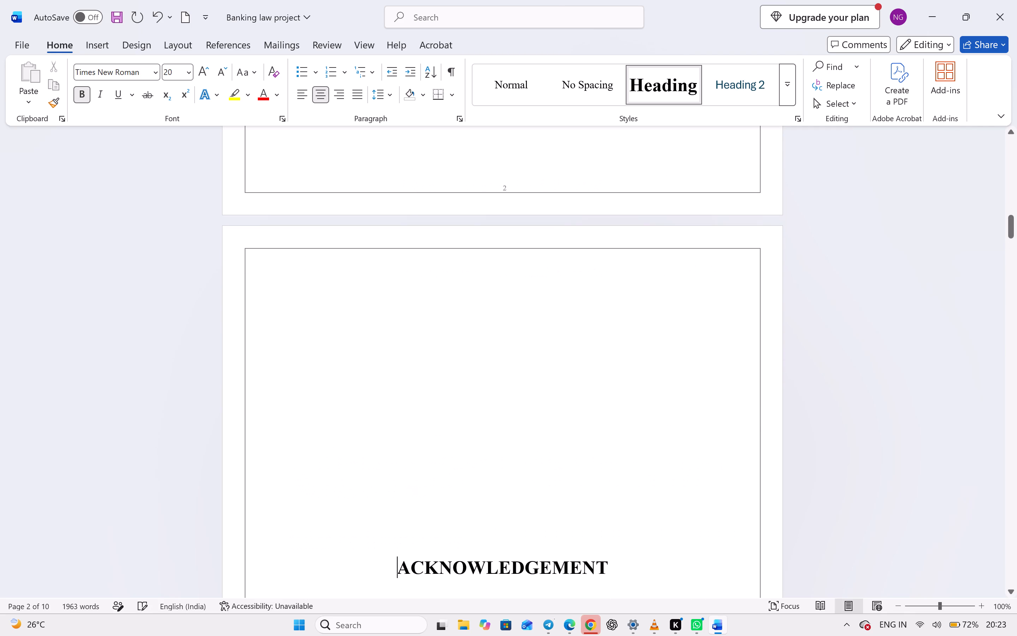
pyautogui.click(395, 317)
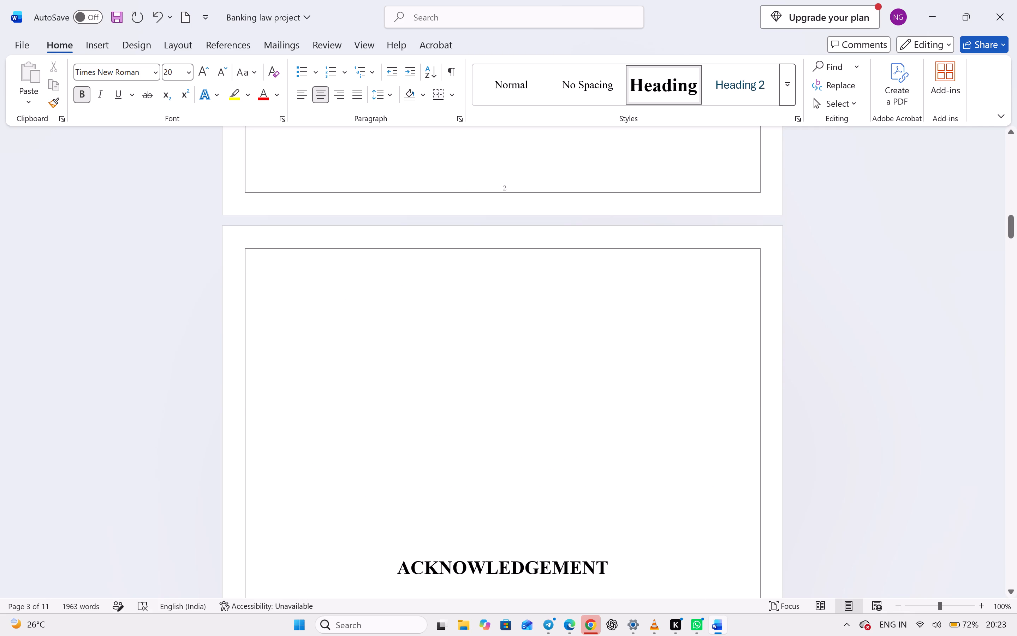
pyautogui.click(437, 430)
pyautogui.press('BackSpace')
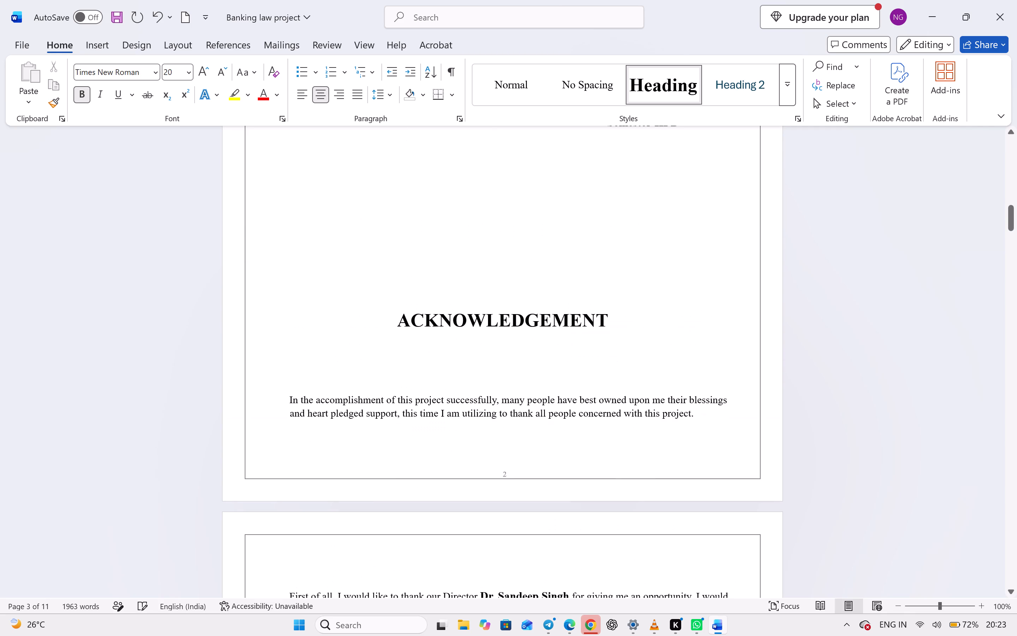
# Reduce the font size of the blank lines between the Declaration's signature block and the ACKNOWLEDGEMENT heading to 11.
pyautogui.scroll(1, 387, 299)
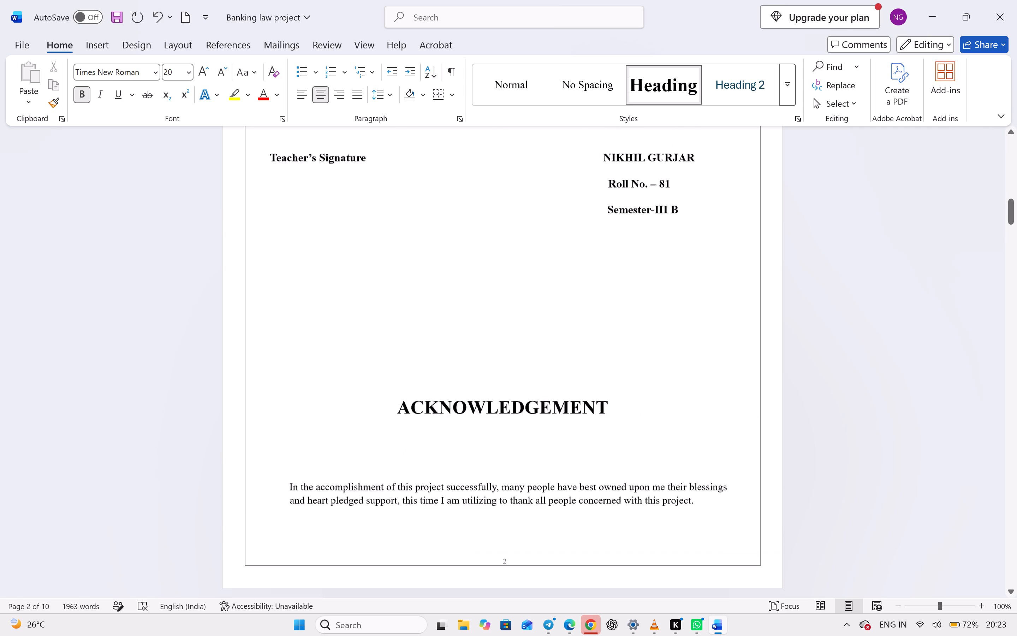
pyautogui.scroll(2, 387, 299)
pyautogui.scroll(-2, 427, 434)
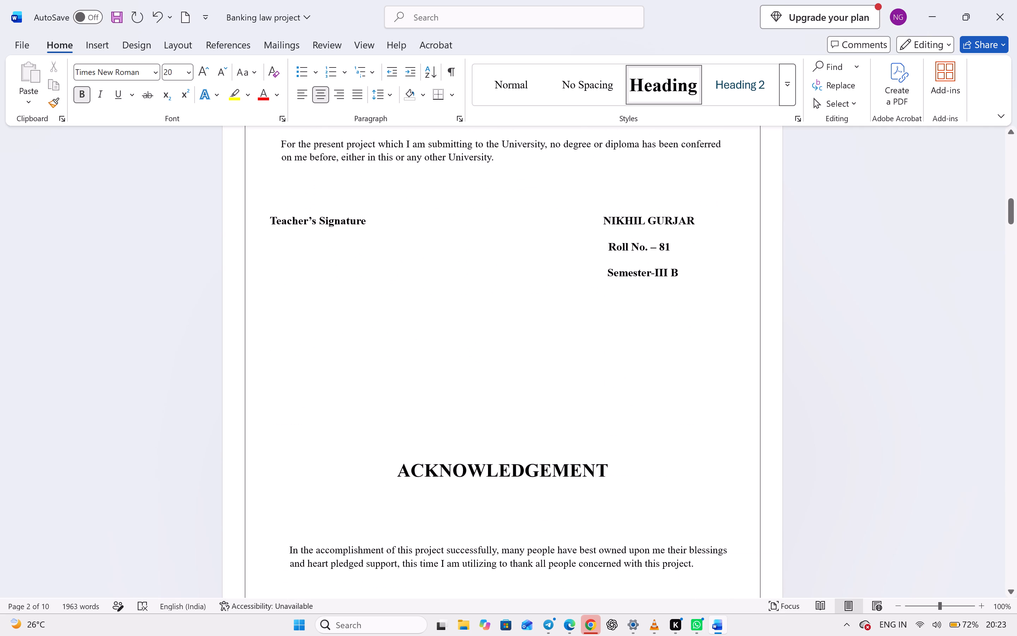
pyautogui.moveTo(427, 434); pyautogui.dragTo(423, 361)
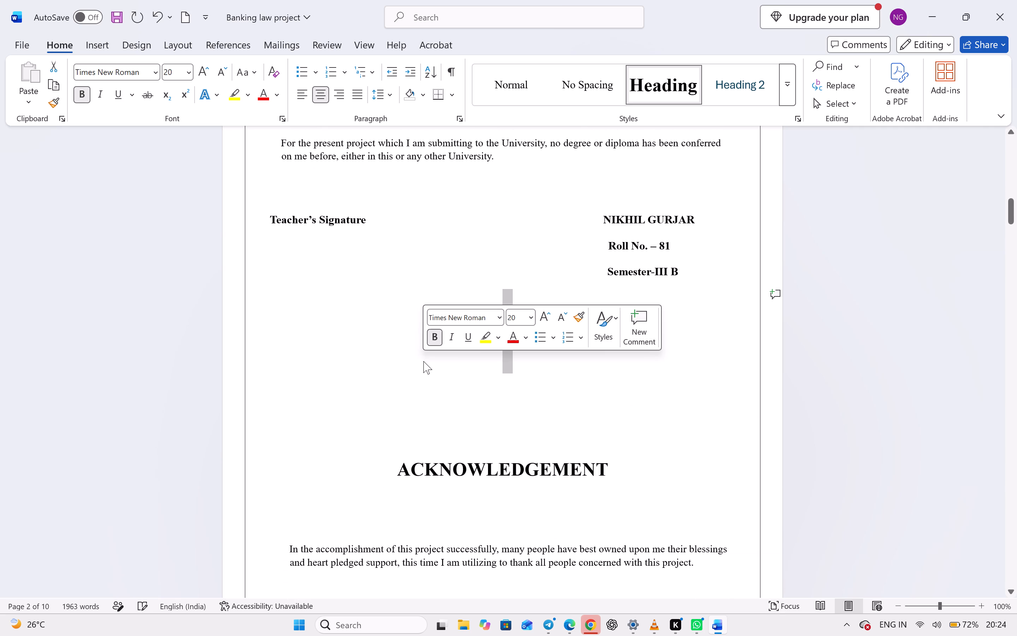
pyautogui.click(559, 316)
pyautogui.doubleClick(559, 316)
pyautogui.tripleClick(559, 316)
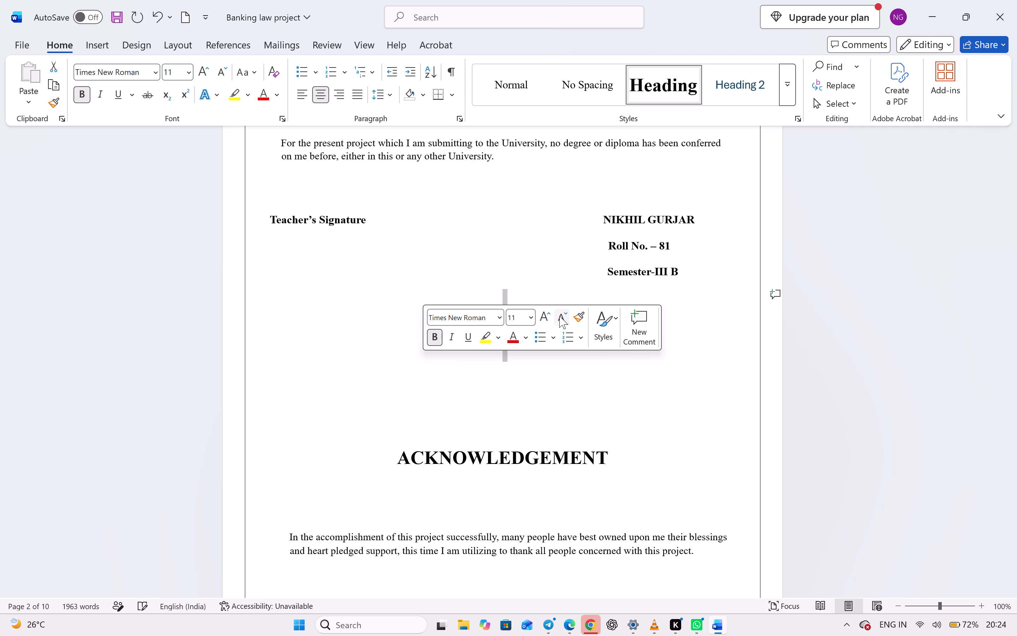
# Insert two more blank lines above the ACKNOWLEDGEMENT heading to move it to the top of a new page.
pyautogui.click(471, 373)
pyautogui.press('Return')
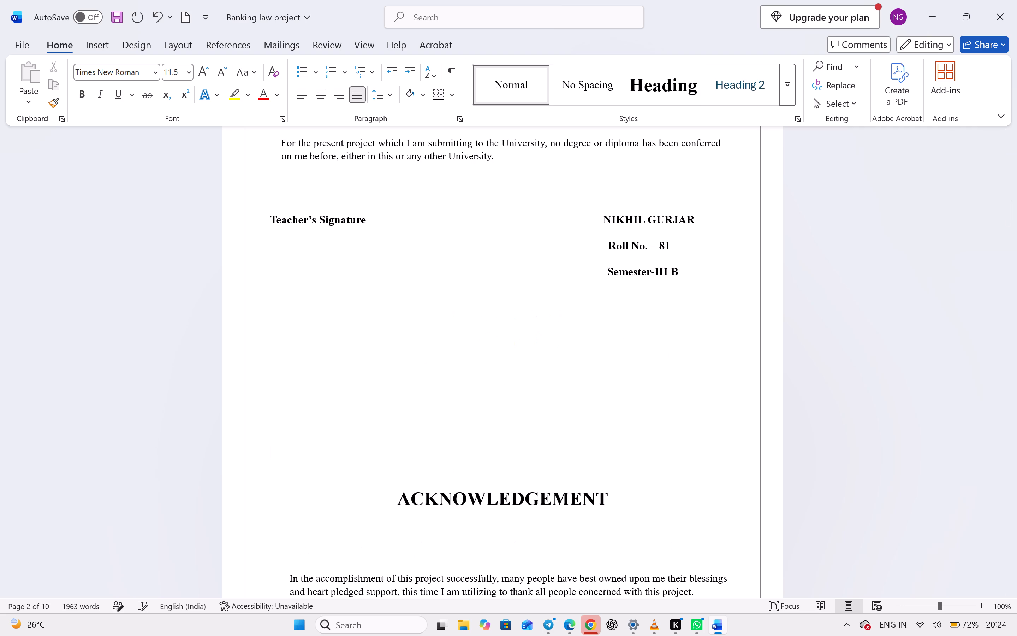
pyautogui.press('Return')
pyautogui.scroll(-2, 471, 373)
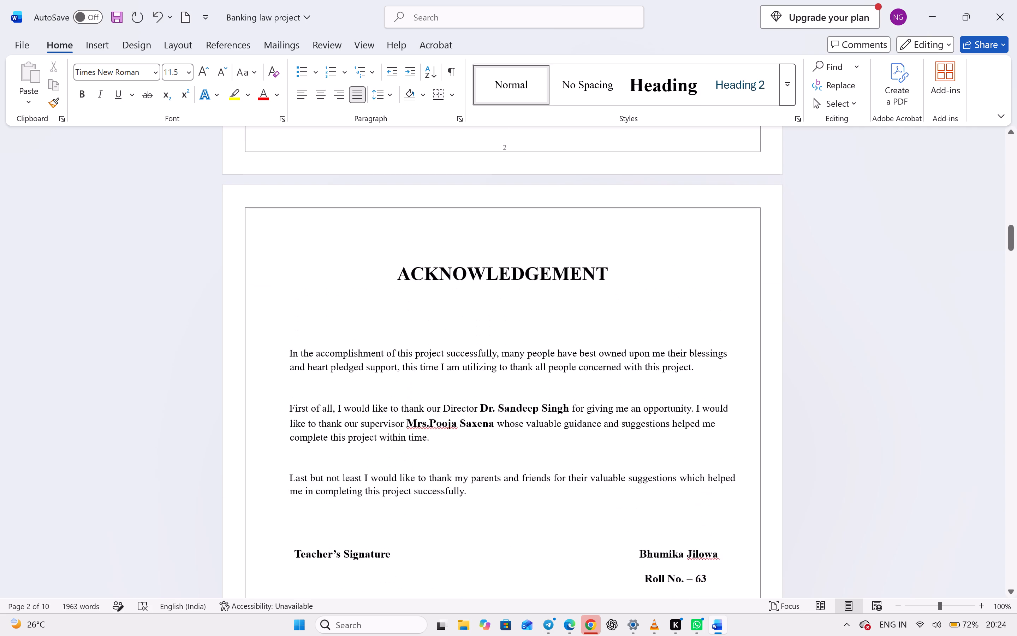
pyautogui.scroll(15, 471, 373)
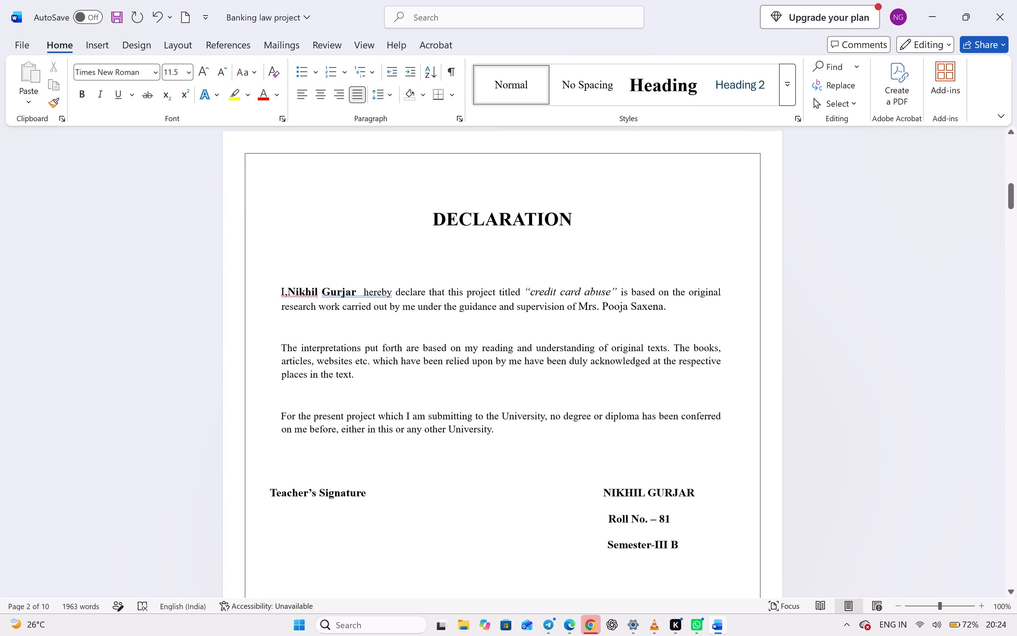
# Insert three blank lines before the CERTIFICATE heading to push it off the Acknowledgement page onto a new page.
pyautogui.scroll(-6, 471, 373)
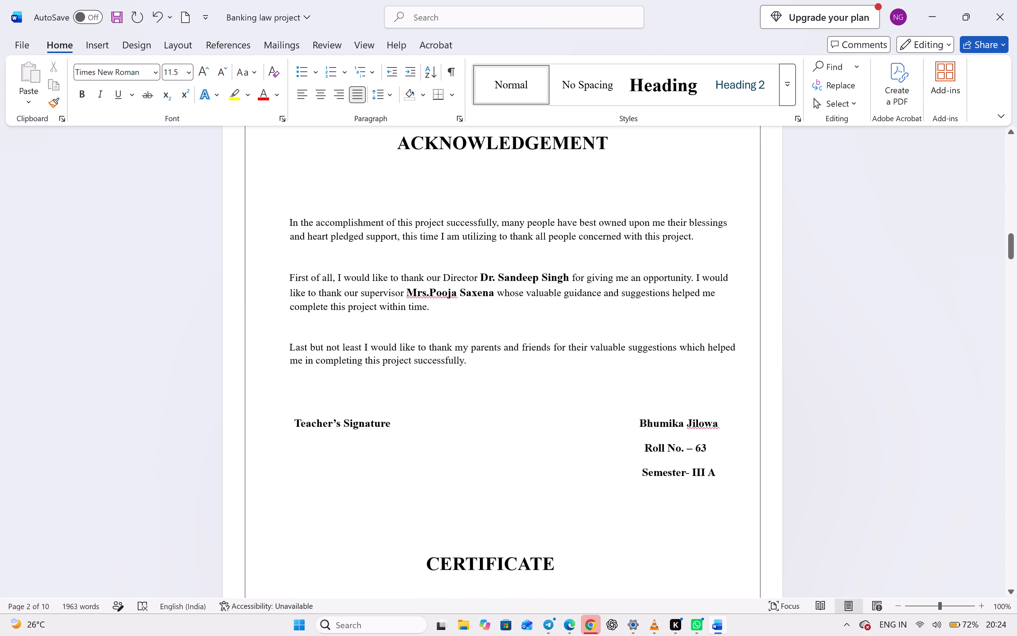
pyautogui.scroll(-1, 471, 373)
pyautogui.click(381, 375)
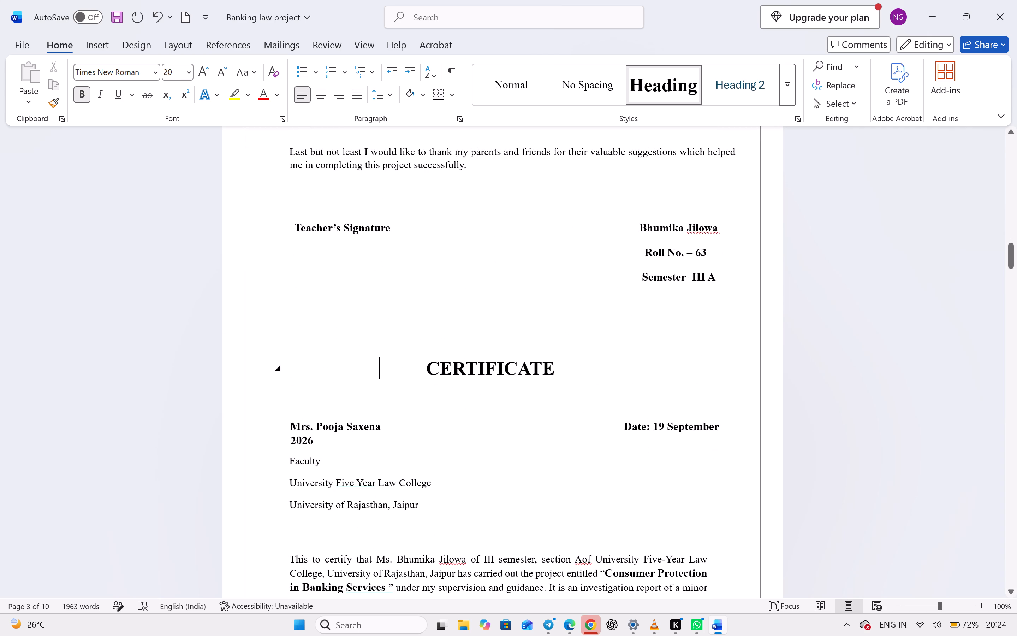
pyautogui.press('Return')
pyautogui.press('Return')
pyautogui.press('Return')
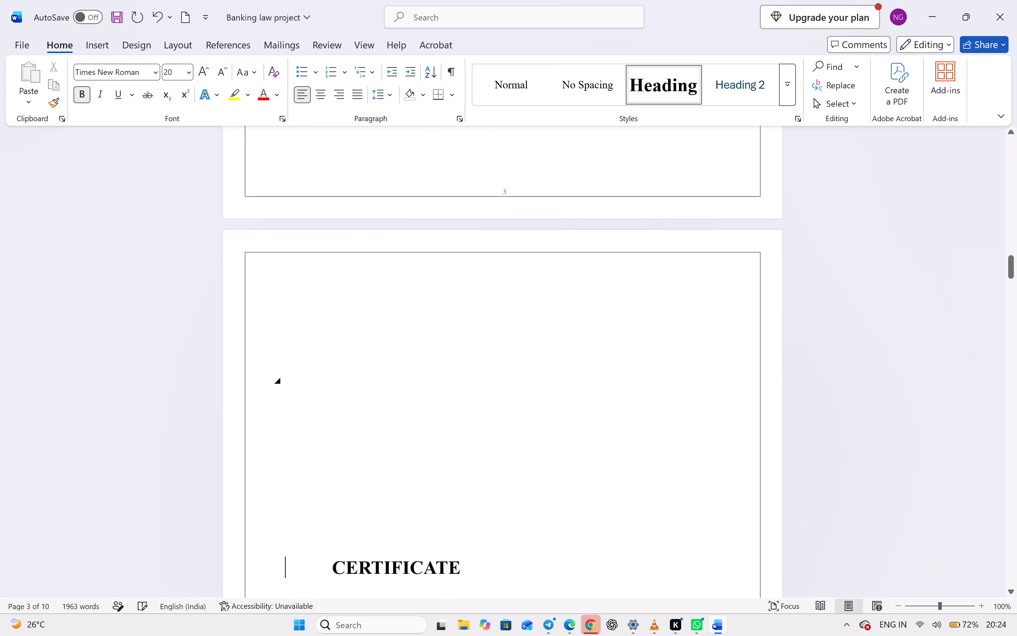
# Remove the surplus blank lines above the CERTIFICATE heading, adjusting them to bring it near the top of its page.
pyautogui.moveTo(485, 437); pyautogui.dragTo(460, 270)
pyautogui.press('BackSpace')
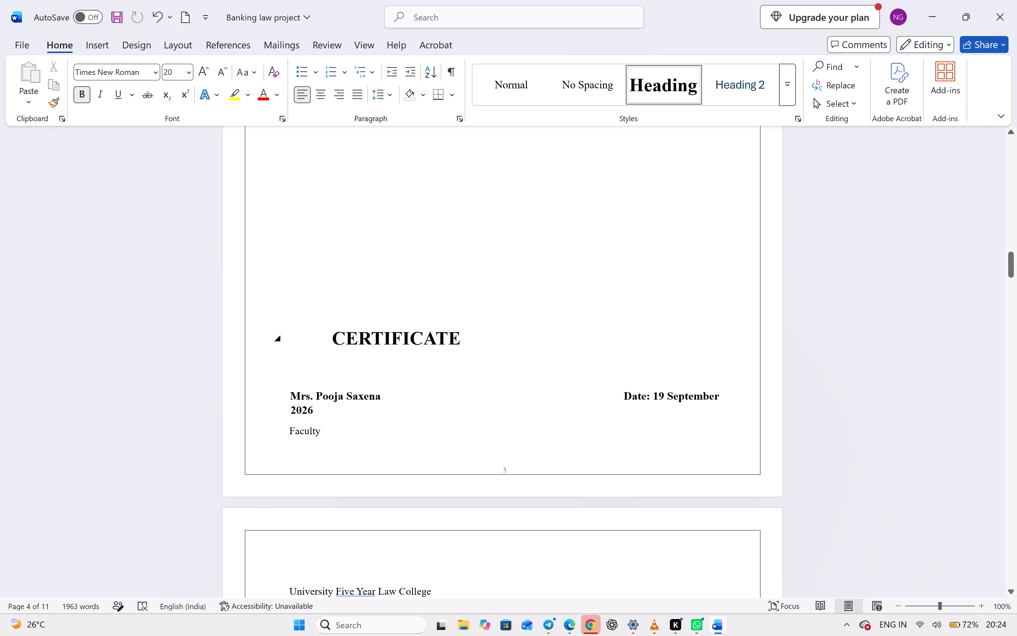
pyautogui.click(314, 347)
pyautogui.press('Return')
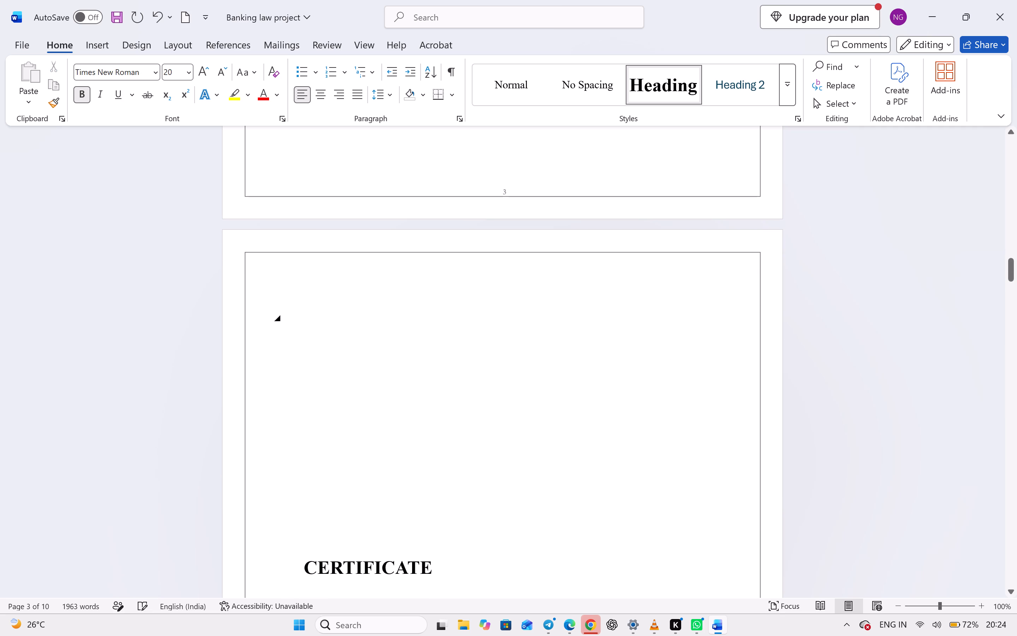
pyautogui.moveTo(323, 549); pyautogui.dragTo(338, 360)
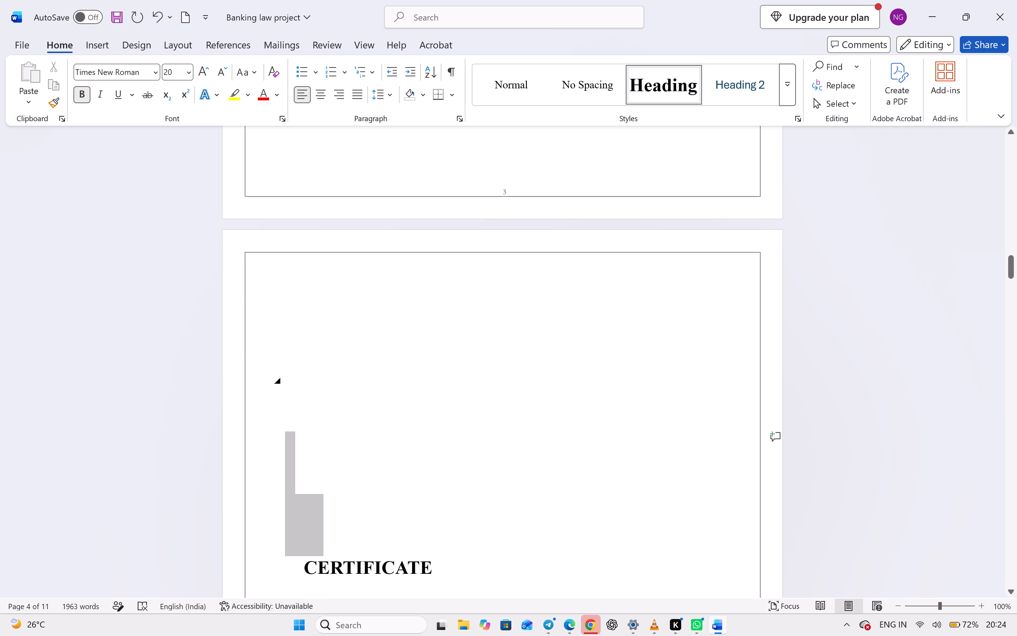
pyautogui.moveTo(338, 360); pyautogui.dragTo(313, 266)
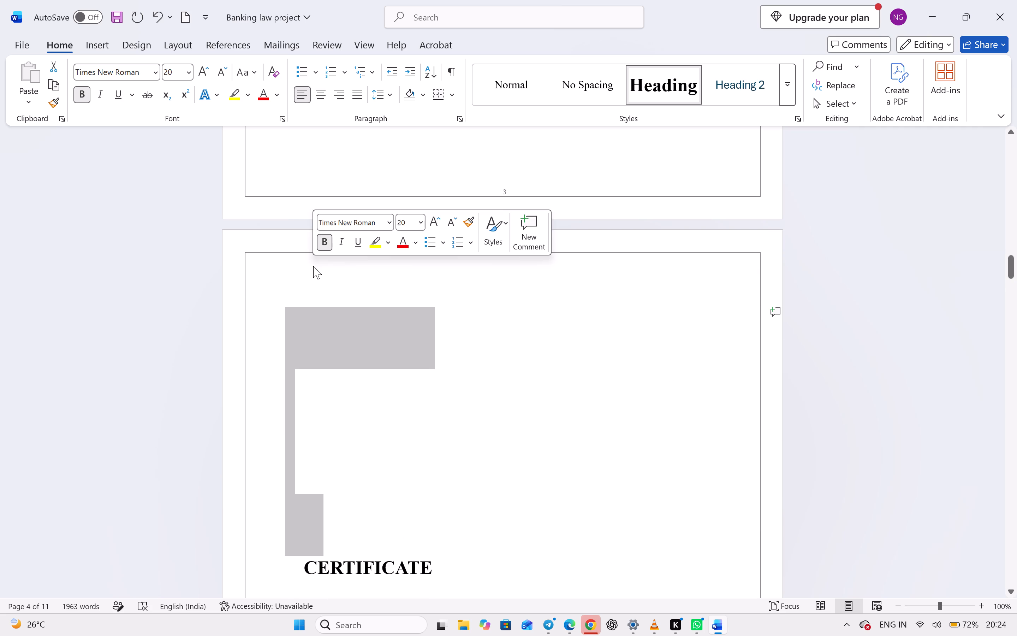
pyautogui.press('BackSpace')
pyautogui.scroll(2, 313, 266)
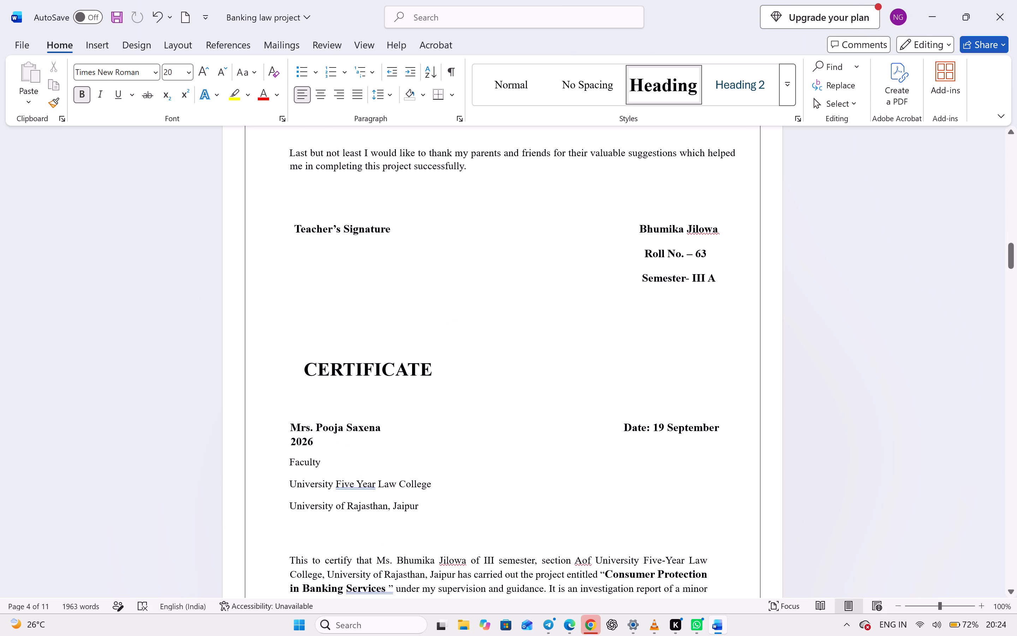
# Insert four blank lines between the Acknowledgement's signature block and the CERTIFICATE heading to push the heading onto a new page.
pyautogui.click(307, 324)
pyautogui.press('Return')
pyautogui.press('Return')
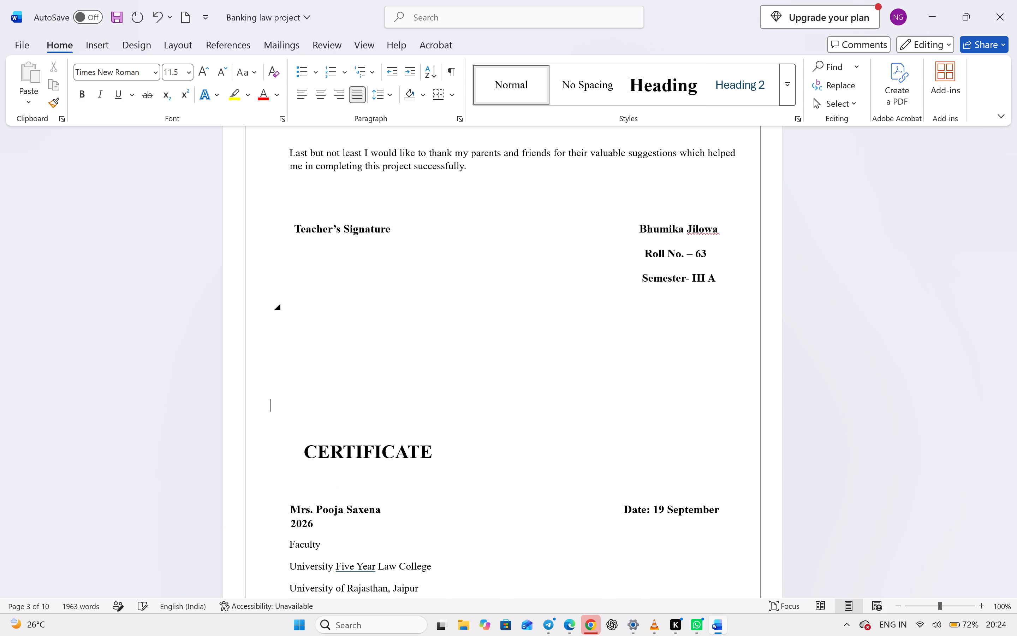
pyautogui.press('Return')
pyautogui.press('Return')
pyautogui.scroll(-2, 307, 324)
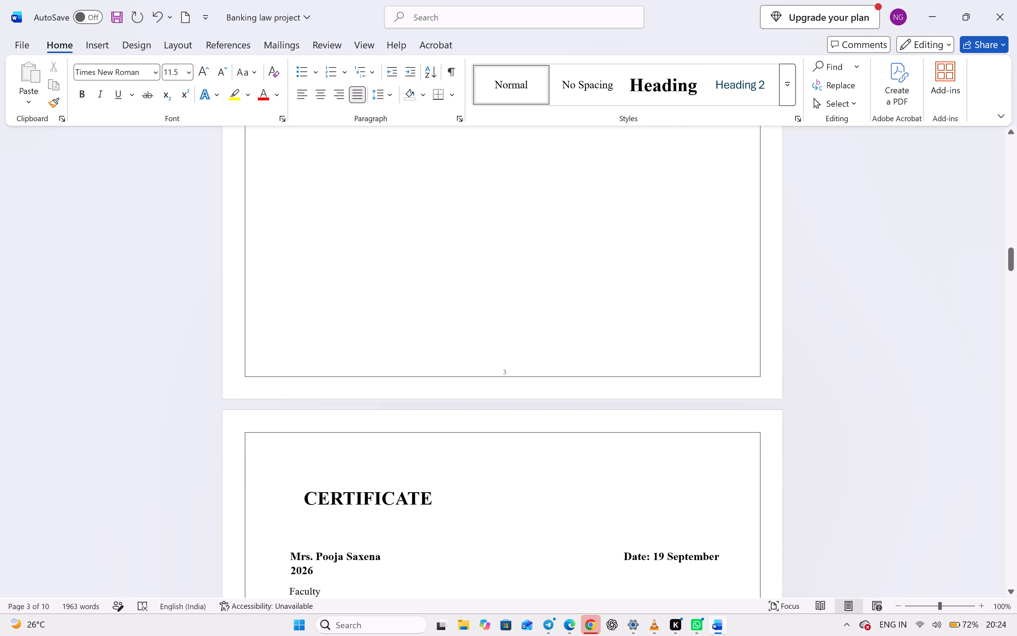
# Centre the CERTIFICATE heading on its page.
pyautogui.scroll(-1, 307, 324)
pyautogui.moveTo(302, 463); pyautogui.dragTo(441, 466)
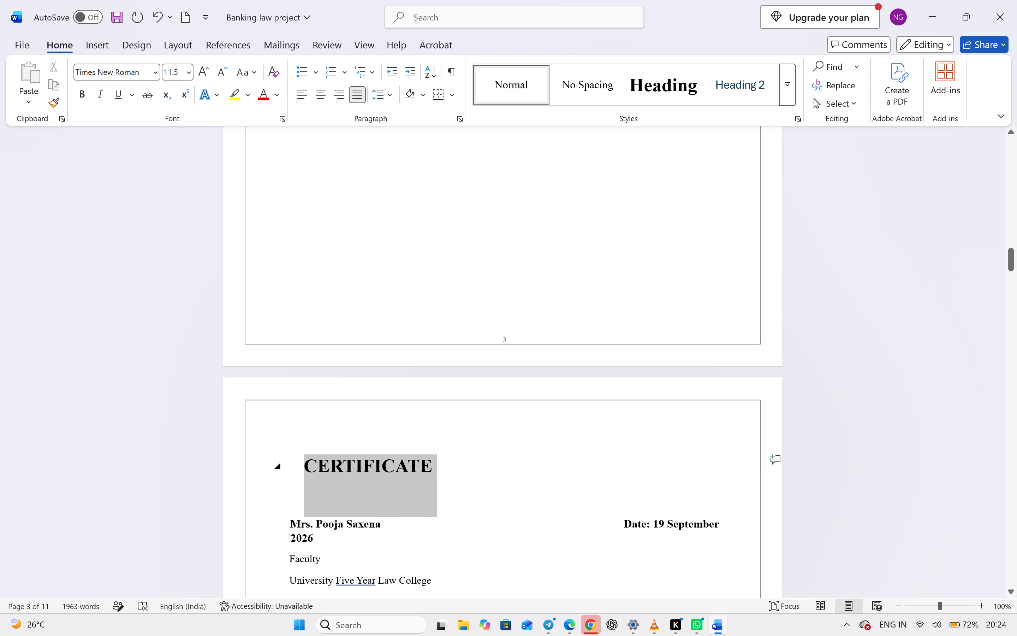
pyautogui.moveTo(441, 466); pyautogui.dragTo(442, 466)
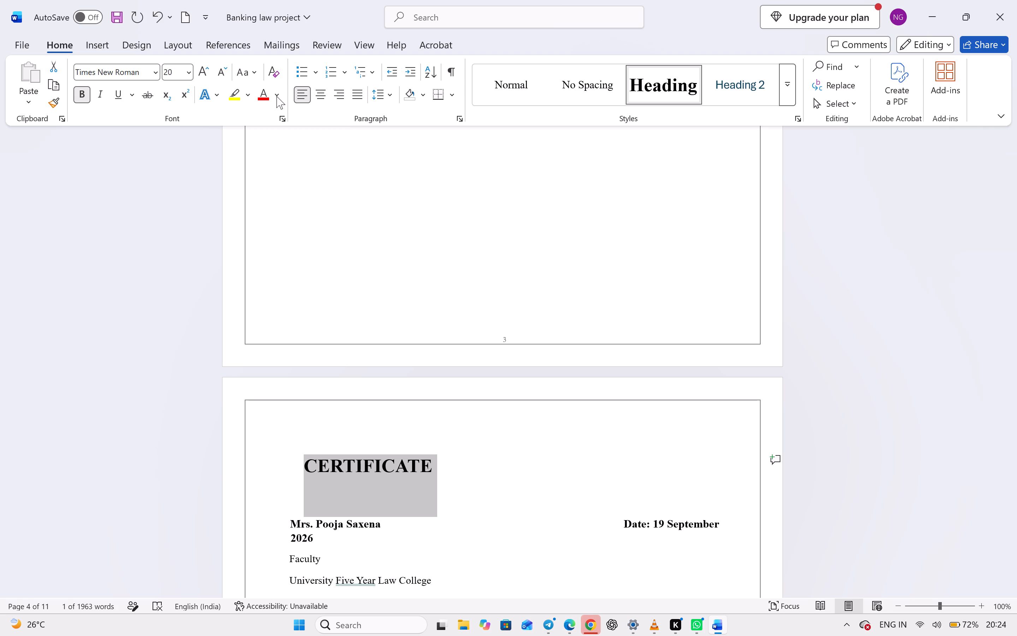
pyautogui.click(320, 99)
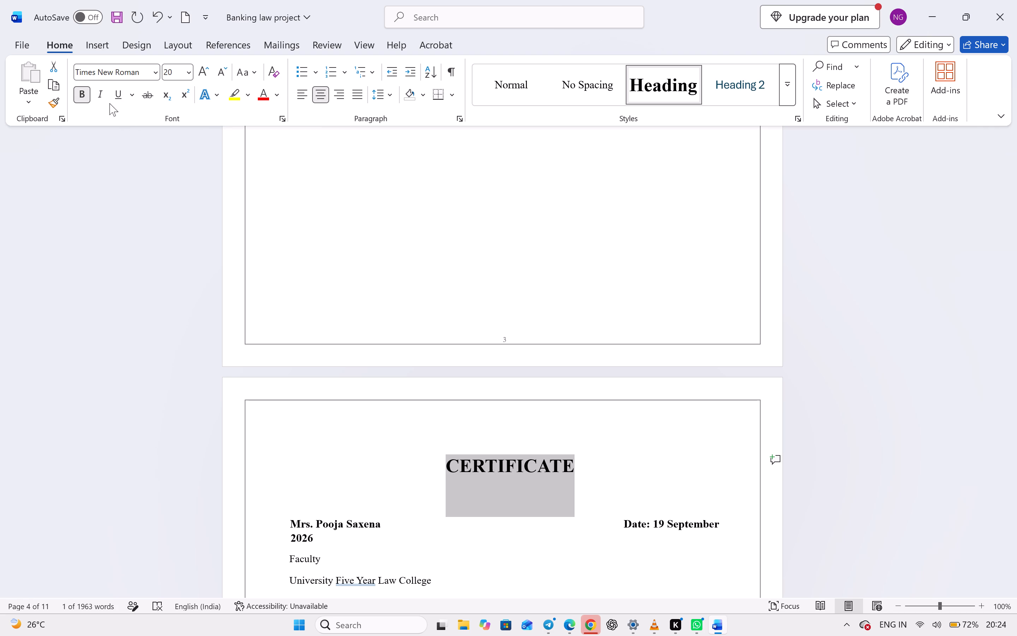
pyautogui.click(376, 300)
# Delete five spaces before "Date: 19 September 2026" in the Certificate to bring the year onto the same line.
pyautogui.scroll(-1, 414, 414)
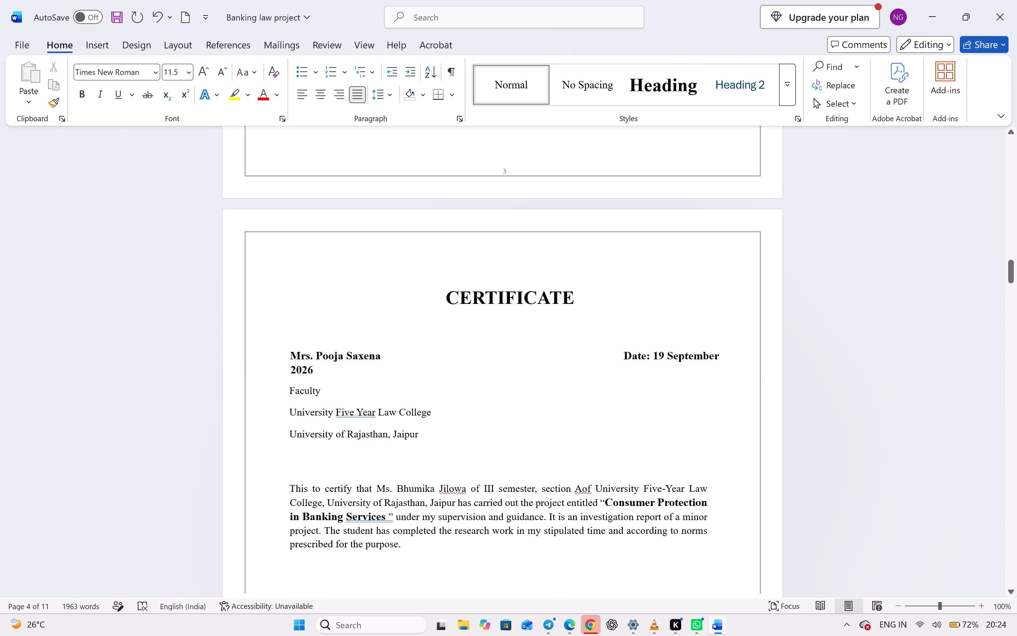
pyautogui.scroll(-1, 414, 414)
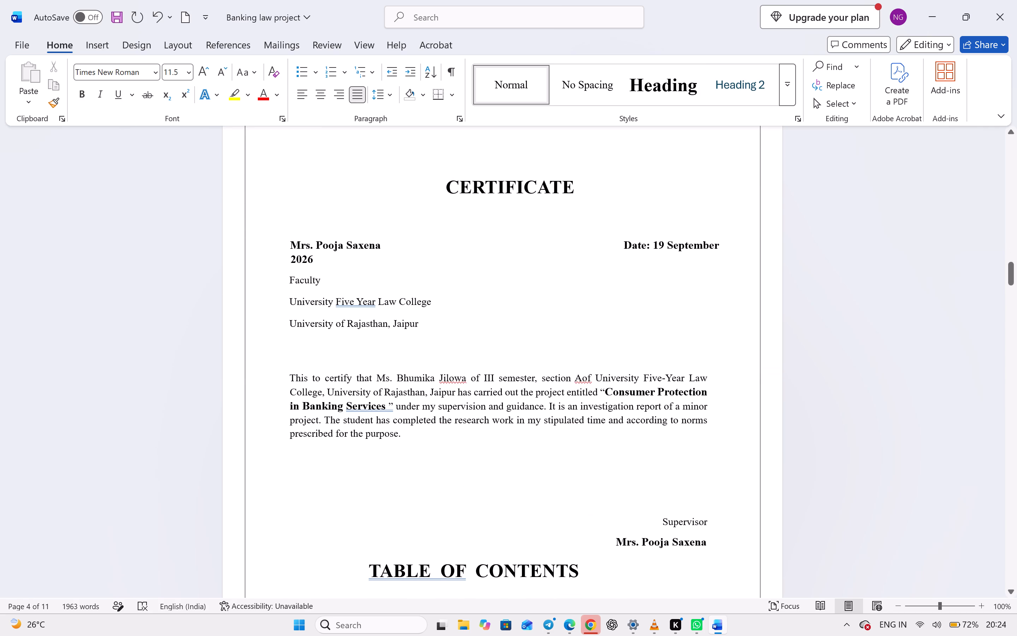
pyautogui.click(615, 242)
pyautogui.press('BackSpace')
pyautogui.press('BackSpace')
pyautogui.press('BackSpace')
pyautogui.press('BackSpace')
pyautogui.press('BackSpace')
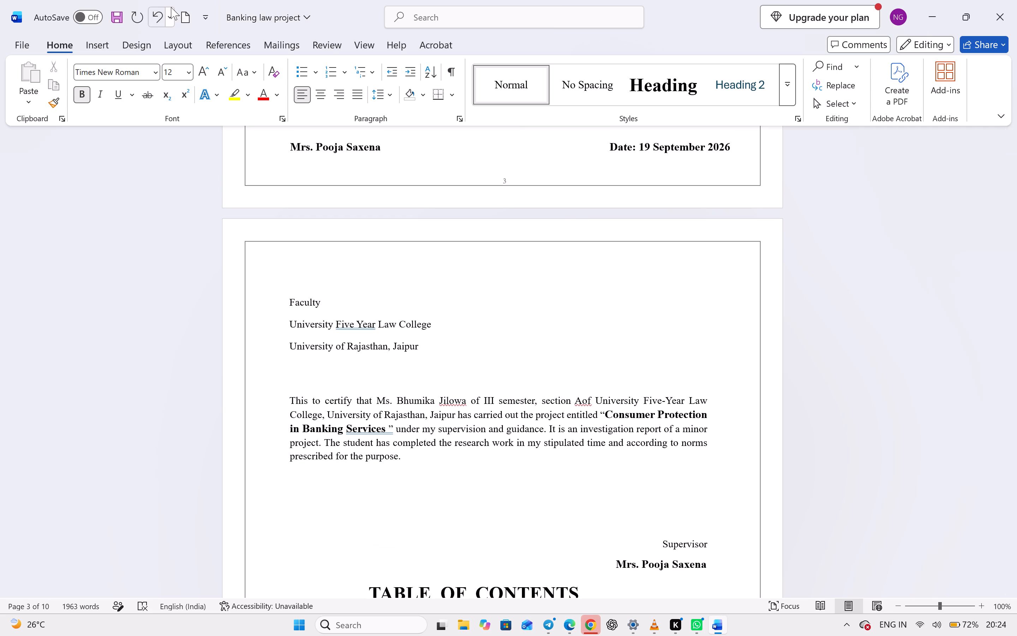
# Undo the last three space deletions before the Certificate's date.
pyautogui.click(161, 16)
pyautogui.click(161, 16)
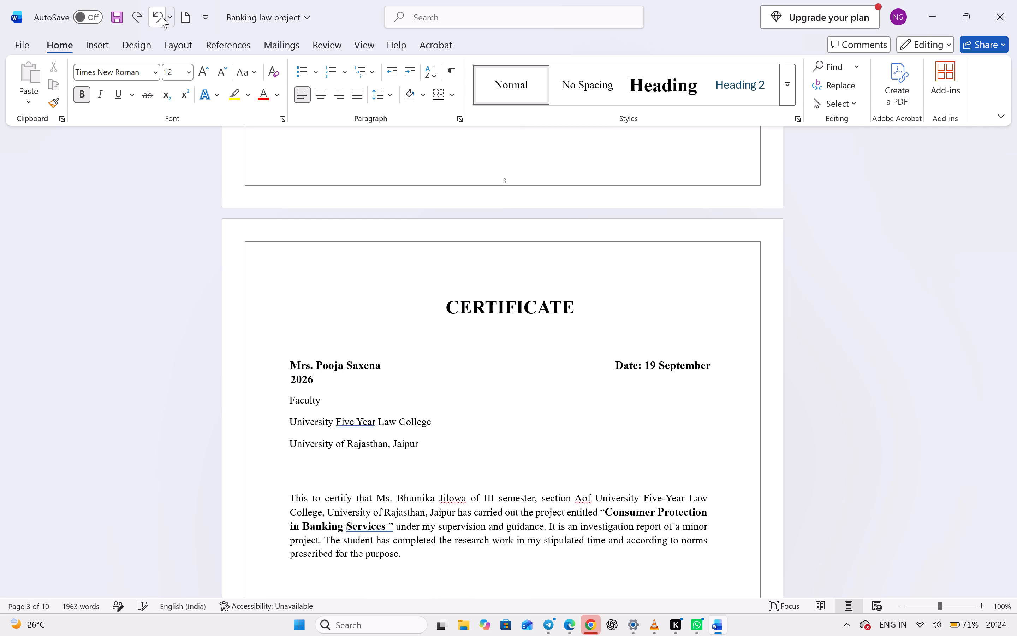
pyautogui.click(161, 16)
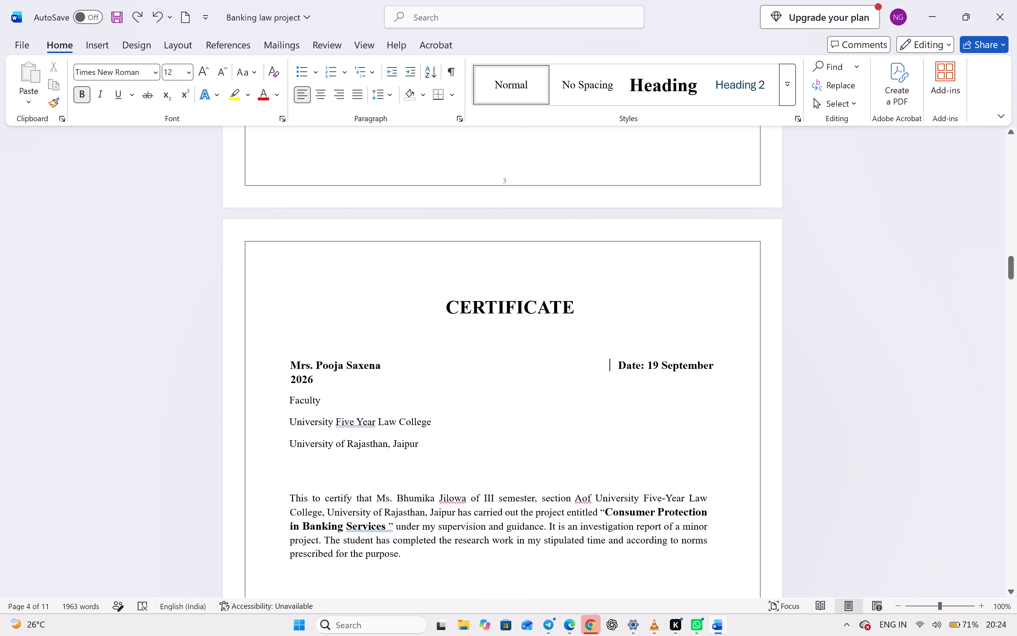
# Select part of the blank space directly before "Date: 19 September" on the Certificate page.
pyautogui.click(617, 364)
pyautogui.moveTo(617, 364); pyautogui.dragTo(536, 359)
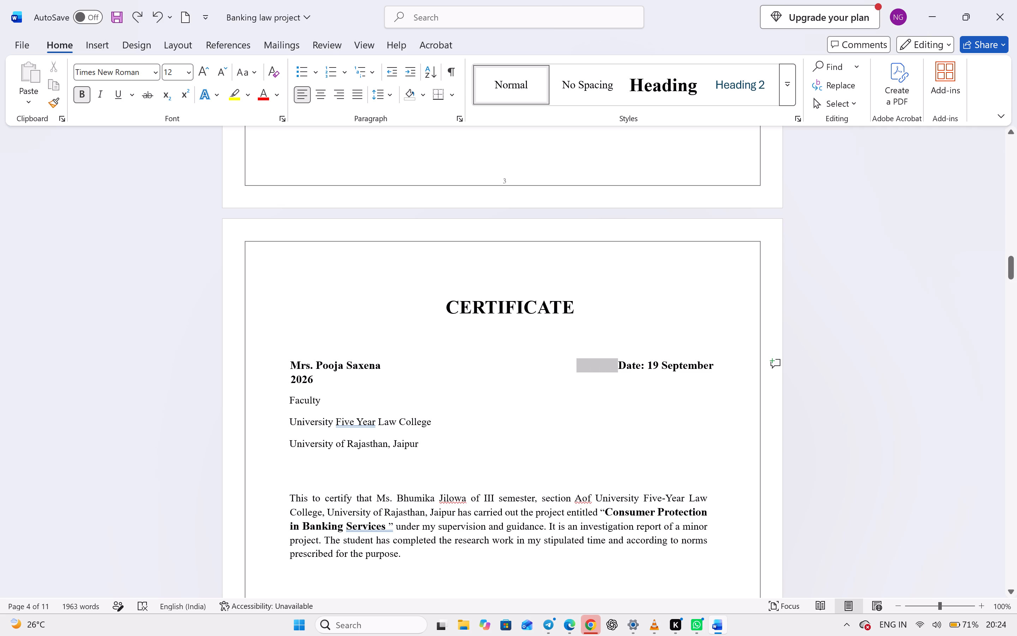
pyautogui.moveTo(536, 359); pyautogui.dragTo(588, 361)
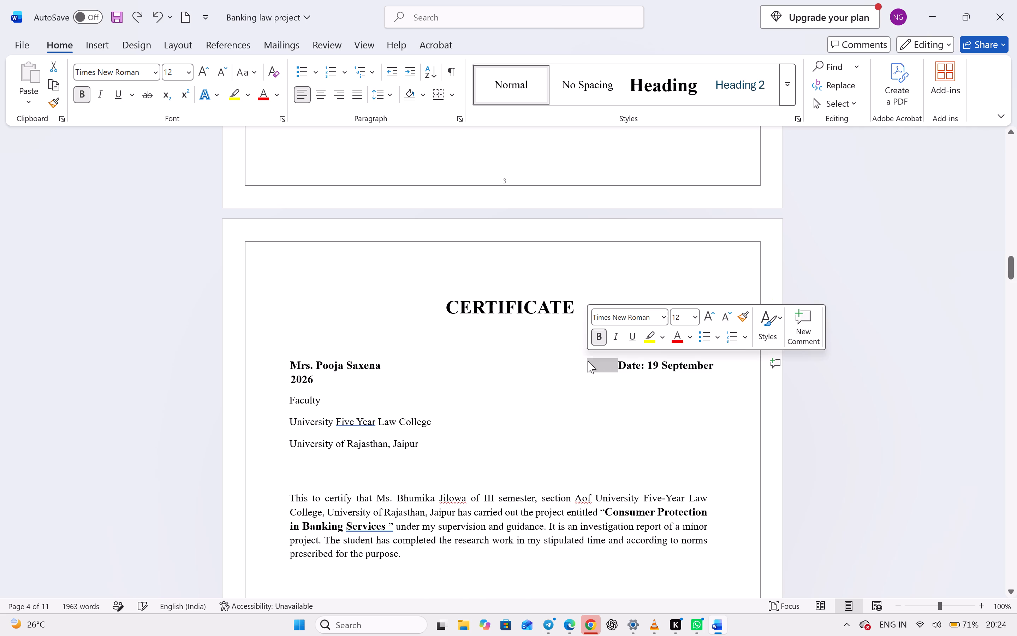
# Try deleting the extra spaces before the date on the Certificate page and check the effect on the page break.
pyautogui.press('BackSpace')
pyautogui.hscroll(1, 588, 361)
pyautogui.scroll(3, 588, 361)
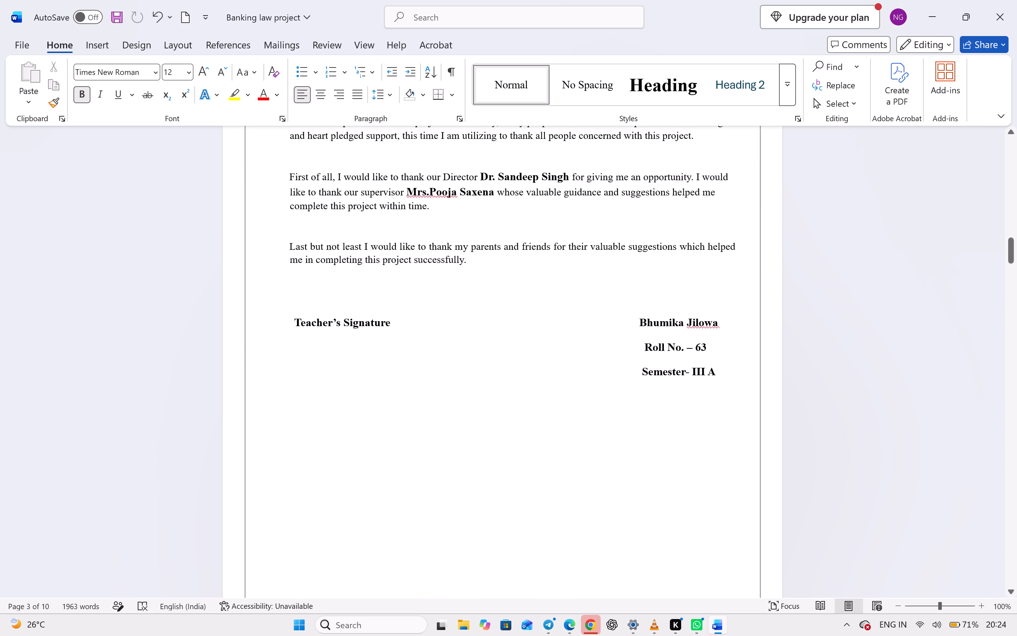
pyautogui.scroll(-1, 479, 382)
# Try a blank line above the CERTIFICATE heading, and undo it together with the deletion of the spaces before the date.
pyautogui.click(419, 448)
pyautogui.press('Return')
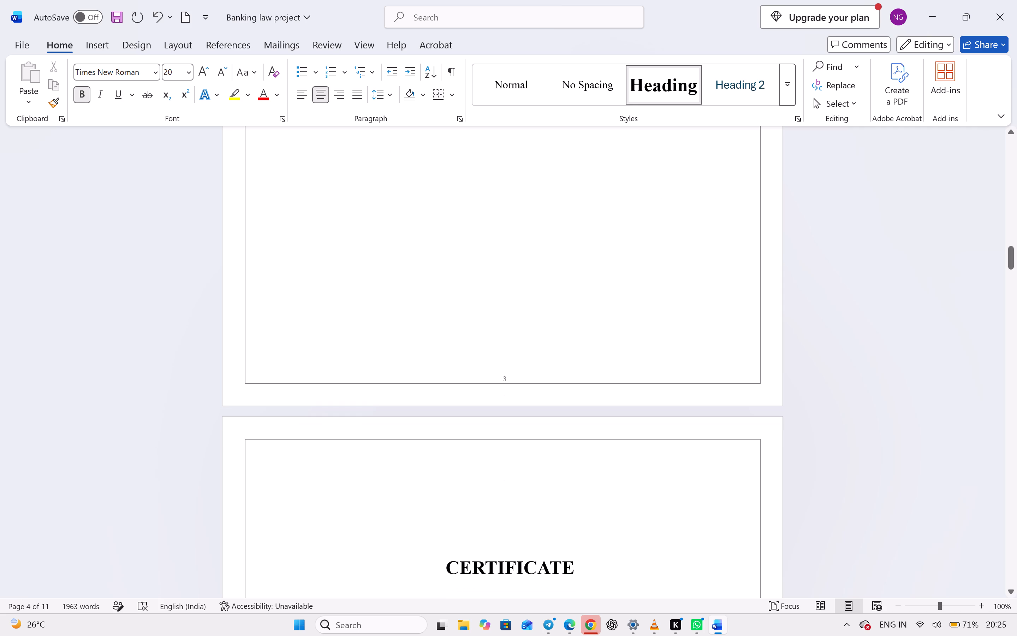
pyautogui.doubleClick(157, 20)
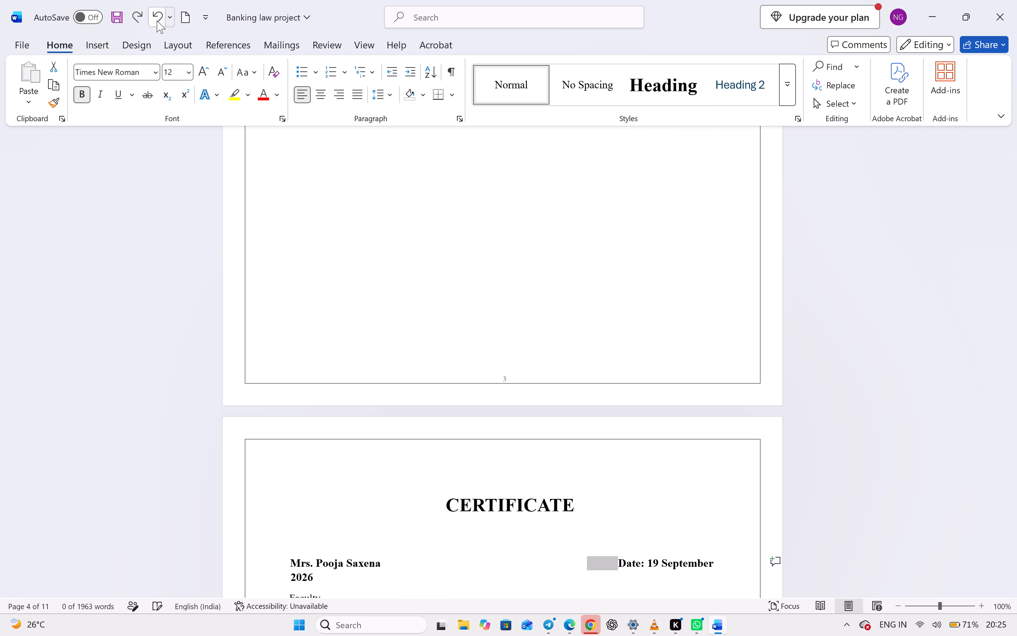
# Review the layout and page breaks of the Certificate, Acknowledgement, cover page and Declaration.
pyautogui.click(654, 469)
pyautogui.scroll(-1, 654, 469)
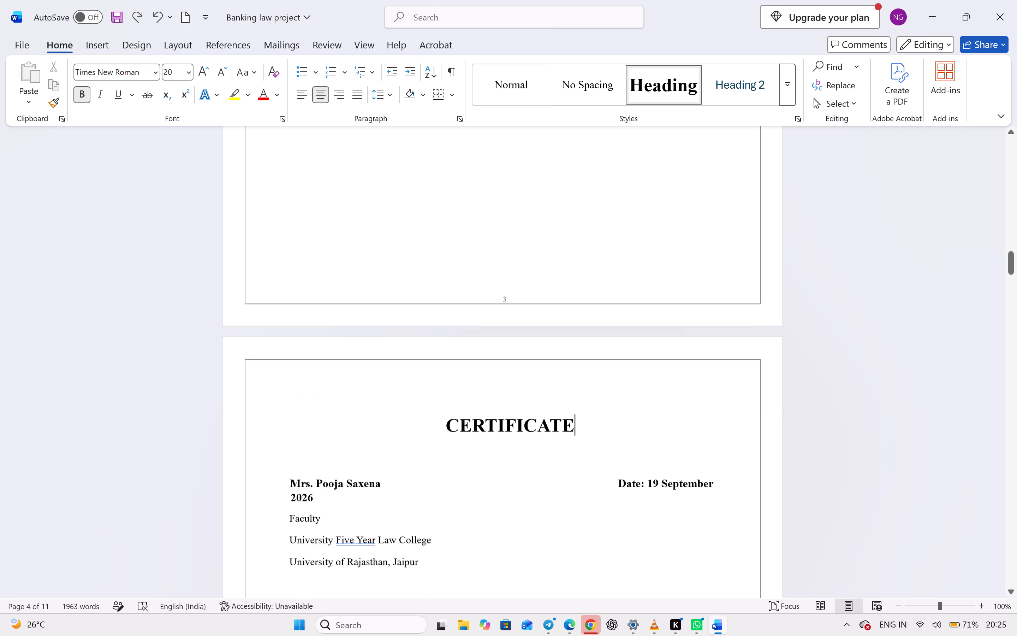
pyautogui.scroll(-1, 654, 469)
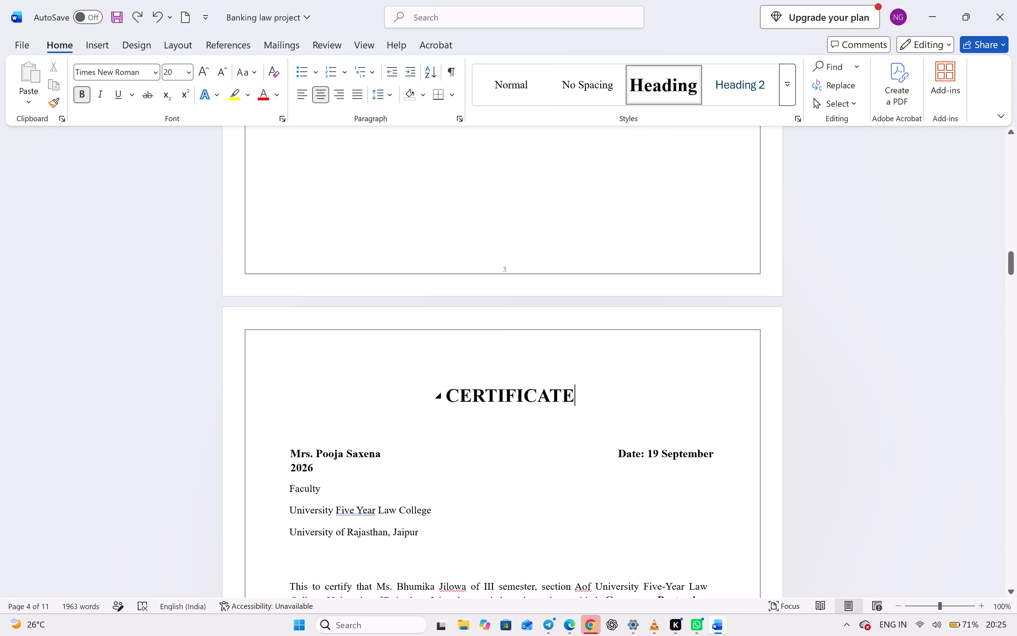
pyautogui.click(312, 473)
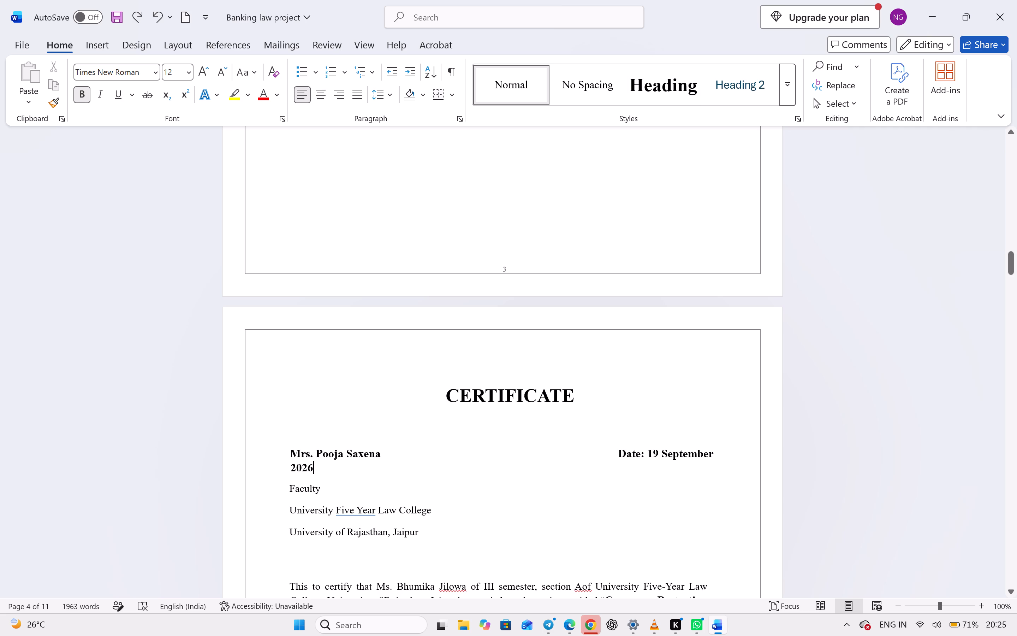
pyautogui.click(605, 460)
pyautogui.scroll(2, 614, 392)
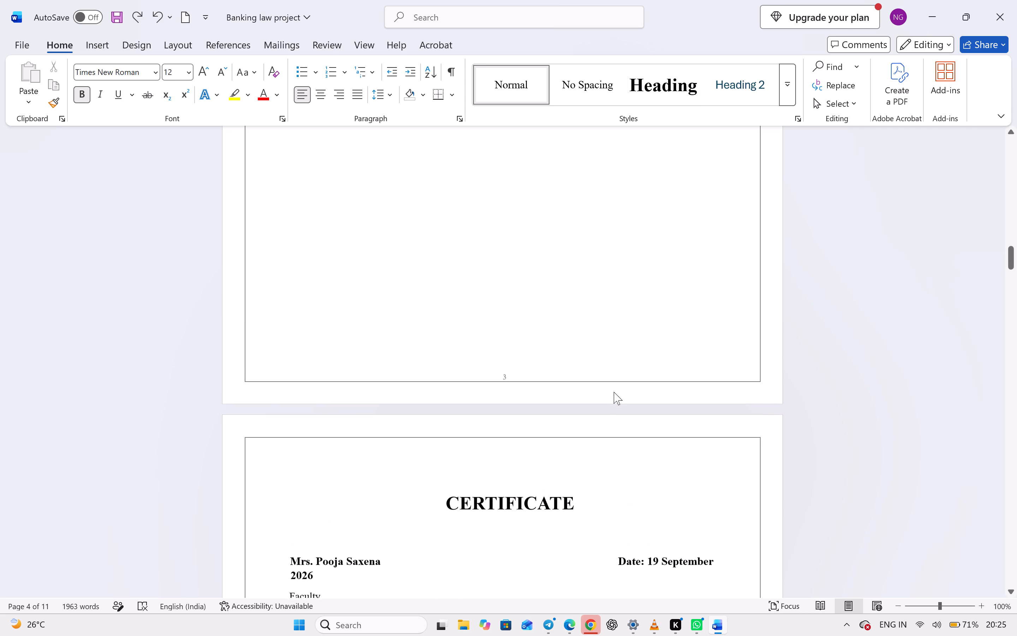
pyautogui.scroll(7, 614, 392)
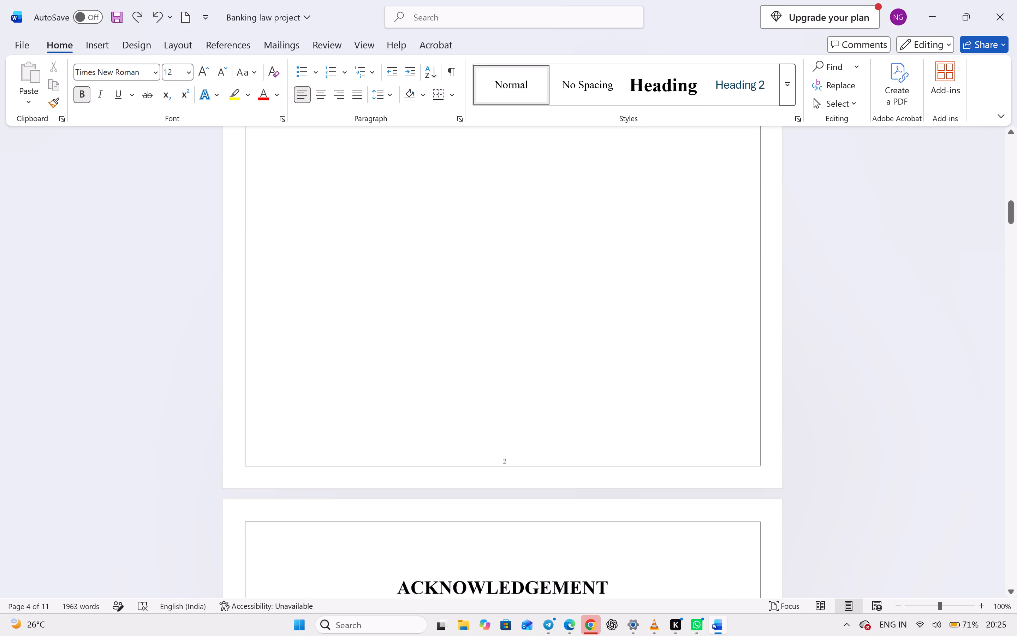
pyautogui.scroll(6, 614, 392)
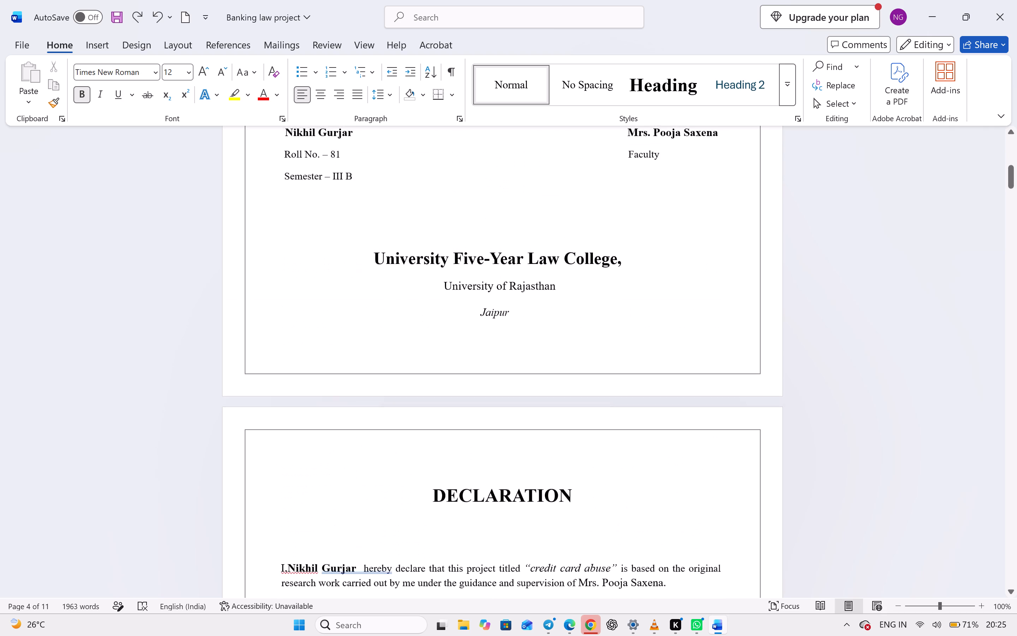
pyautogui.scroll(9, 614, 392)
pyautogui.scroll(-2, 614, 392)
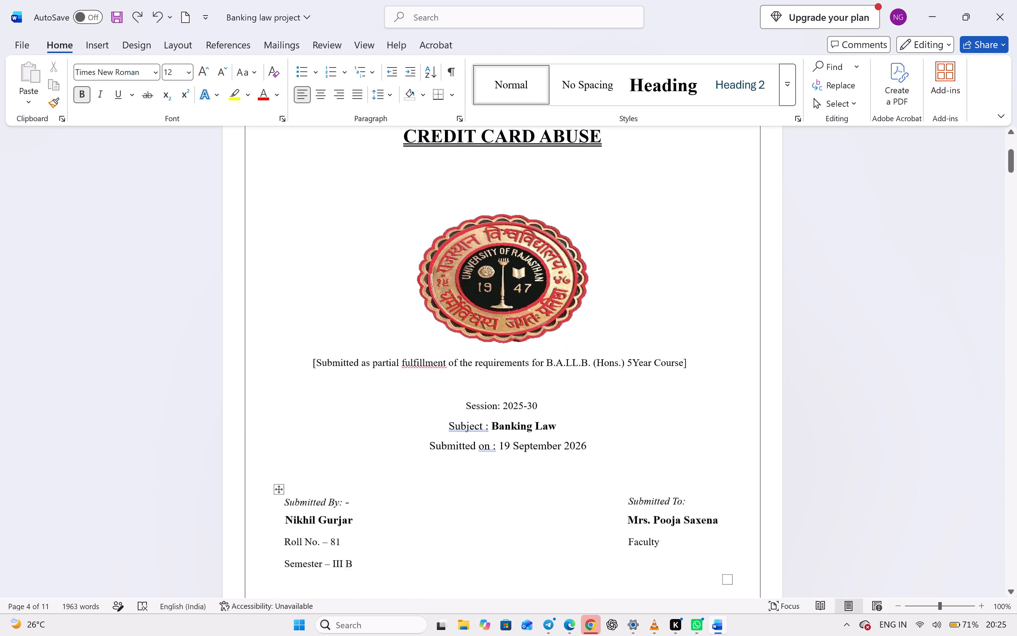
pyautogui.scroll(-4, 614, 392)
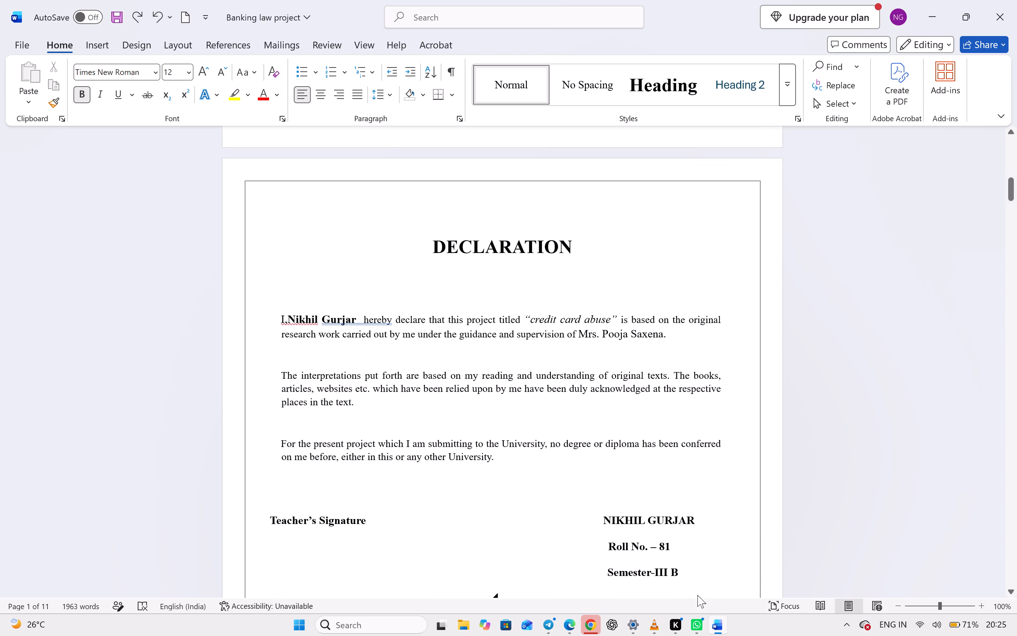
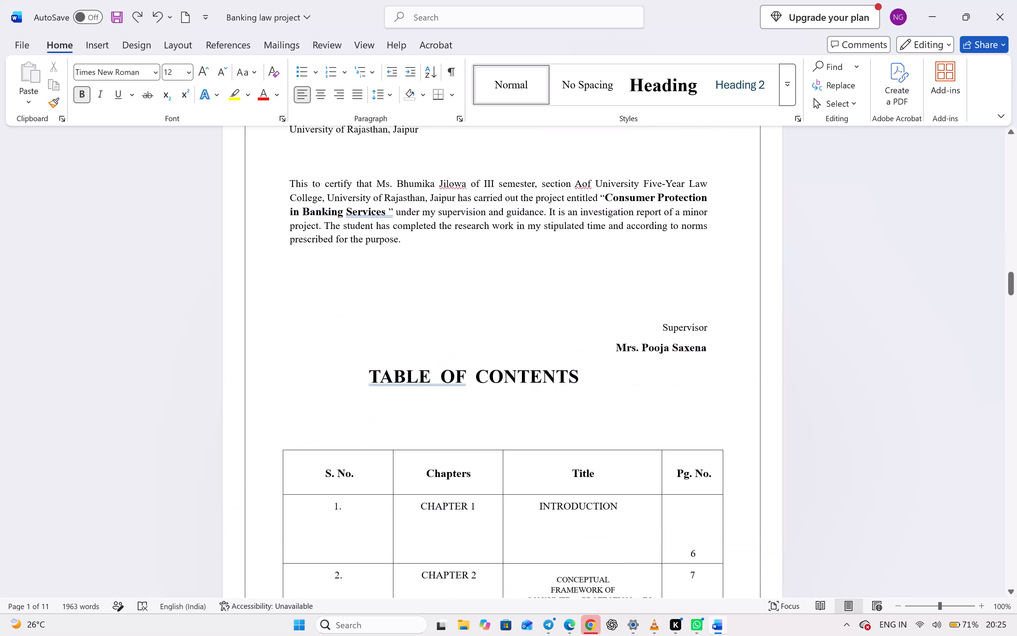
# Review the layout and page breaks from the table of contents through the chapter pages up to Chapter 4.
pyautogui.scroll(-1, 636, 499)
pyautogui.moveTo(353, 320); pyautogui.dragTo(372, 175)
pyautogui.scroll(-3, 372, 175)
pyautogui.scroll(-8, 411, 465)
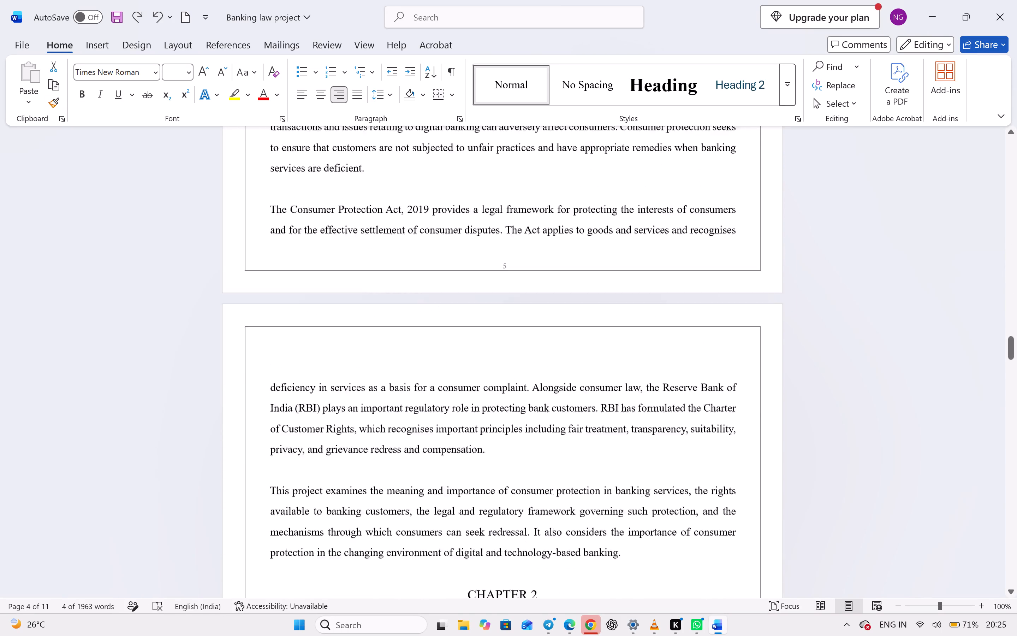
pyautogui.scroll(-10, 411, 465)
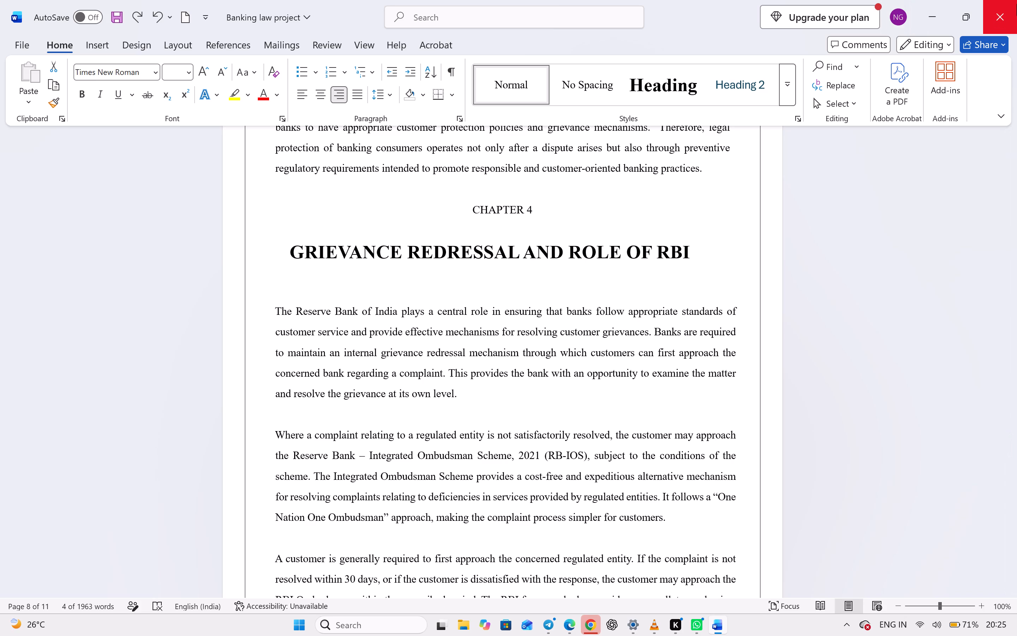
# Close the Banking law project document.
pyautogui.click(1016, 1)
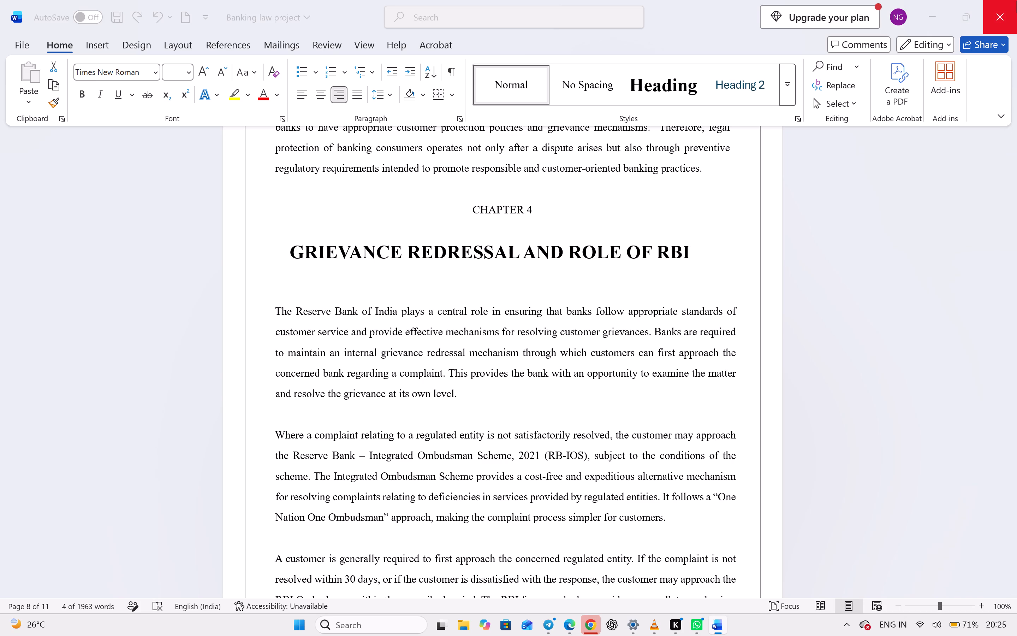
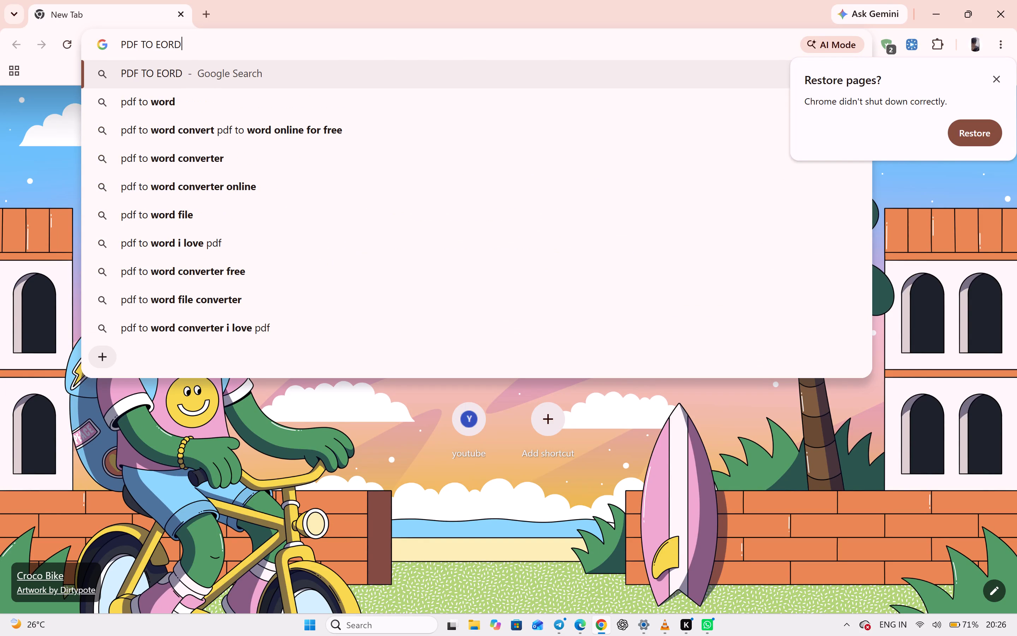
# Search the web for "PDF TO WORD" and open iLovePDF's PDF to Word converter page.
pyautogui.press('BackSpace')
pyautogui.press('BackSpace')
pyautogui.press('BackSpace')
pyautogui.press('BackSpace')
pyautogui.write('WORD')
pyautogui.press('Return')
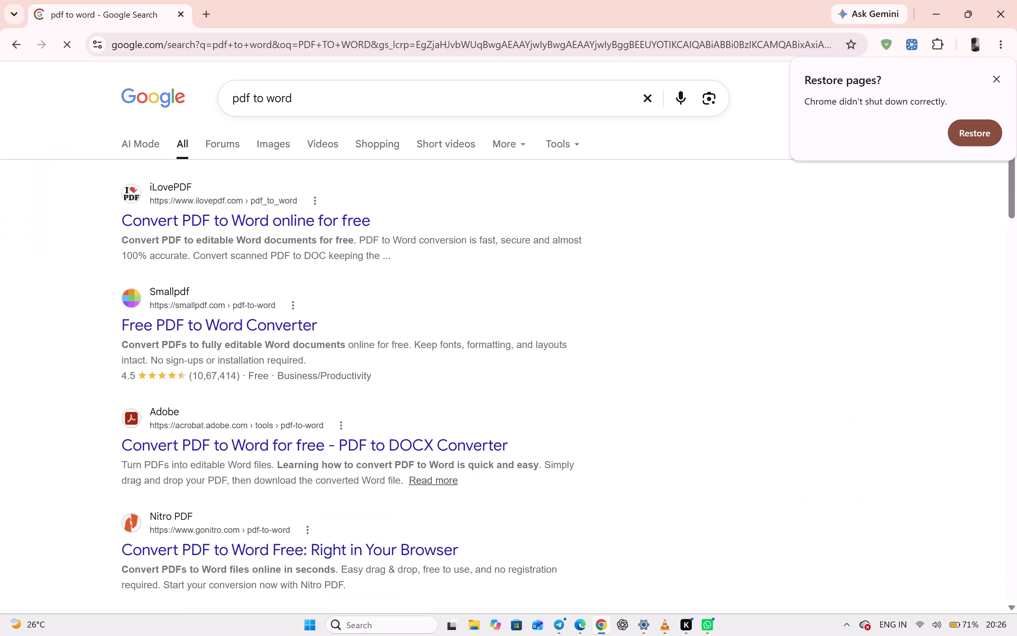
pyautogui.click(228, 219)
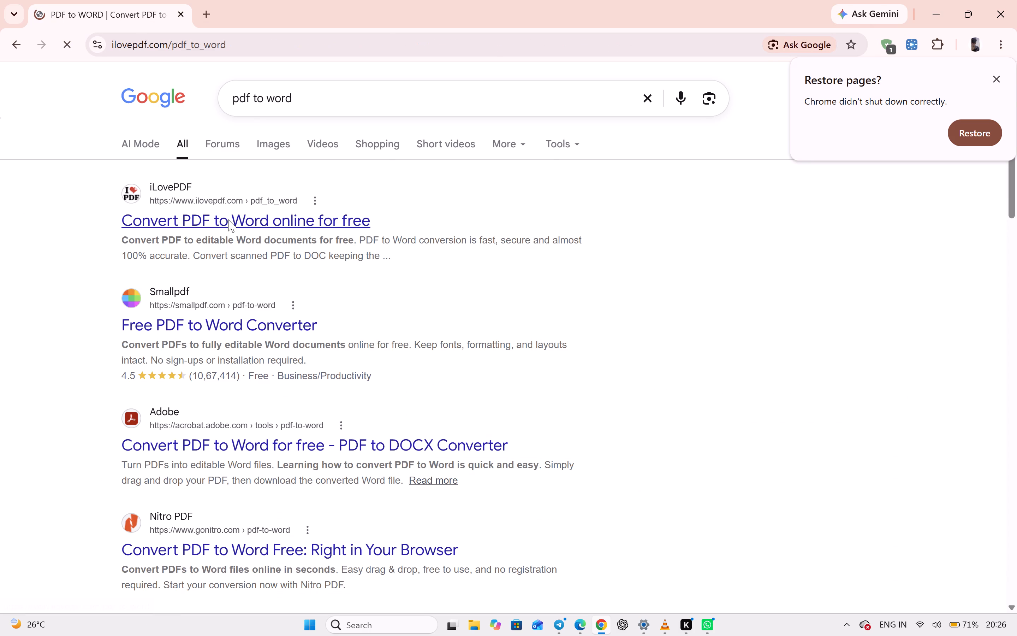
pyautogui.click(387, 213)
# Start selecting a PDF for conversion and search the E: drive for "ban", clearing the search when done.
pyautogui.click(480, 240)
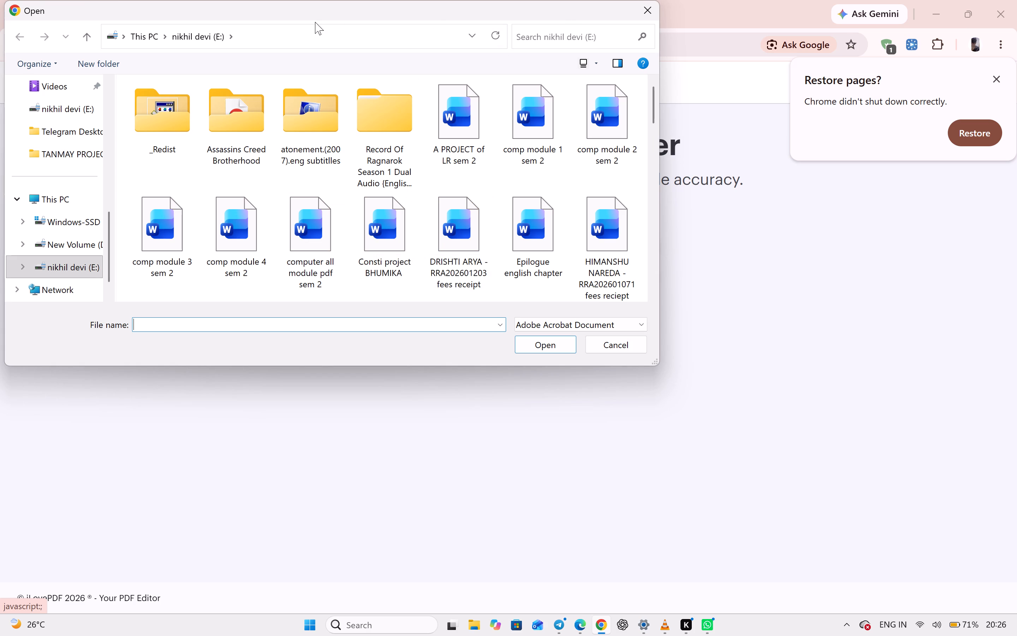
pyautogui.scroll(5, 290, 123)
pyautogui.click(551, 33)
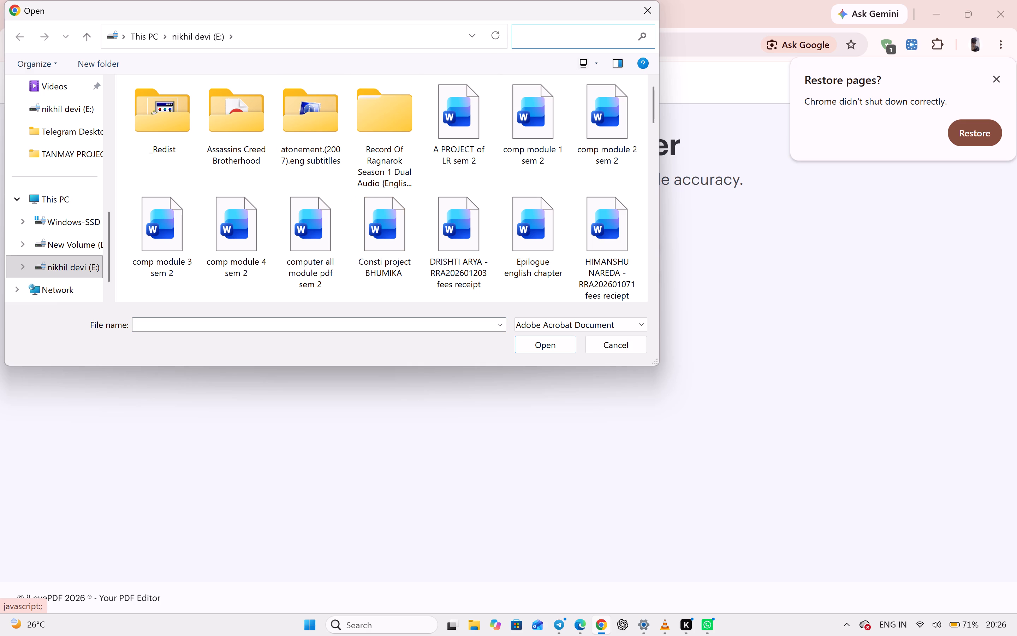
pyautogui.write('BAN')
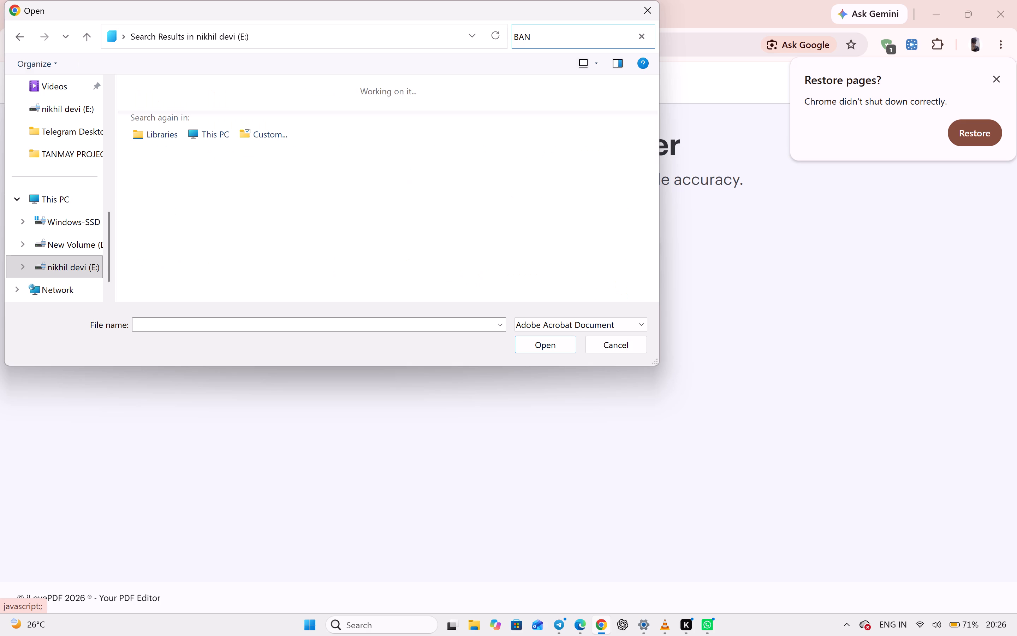
pyautogui.press('BackSpace')
pyautogui.press('BackSpace')
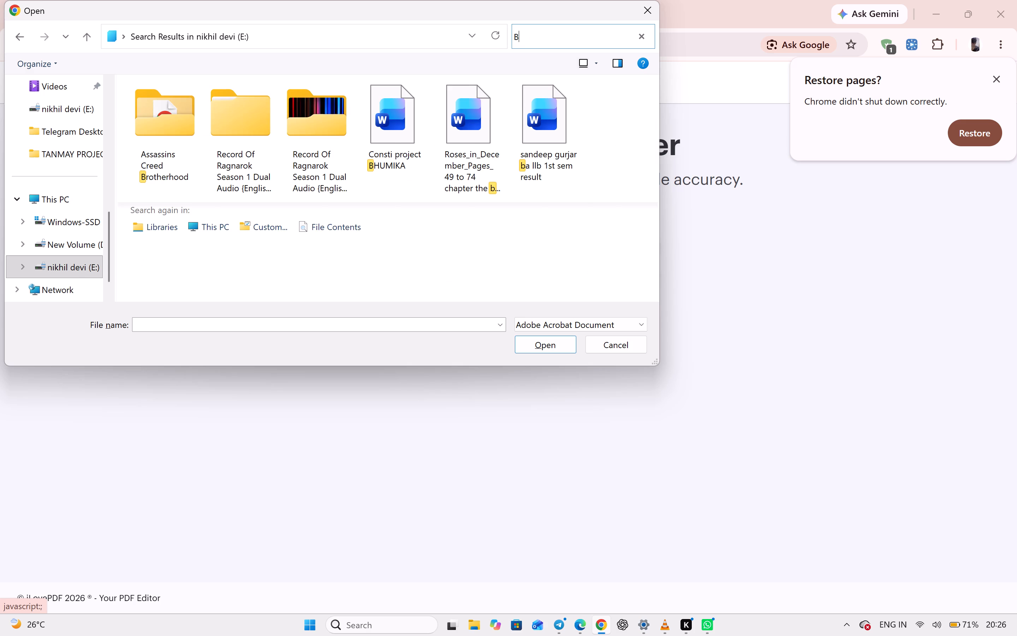
pyautogui.write('ban')
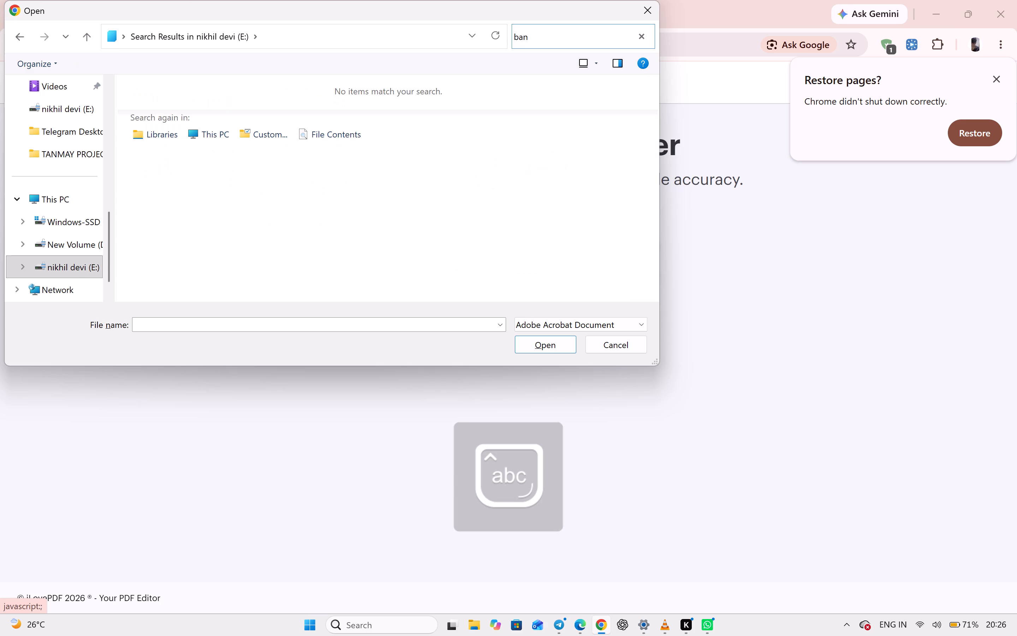
pyautogui.press('BackSpace')
pyautogui.press('BackSpace')
pyautogui.press('BackSpace')
pyautogui.press('BackSpace')
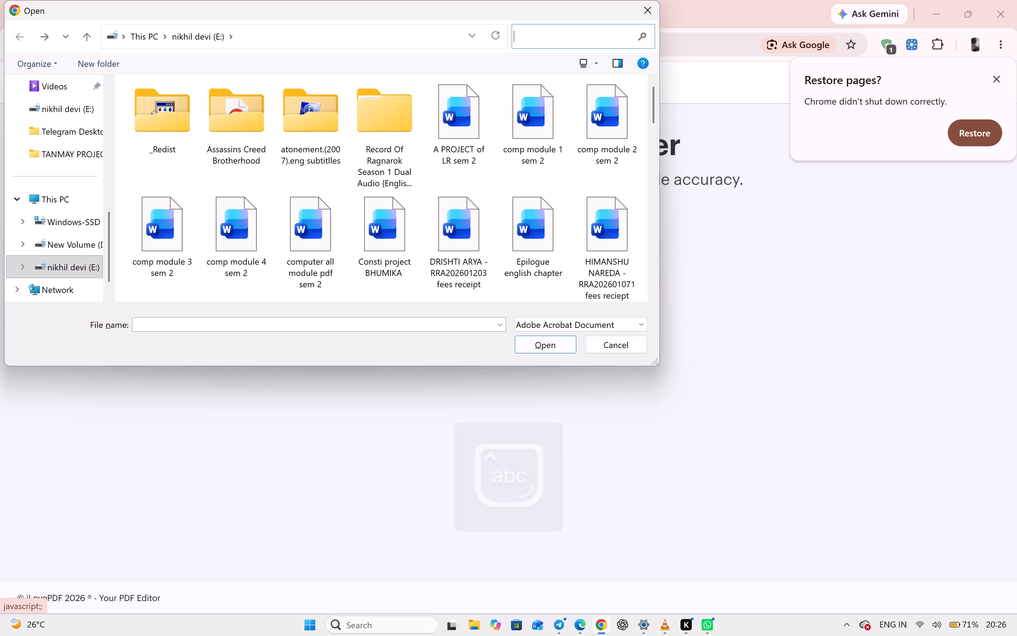
# Browse the C: drive and the Documents folder for the banking law PDF.
pyautogui.click(87, 234)
pyautogui.click(79, 226)
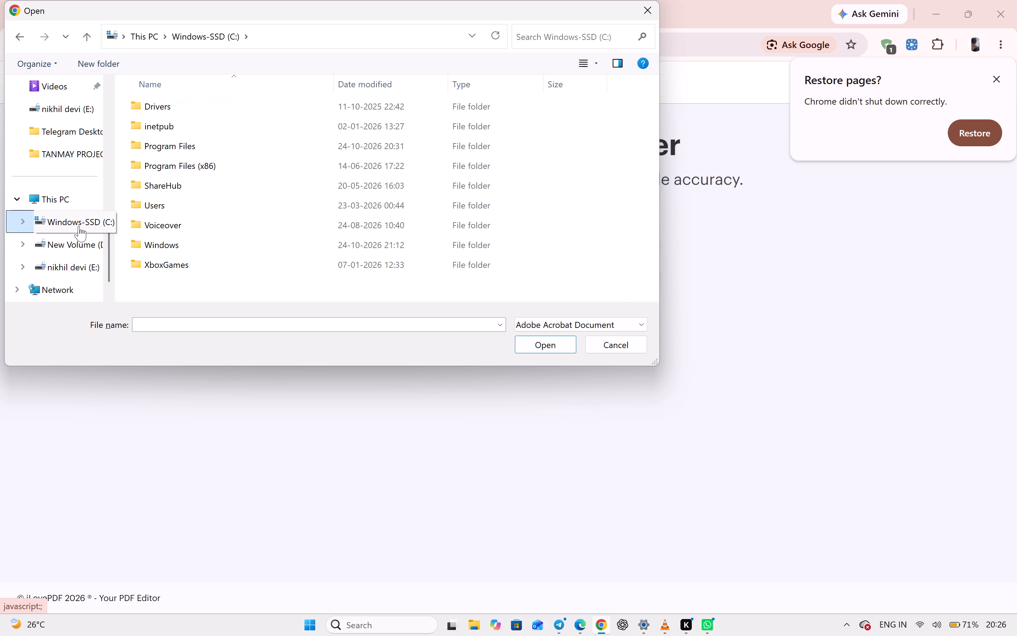
pyautogui.scroll(1, 148, 187)
pyautogui.scroll(1, 67, 175)
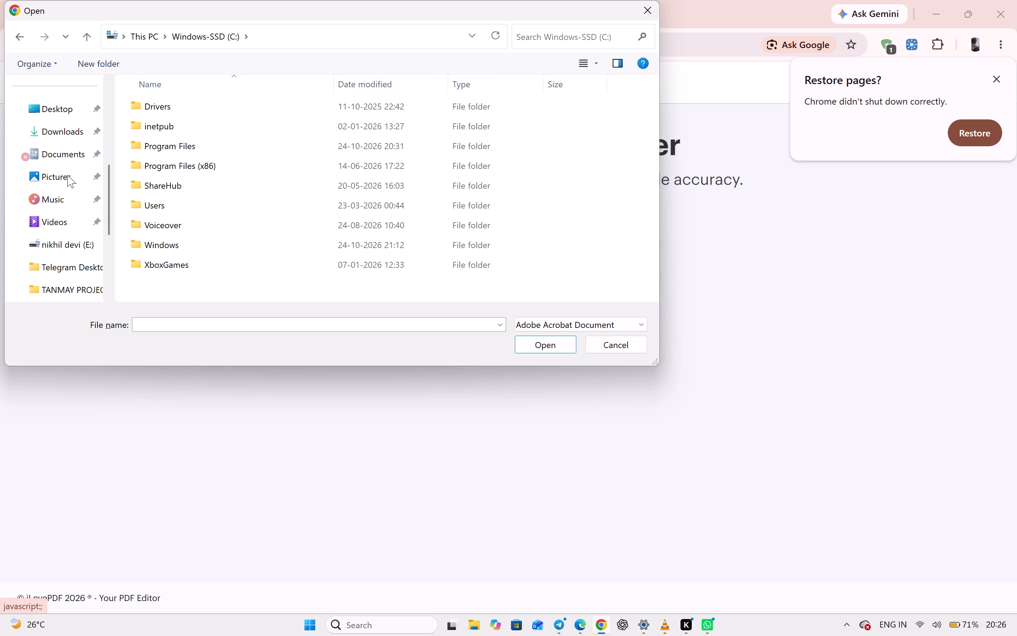
pyautogui.click(69, 150)
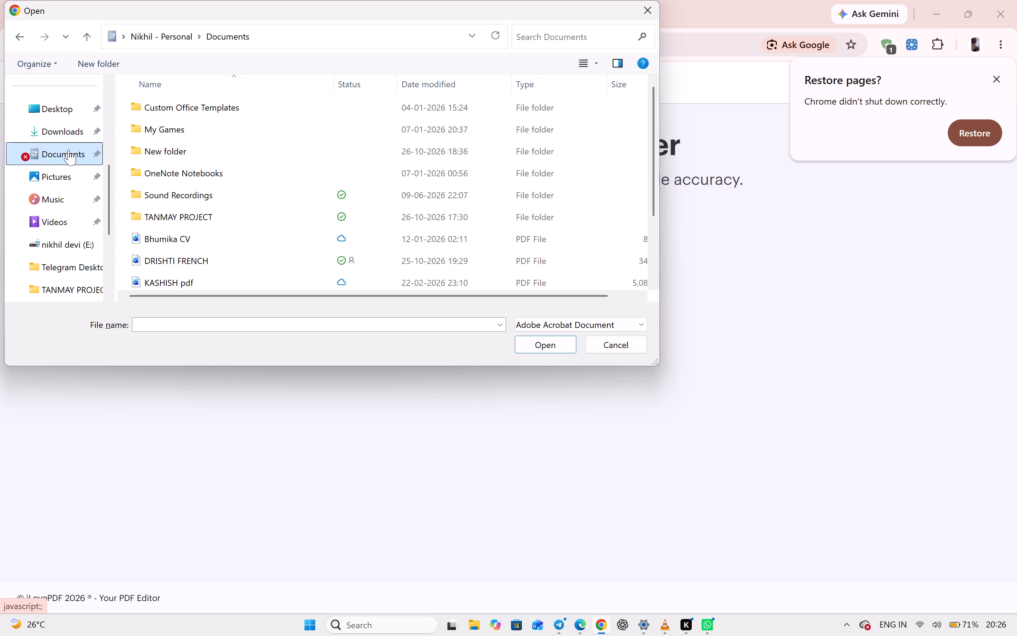
pyautogui.scroll(-1, 210, 164)
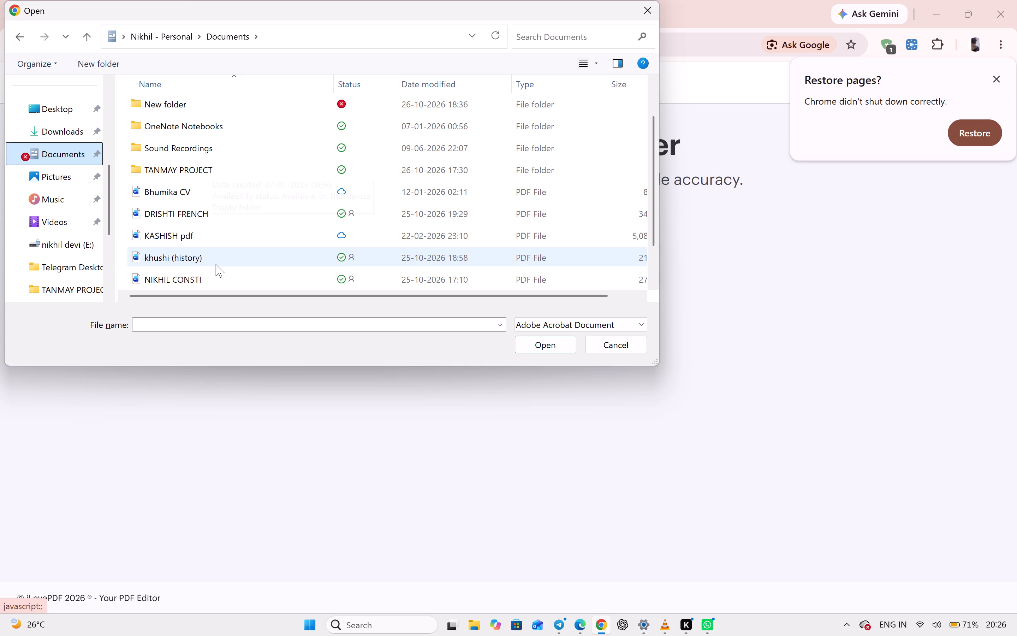
pyautogui.scroll(-2, 258, 189)
pyautogui.scroll(-1, 232, 256)
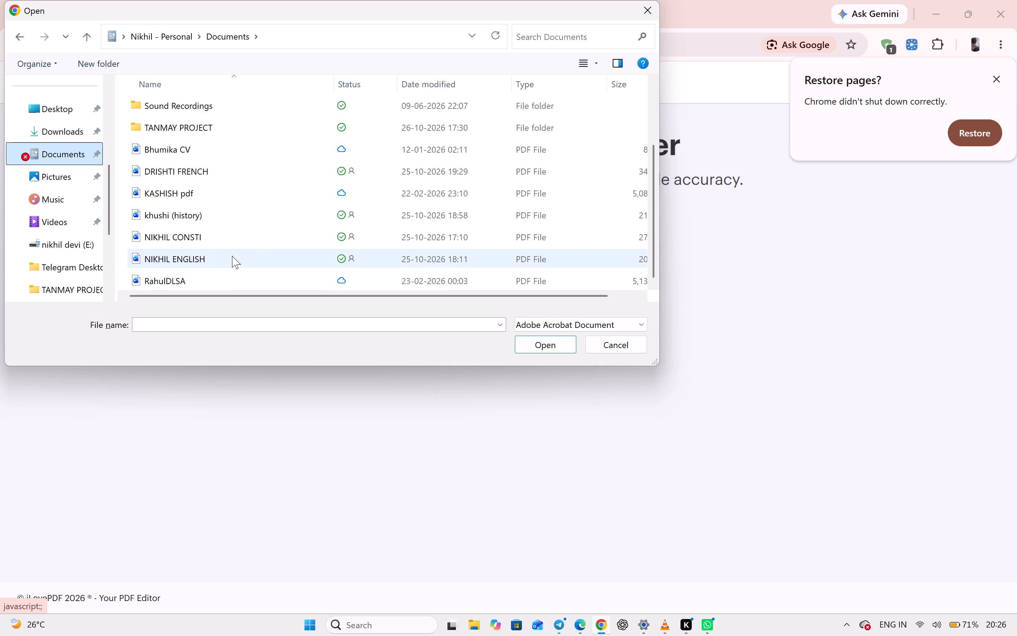
pyautogui.scroll(-4, 232, 256)
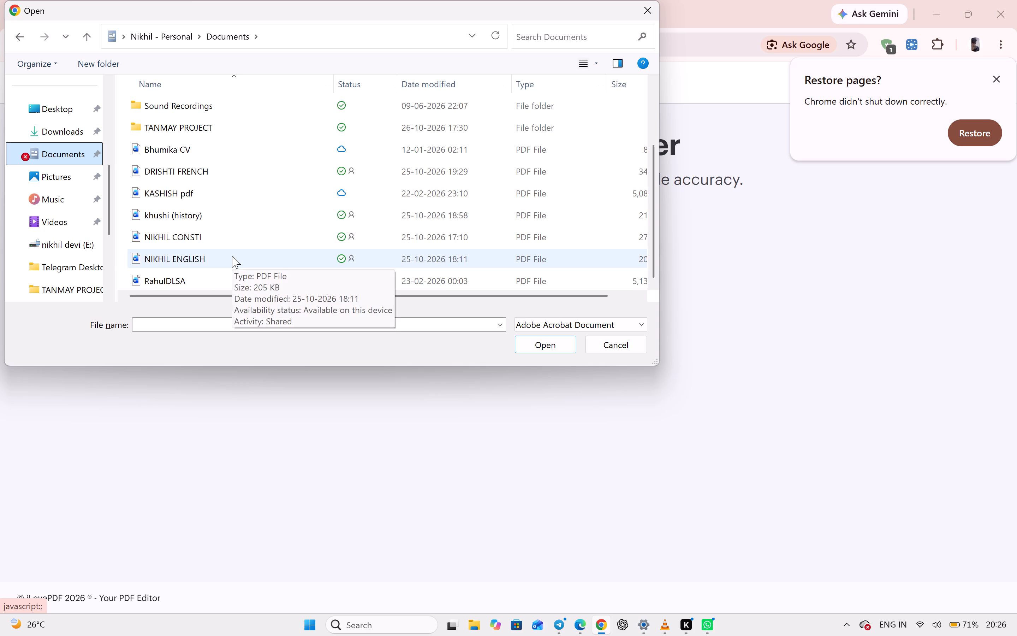
pyautogui.moveTo(652, 208); pyautogui.dragTo(659, 279)
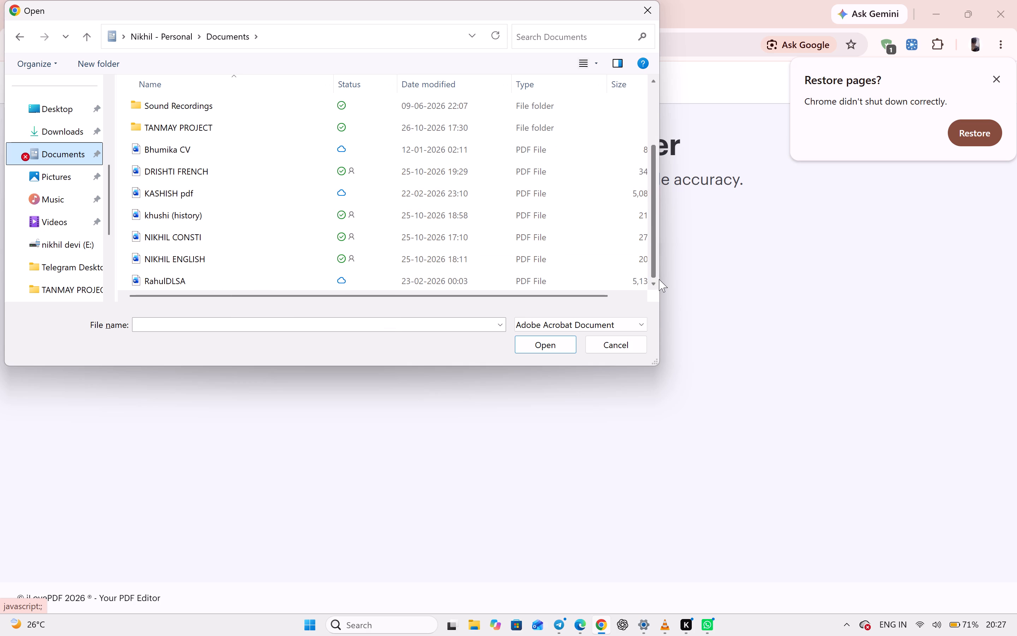
pyautogui.moveTo(659, 279); pyautogui.dragTo(630, 110)
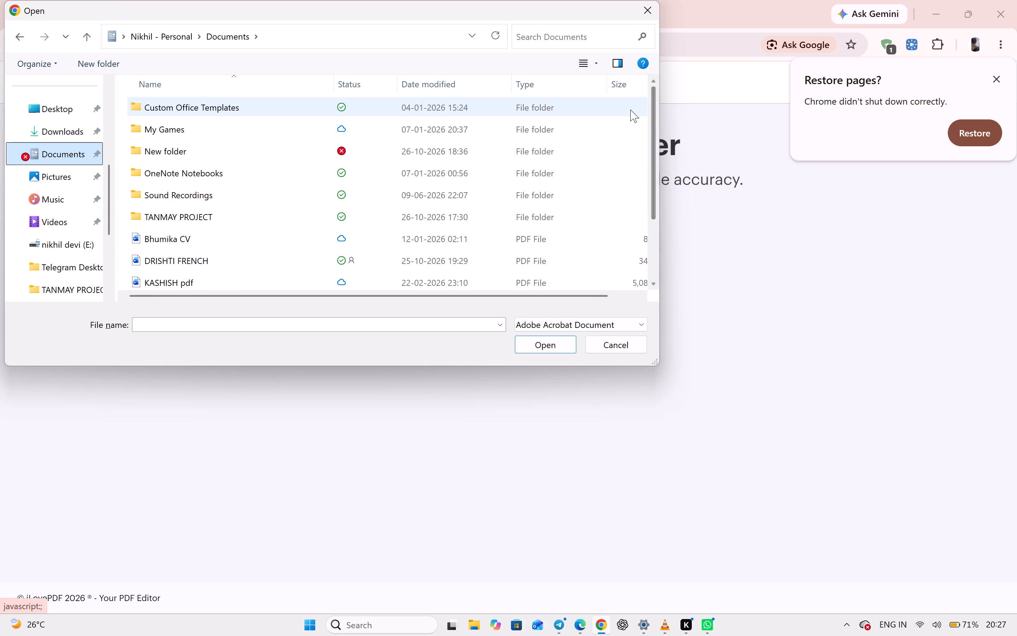
# Search the Documents folder for "banki", look through the listed files, and dismiss the file selection without choosing one.
pyautogui.click(551, 35)
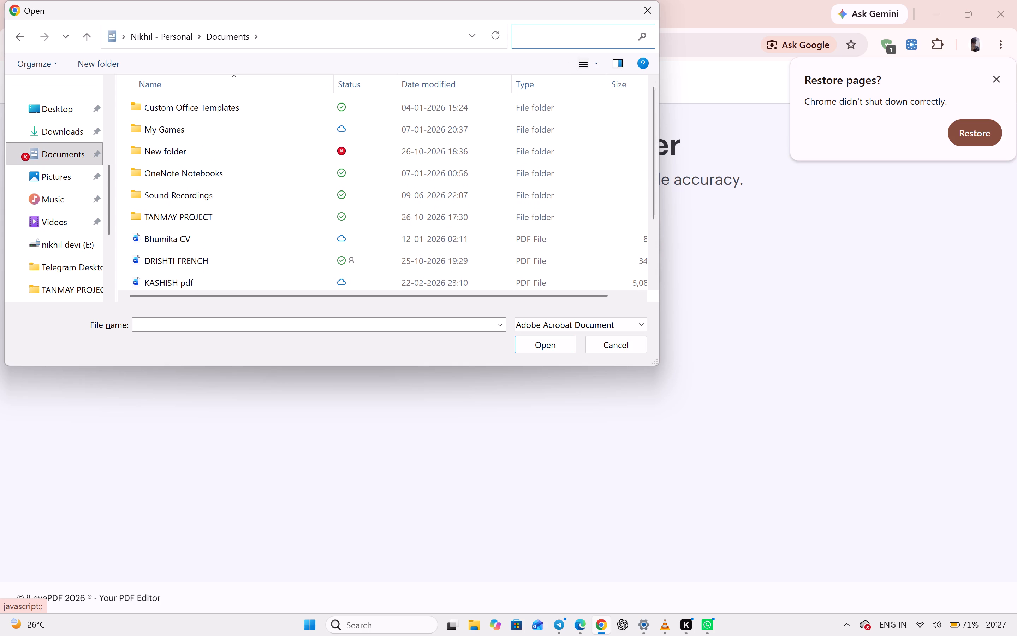
pyautogui.write('ba')
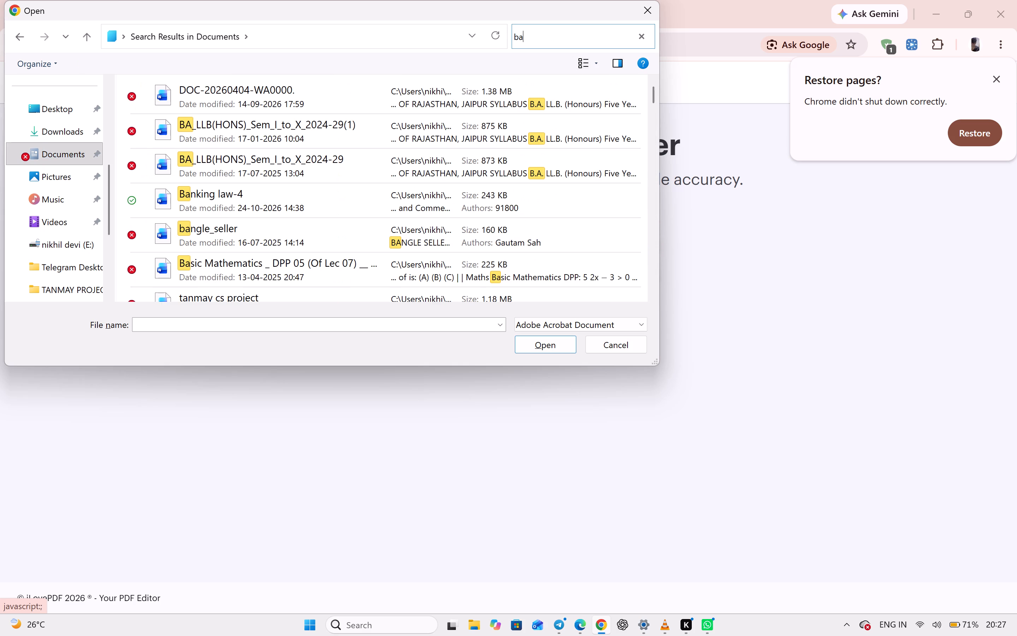
pyautogui.press('n')
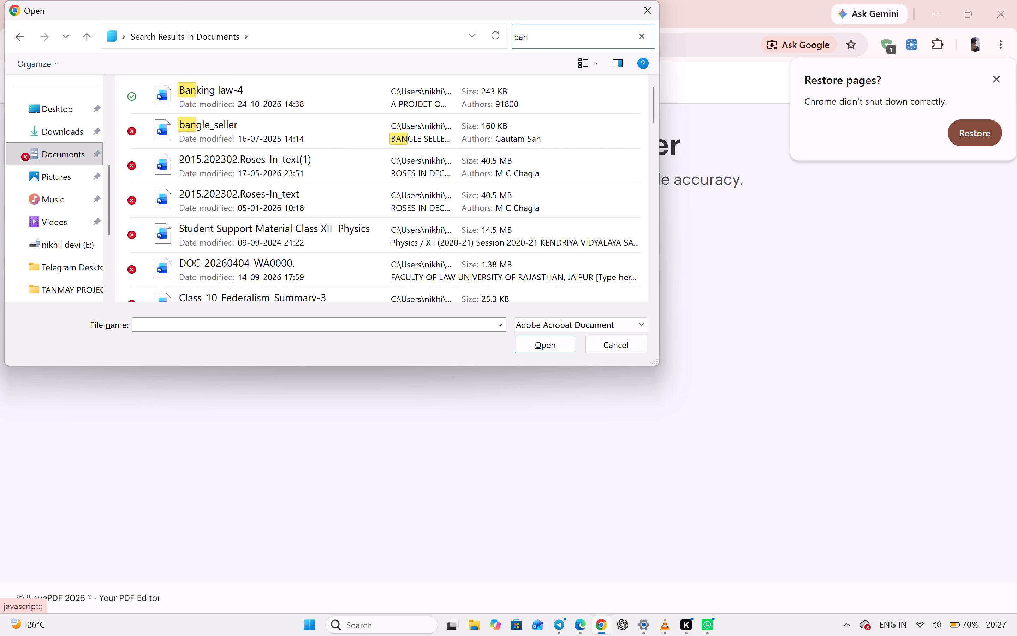
pyautogui.write('ki')
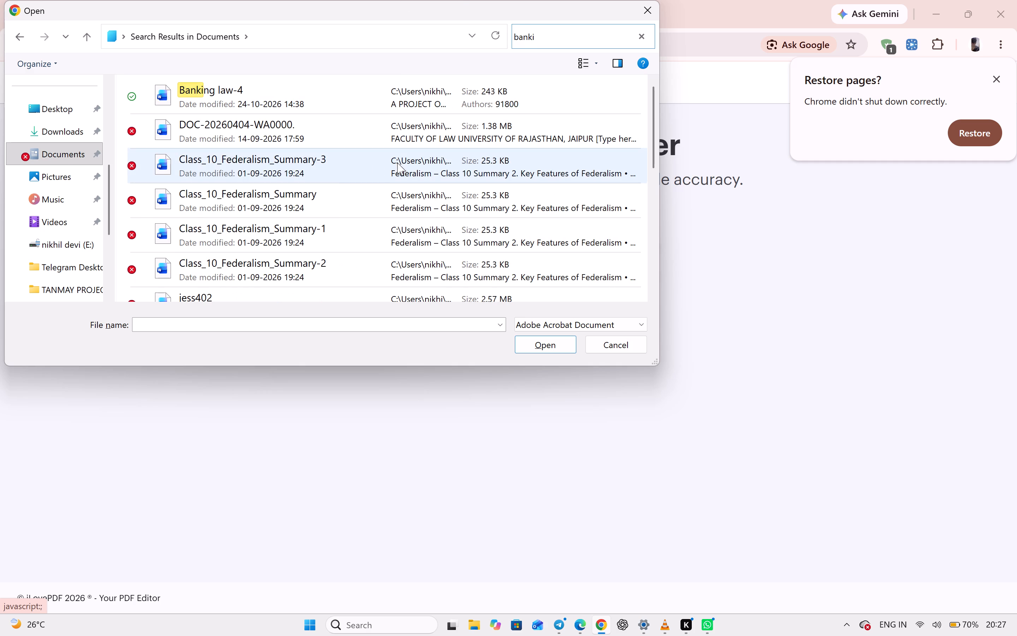
pyautogui.scroll(-4, 408, 188)
pyautogui.scroll(4, 408, 188)
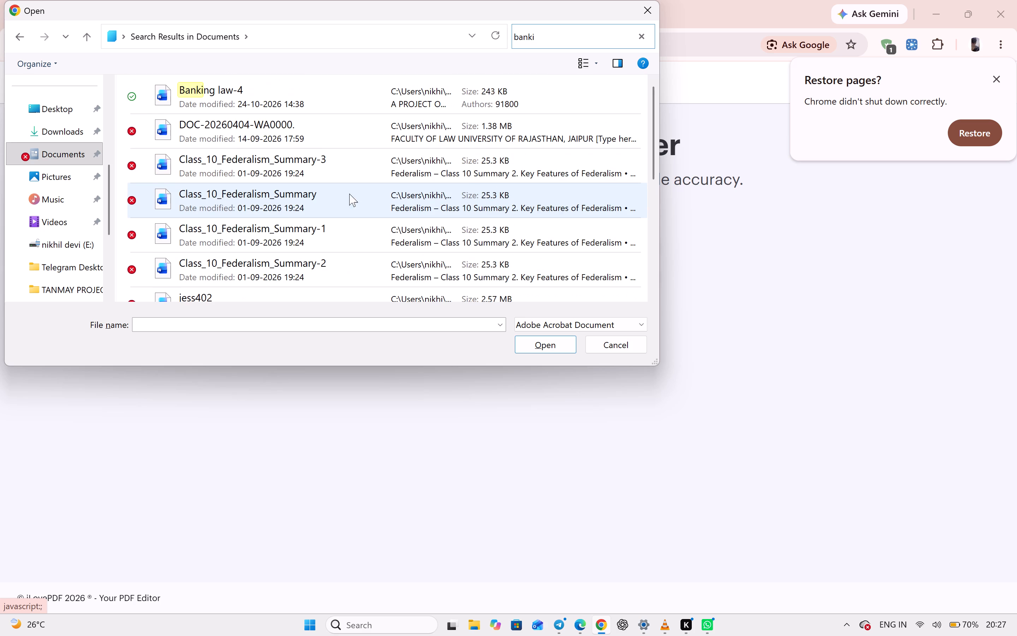
pyautogui.scroll(-1, 290, 188)
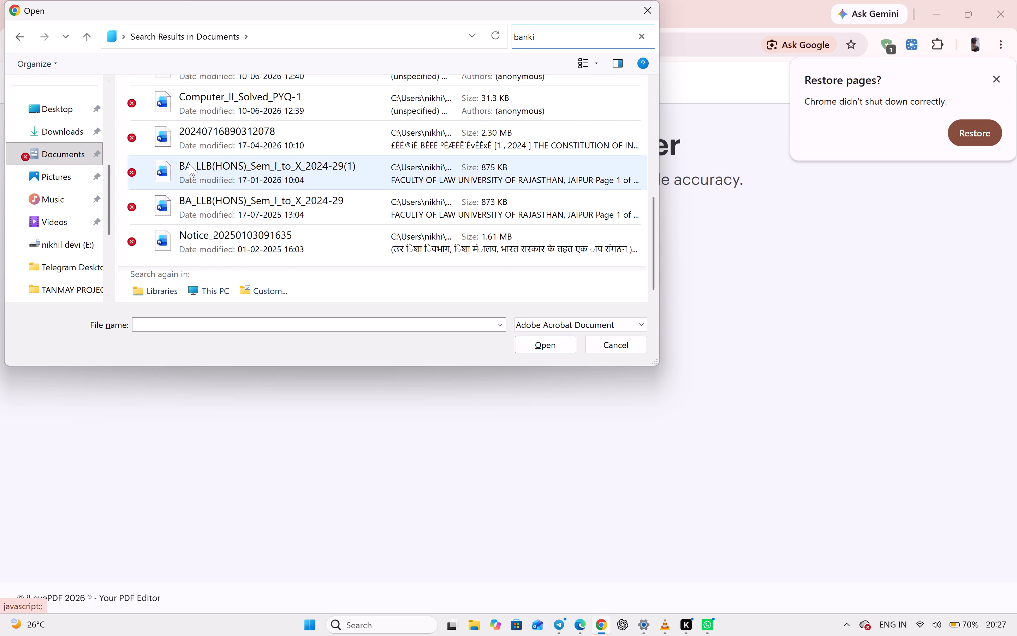
pyautogui.scroll(5, 189, 164)
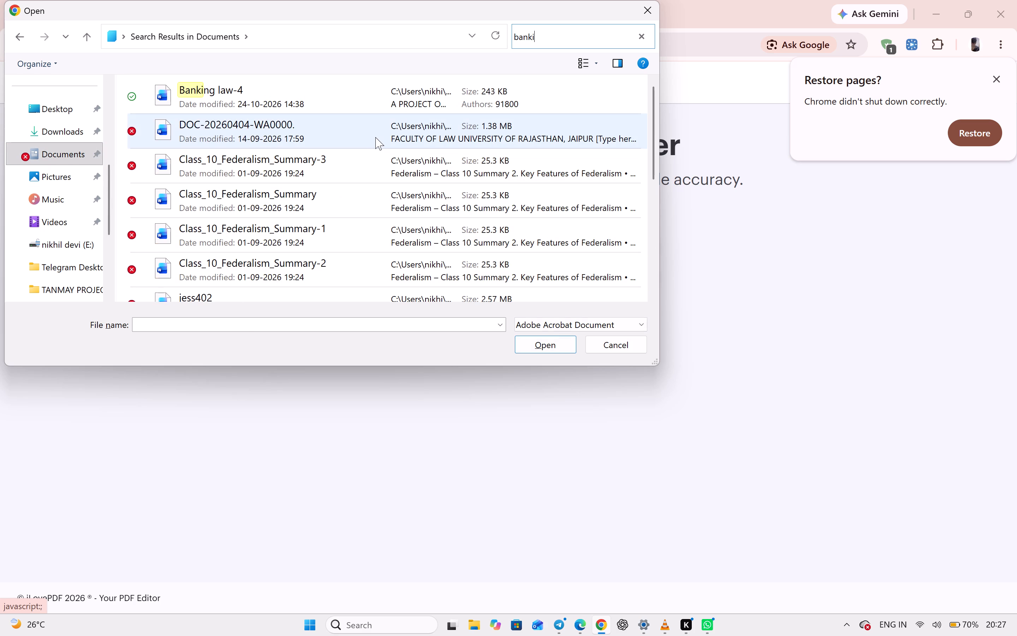
pyautogui.scroll(3, 375, 137)
pyautogui.click(642, 8)
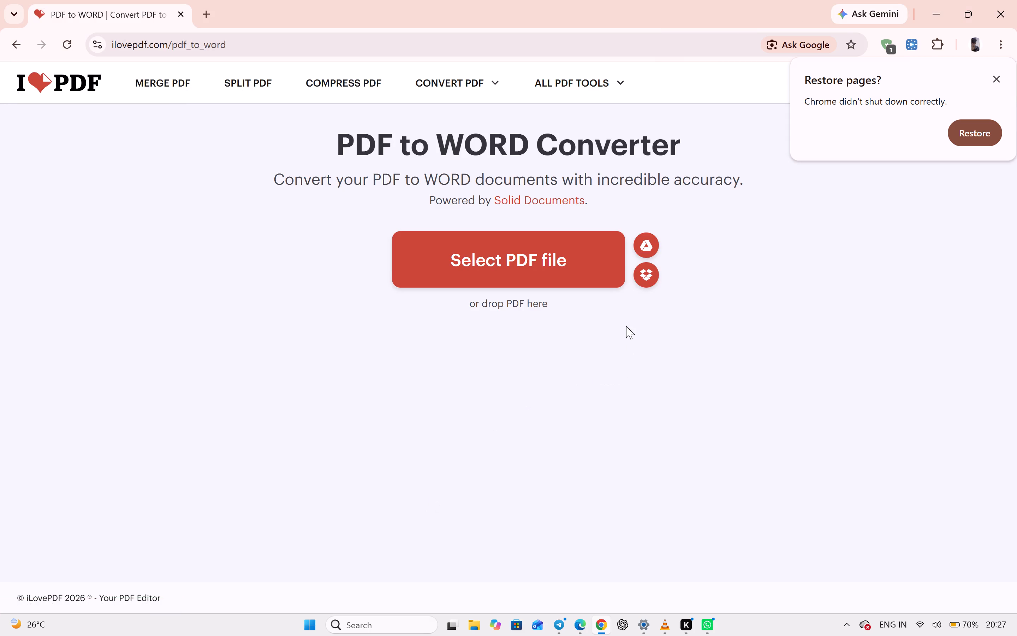
# Switch to File Explorer and open the Documents folder to look for the banking law project file.
pyautogui.click(480, 625)
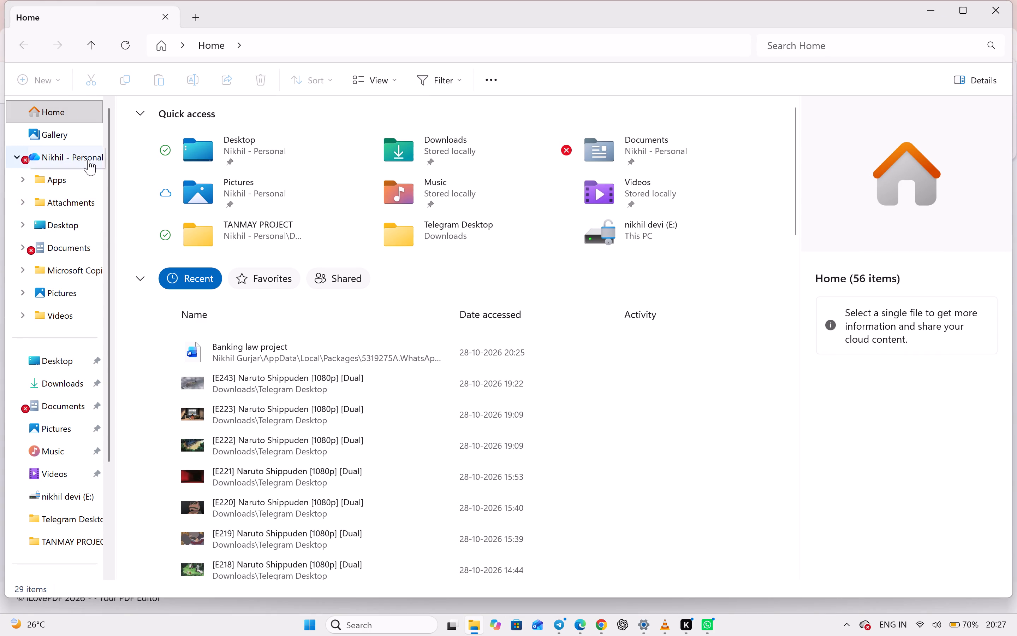
pyautogui.click(77, 245)
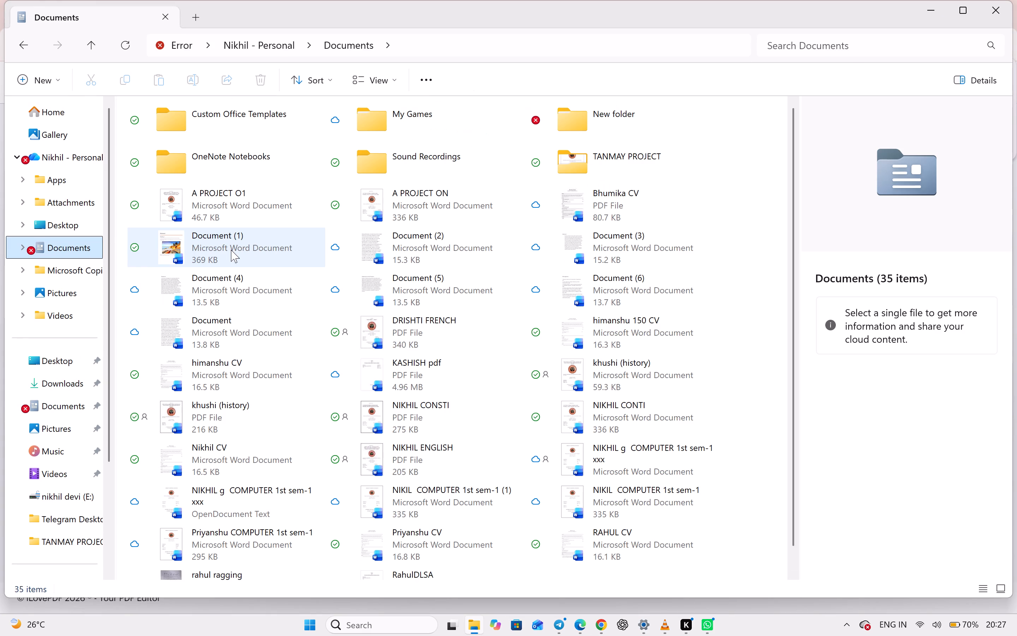
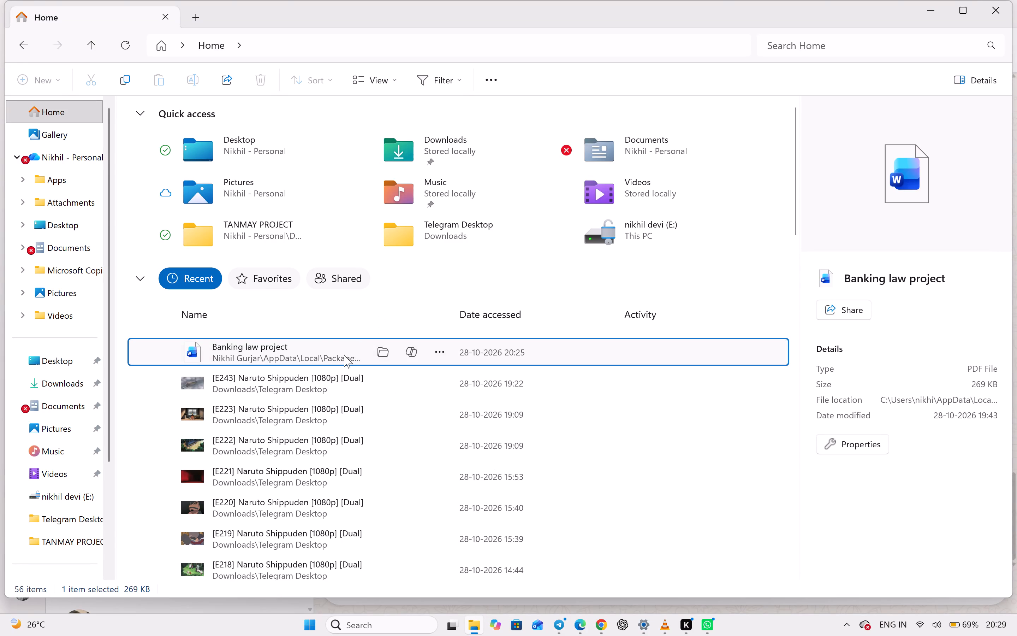
# Add the recent Banking law project PDF from File Explorer to iLovePDF's PDF to Word converter in Chrome.
pyautogui.moveTo(357, 346); pyautogui.dragTo(452, 450)
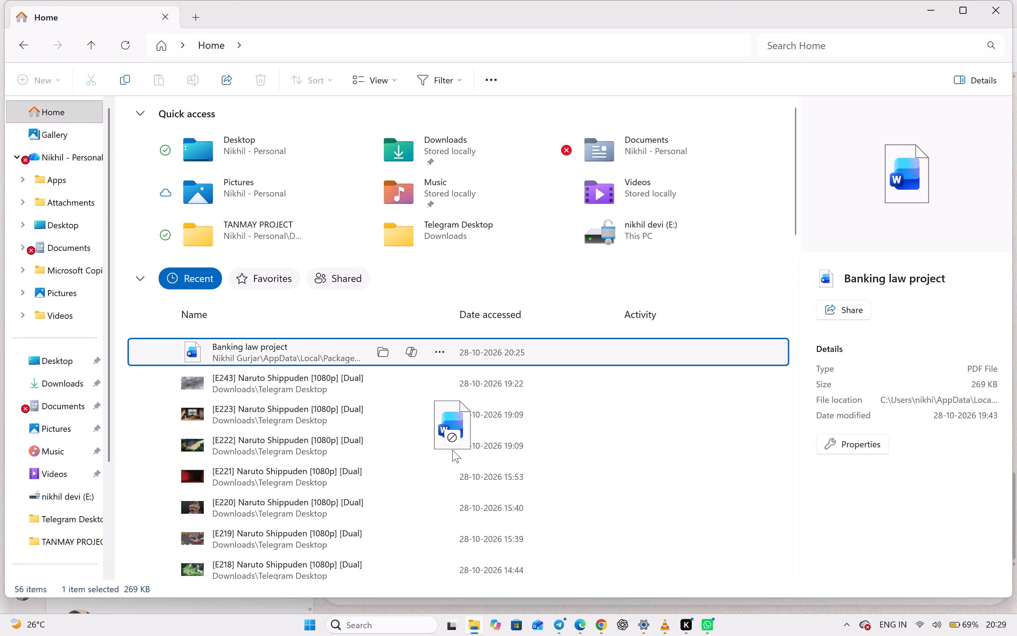
pyautogui.moveTo(452, 450); pyautogui.dragTo(552, 366)
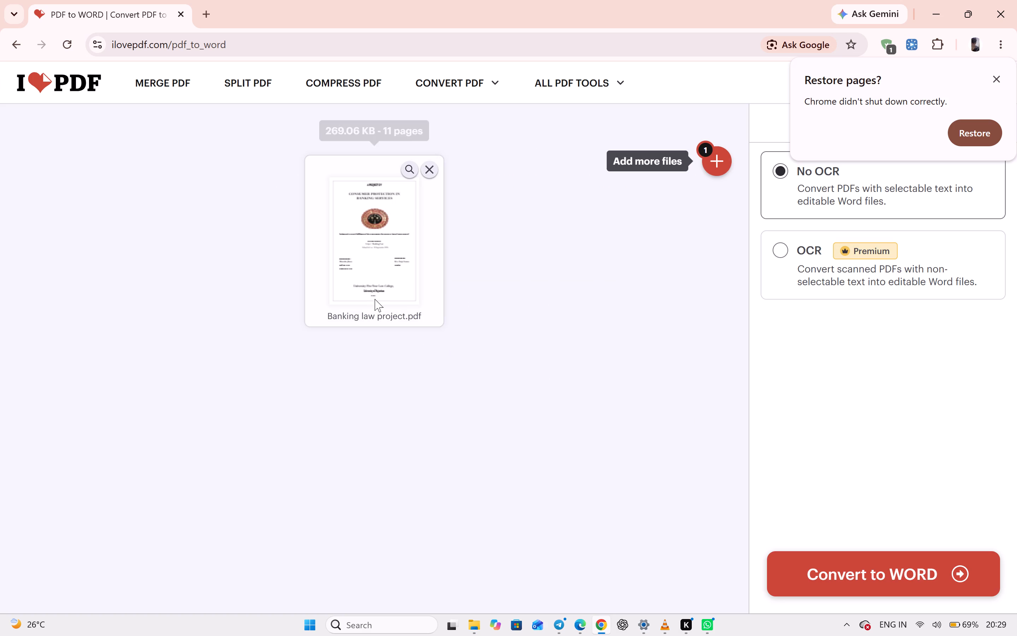
pyautogui.click(840, 559)
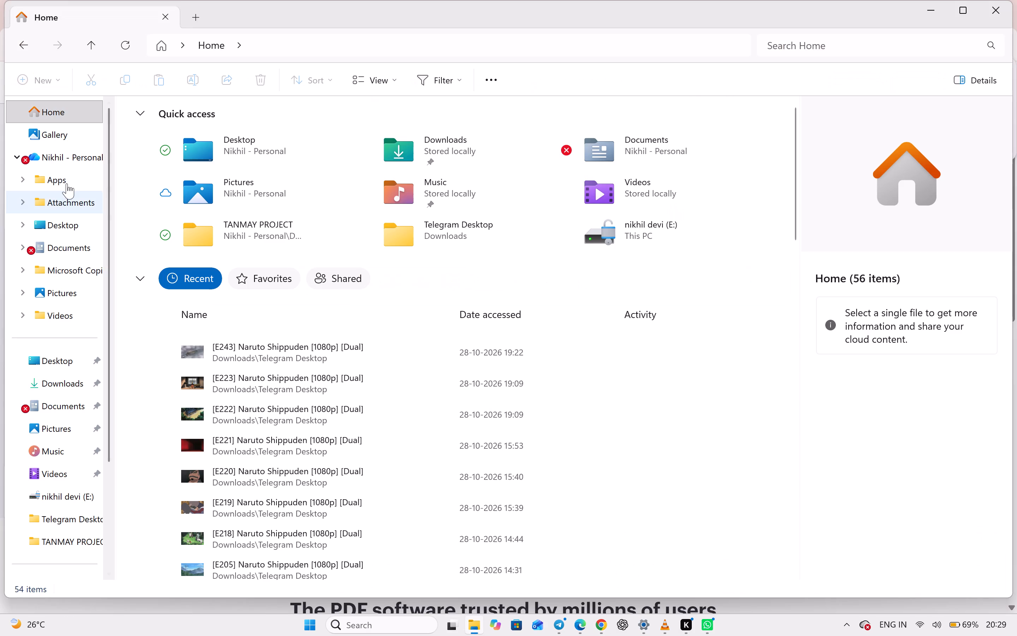
pyautogui.click(82, 242)
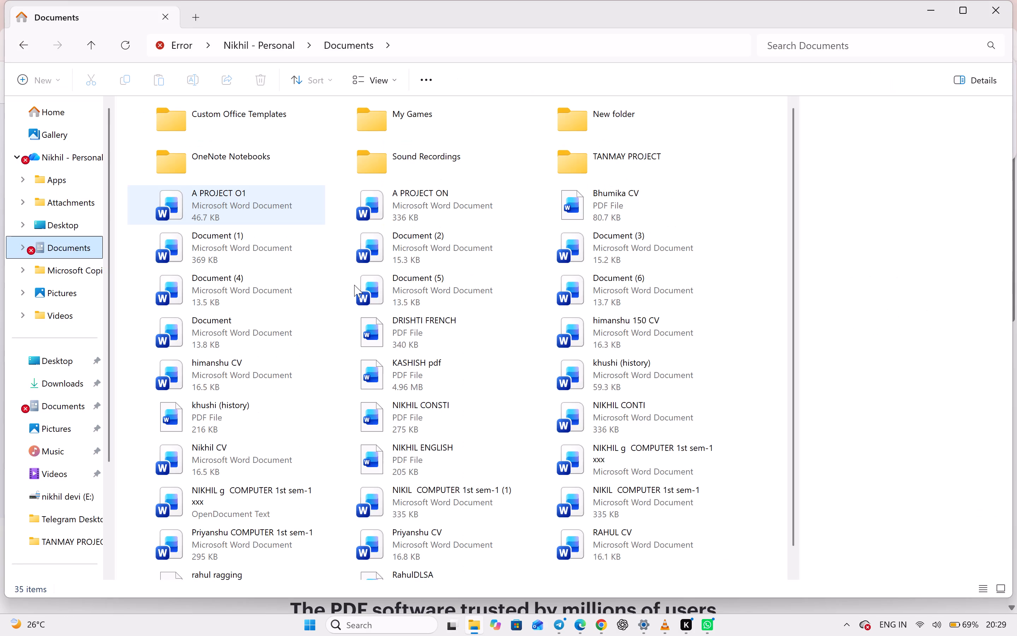
pyautogui.doubleClick(602, 154)
pyautogui.click(517, 156)
pyautogui.click(617, 169)
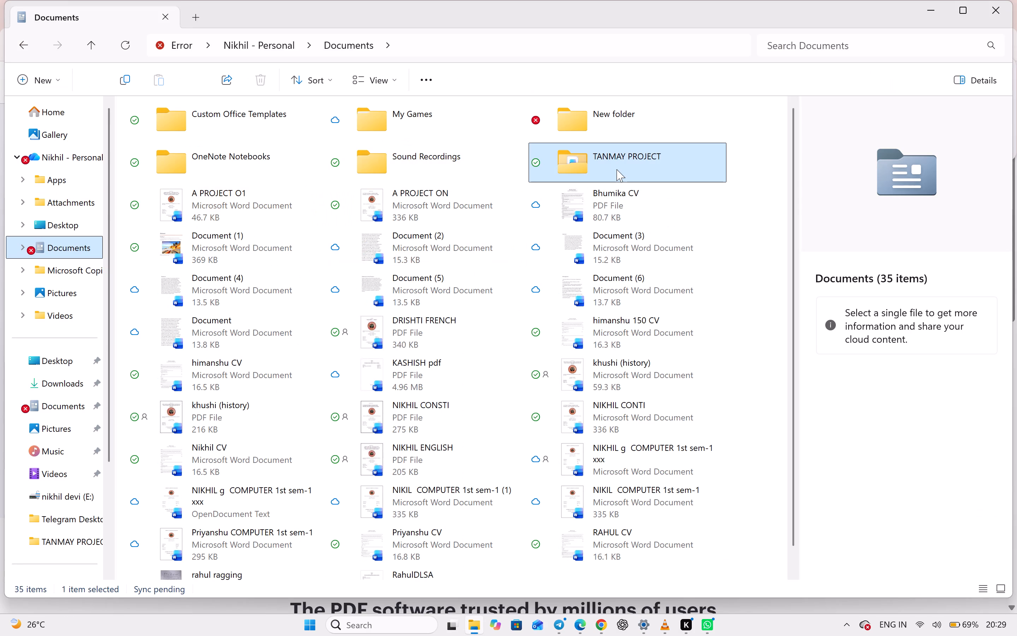
pyautogui.doubleClick(623, 167)
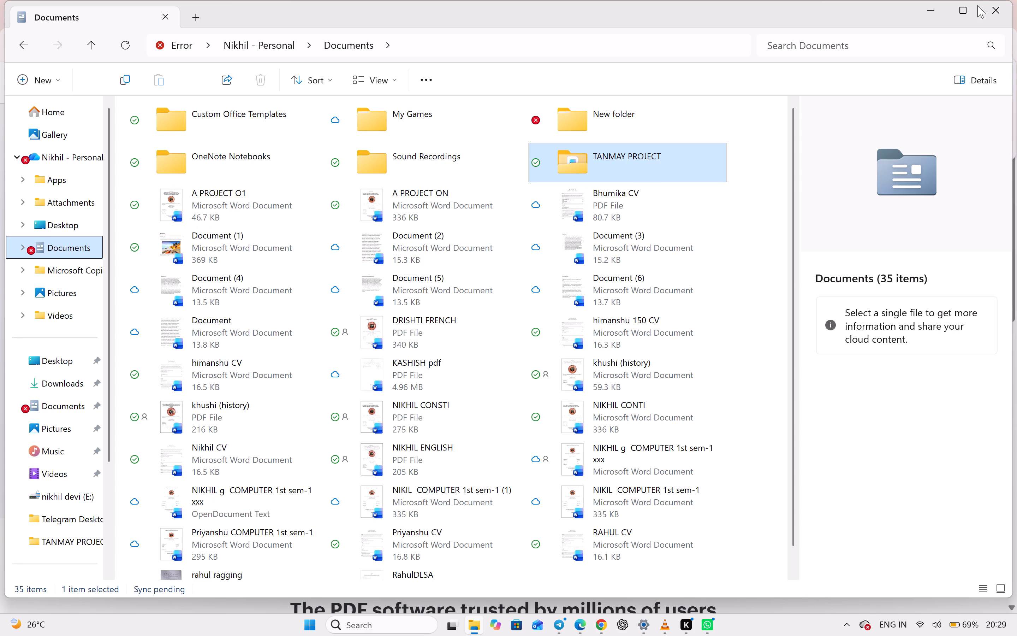
pyautogui.click(967, 12)
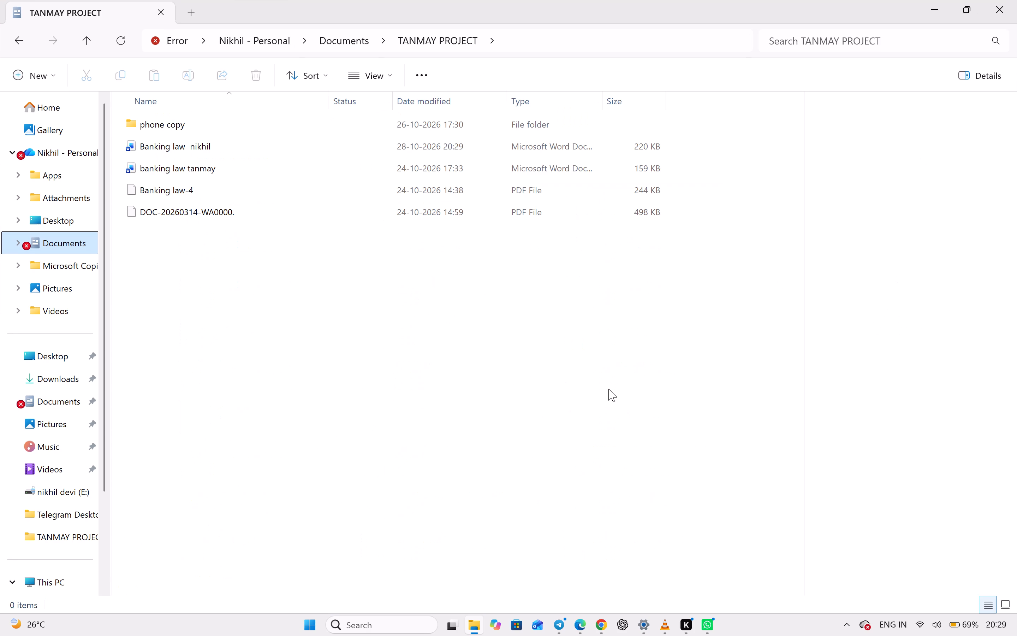
pyautogui.doubleClick(211, 154)
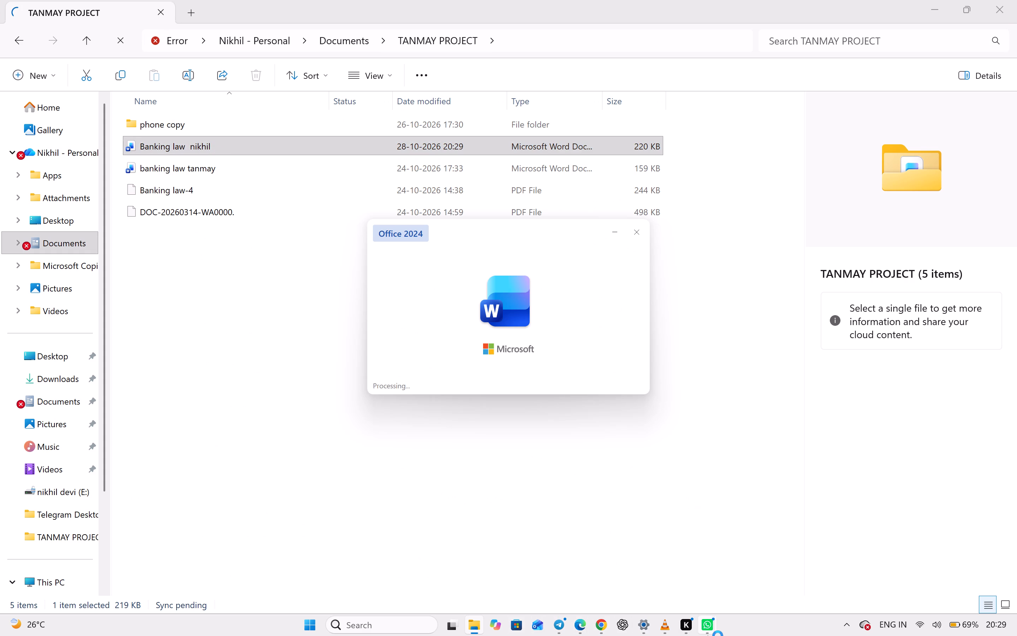
# Close the open Settings, Chrome and Edge windows.
pyautogui.click(825, 504)
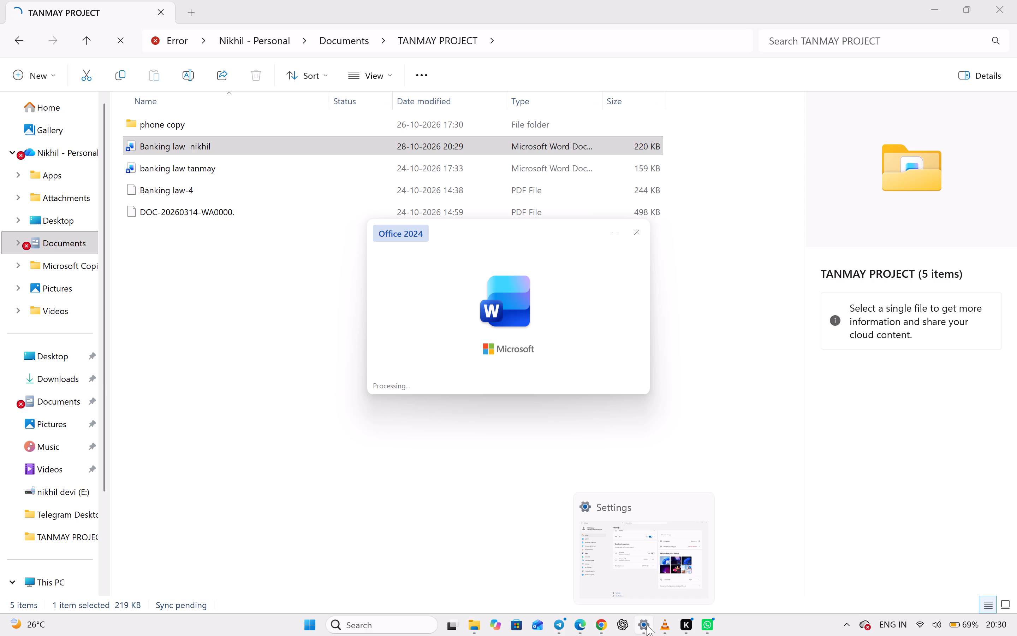
pyautogui.click(702, 501)
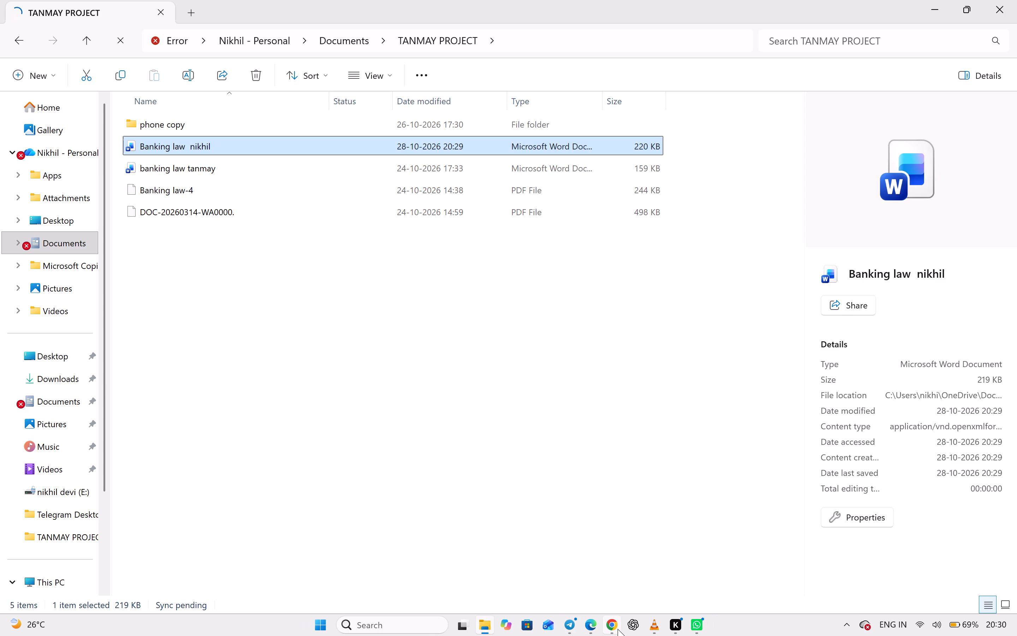
pyautogui.click(665, 494)
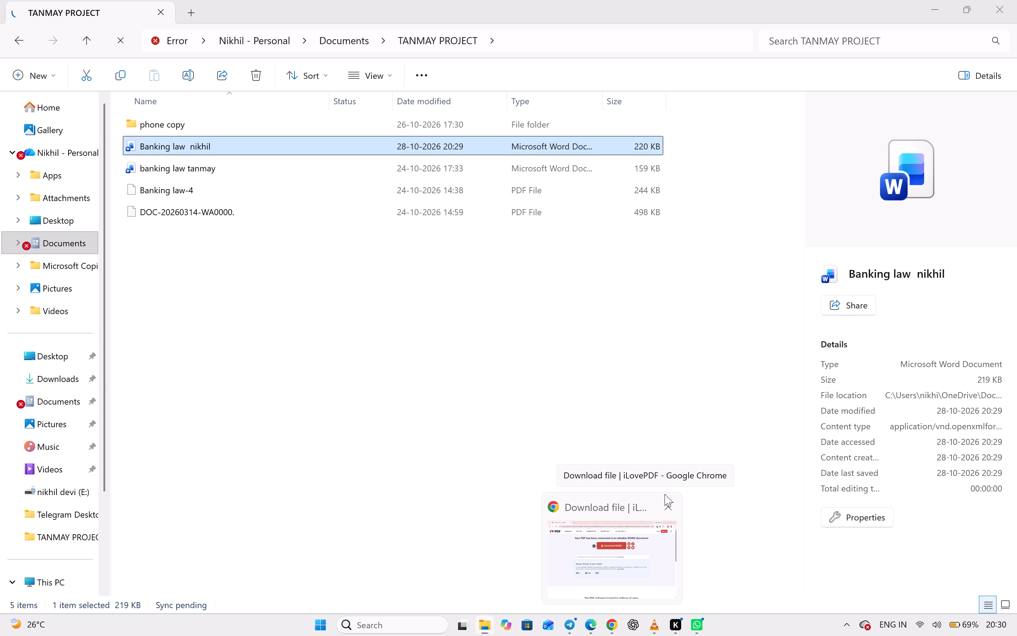
pyautogui.click(1016, 6)
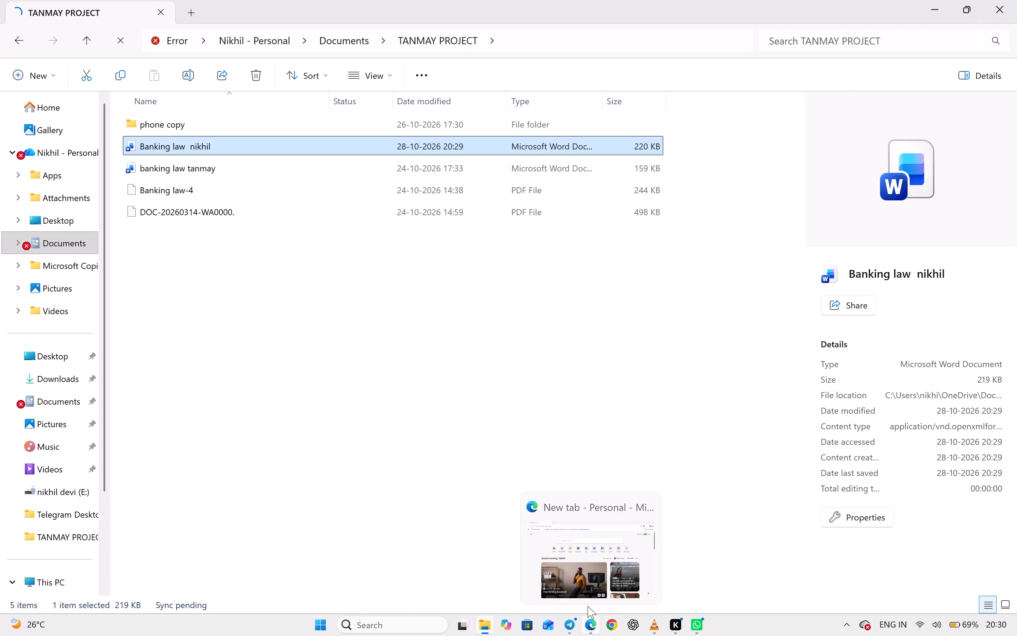
pyautogui.click(648, 507)
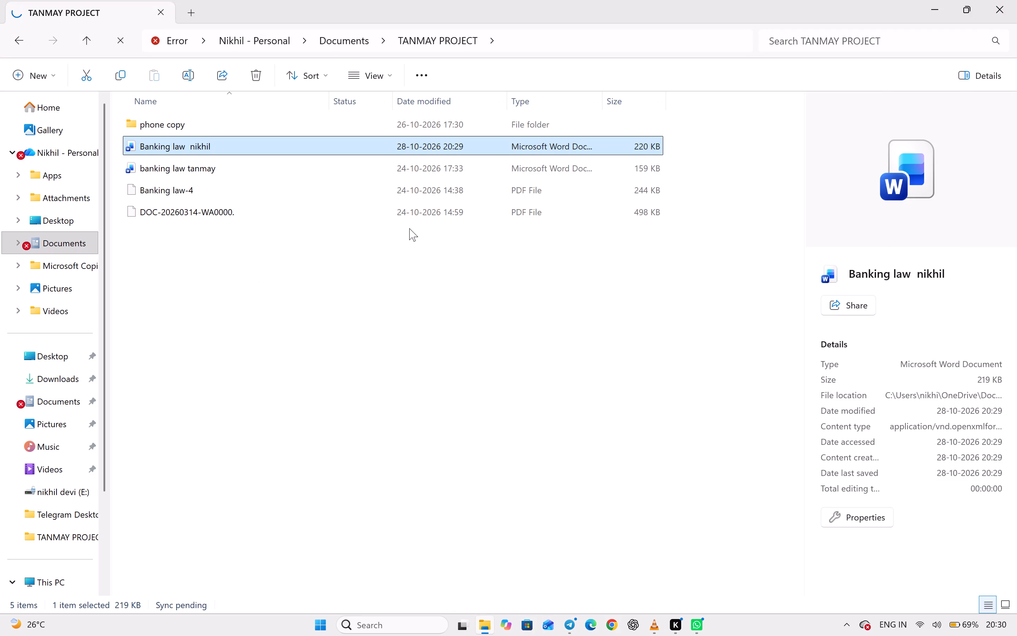
# Bring the "Banking law nikhil" document to the front in Word.
pyautogui.tripleClick(356, 144)
pyautogui.click(709, 635)
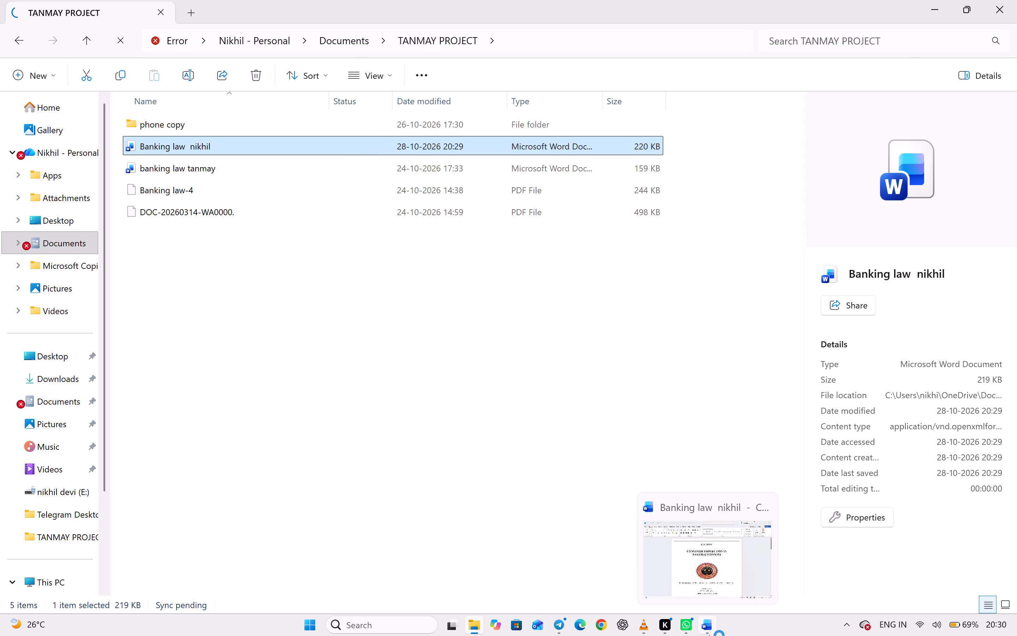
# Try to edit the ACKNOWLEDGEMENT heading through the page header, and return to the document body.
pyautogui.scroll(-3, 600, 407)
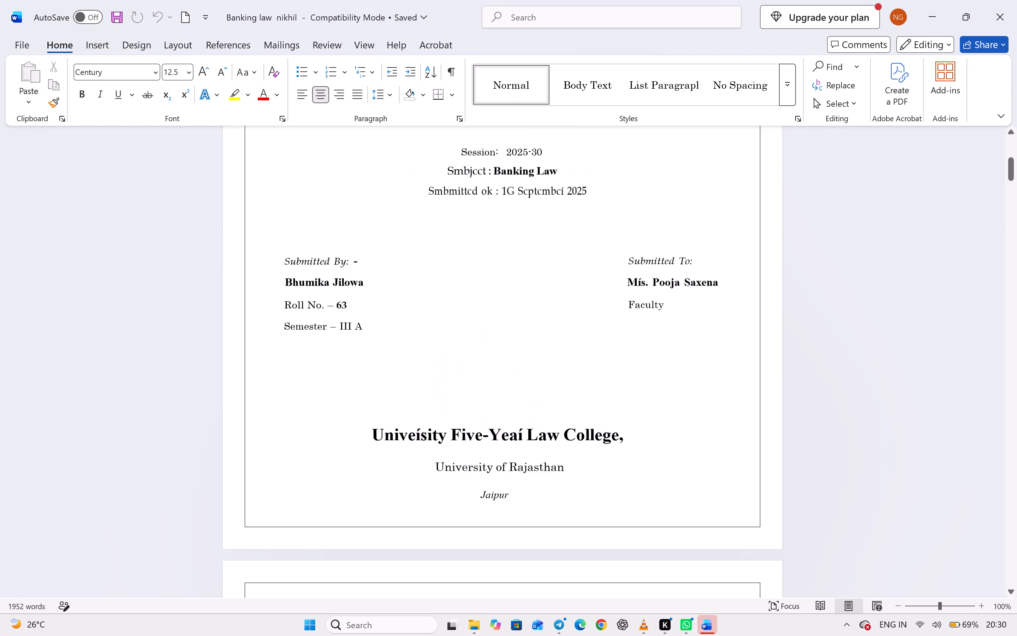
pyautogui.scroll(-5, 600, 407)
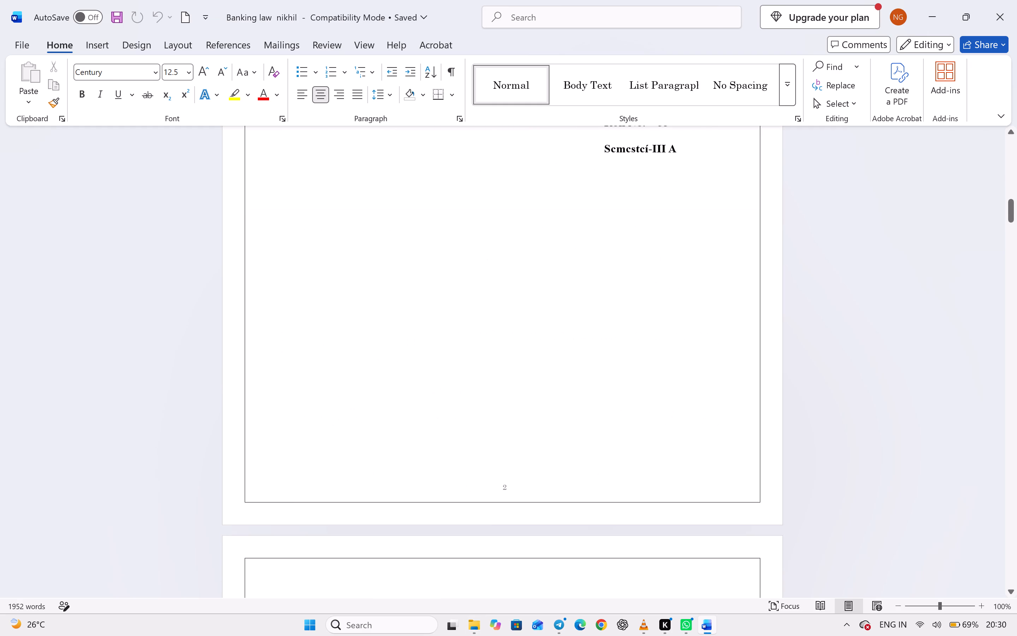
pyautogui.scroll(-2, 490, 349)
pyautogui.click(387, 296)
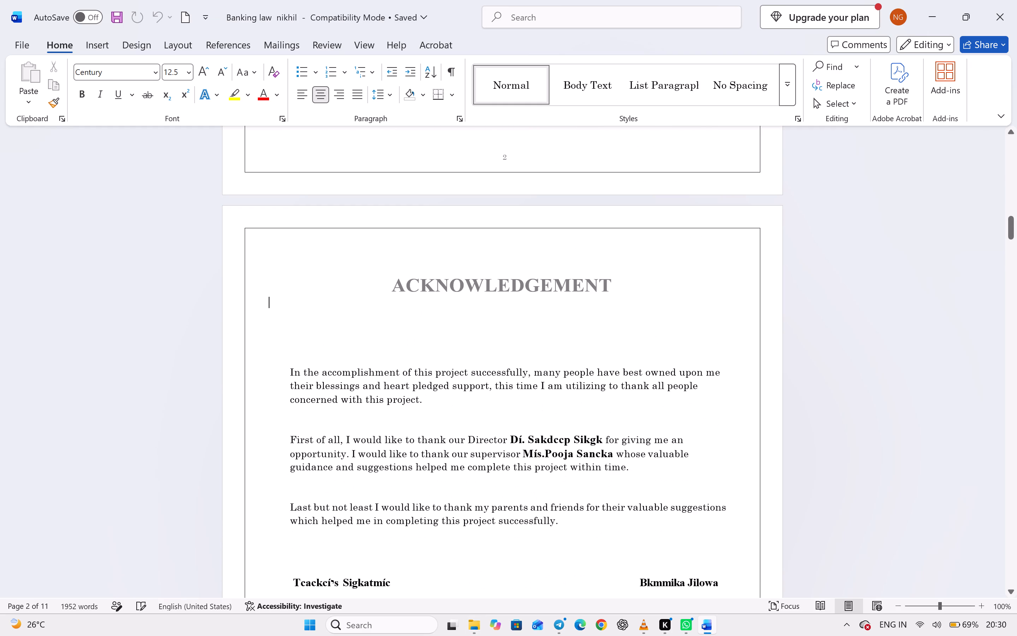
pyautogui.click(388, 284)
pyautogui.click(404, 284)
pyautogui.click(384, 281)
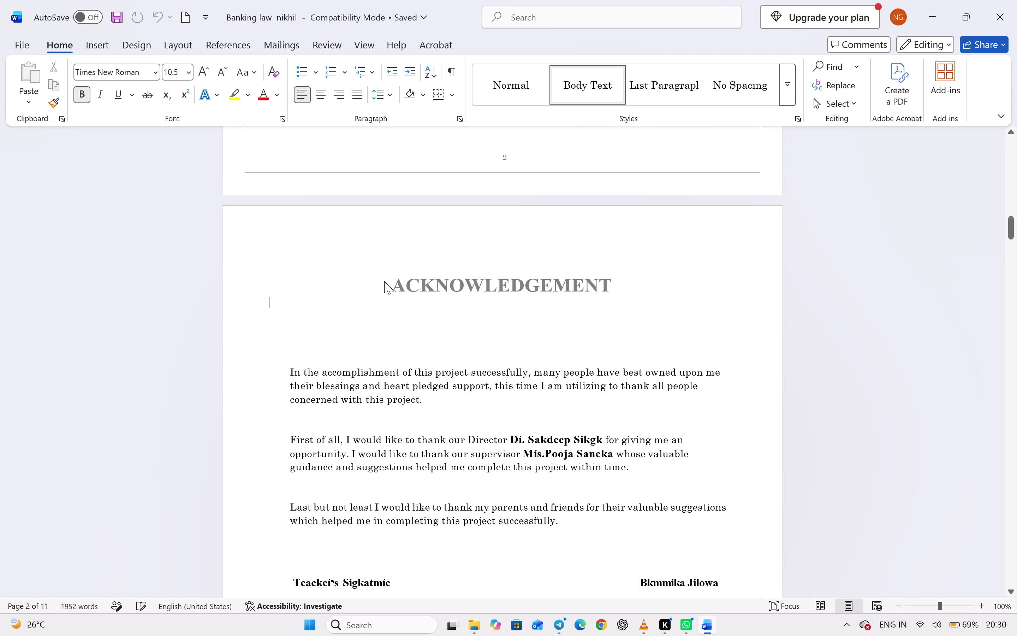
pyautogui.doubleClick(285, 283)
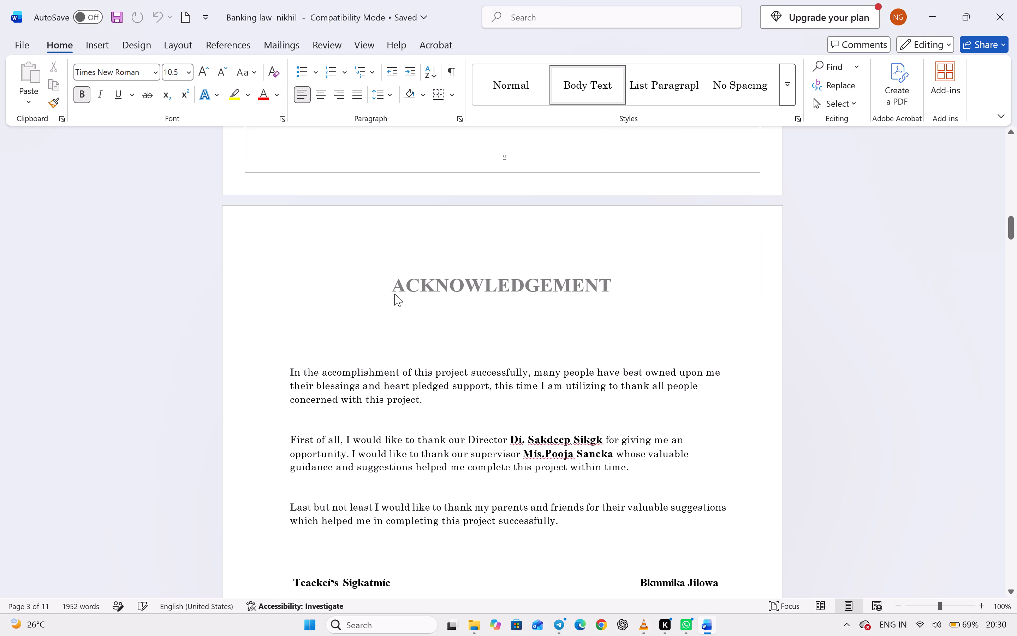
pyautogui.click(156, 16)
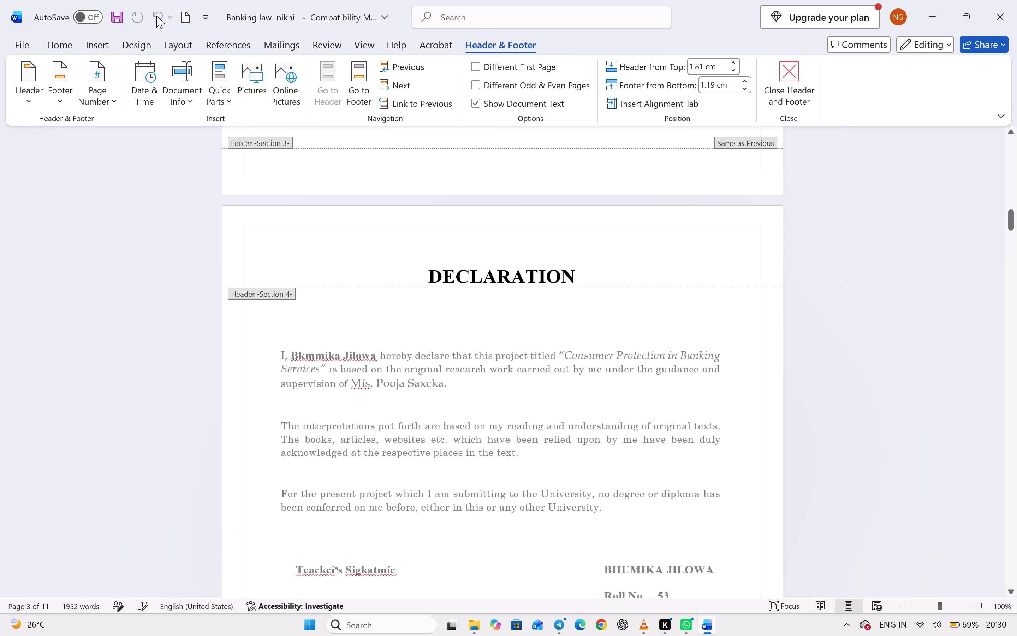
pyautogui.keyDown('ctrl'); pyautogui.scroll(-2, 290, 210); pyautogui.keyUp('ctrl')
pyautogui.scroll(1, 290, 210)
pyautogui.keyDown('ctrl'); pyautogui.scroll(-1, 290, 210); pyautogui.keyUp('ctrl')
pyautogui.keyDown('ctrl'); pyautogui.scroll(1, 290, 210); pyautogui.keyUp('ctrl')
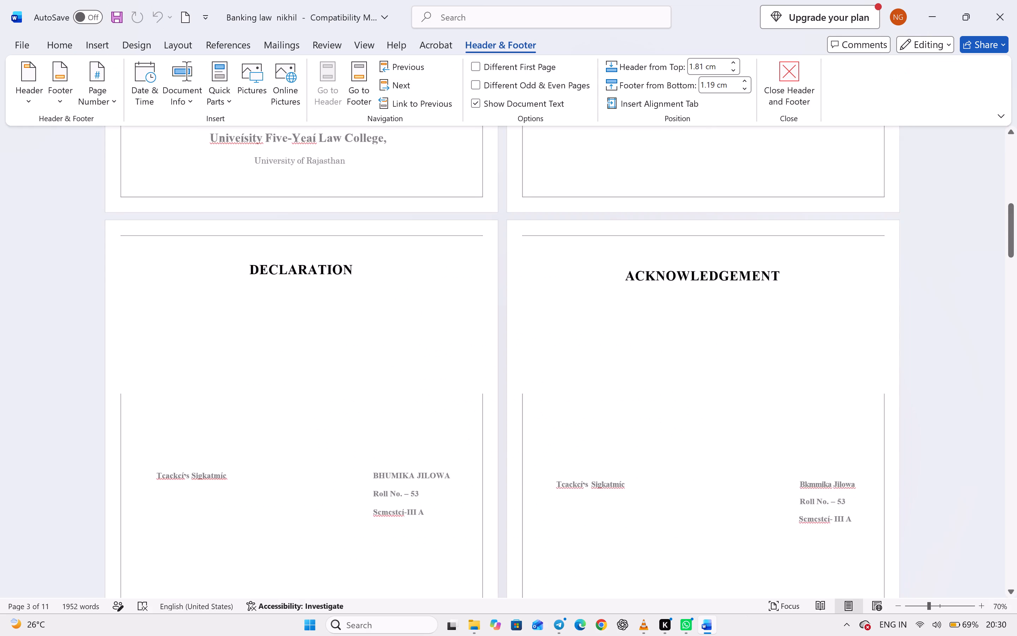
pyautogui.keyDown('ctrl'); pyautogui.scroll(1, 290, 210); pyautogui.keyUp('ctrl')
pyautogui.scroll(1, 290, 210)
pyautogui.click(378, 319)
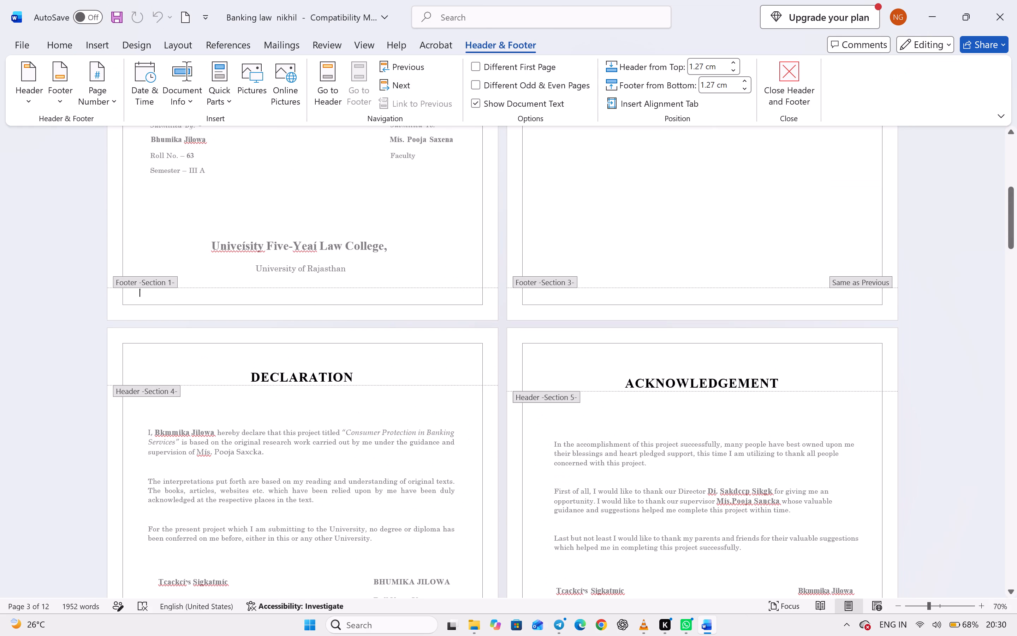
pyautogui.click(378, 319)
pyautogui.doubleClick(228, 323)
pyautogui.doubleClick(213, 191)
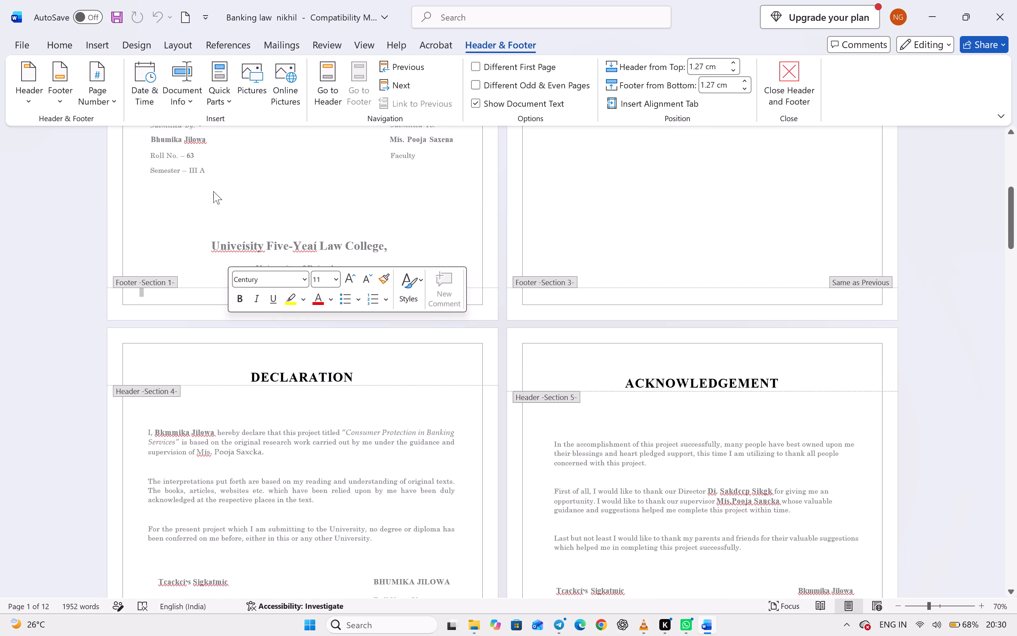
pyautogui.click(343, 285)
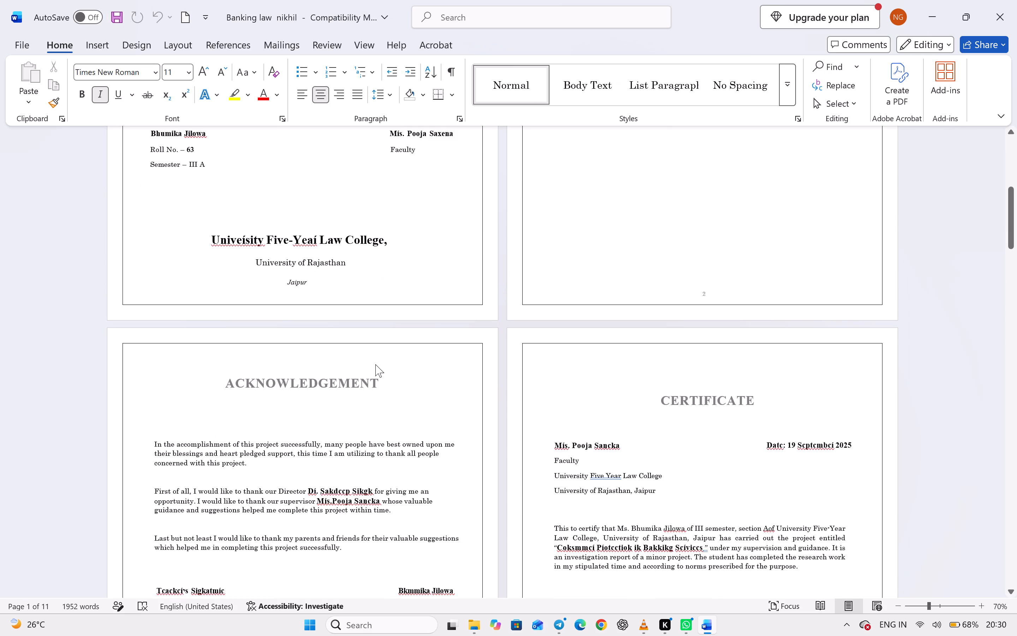
# Insert five spaces on the blank line below the ACKNOWLEDGEMENT heading.
pyautogui.press('Down')
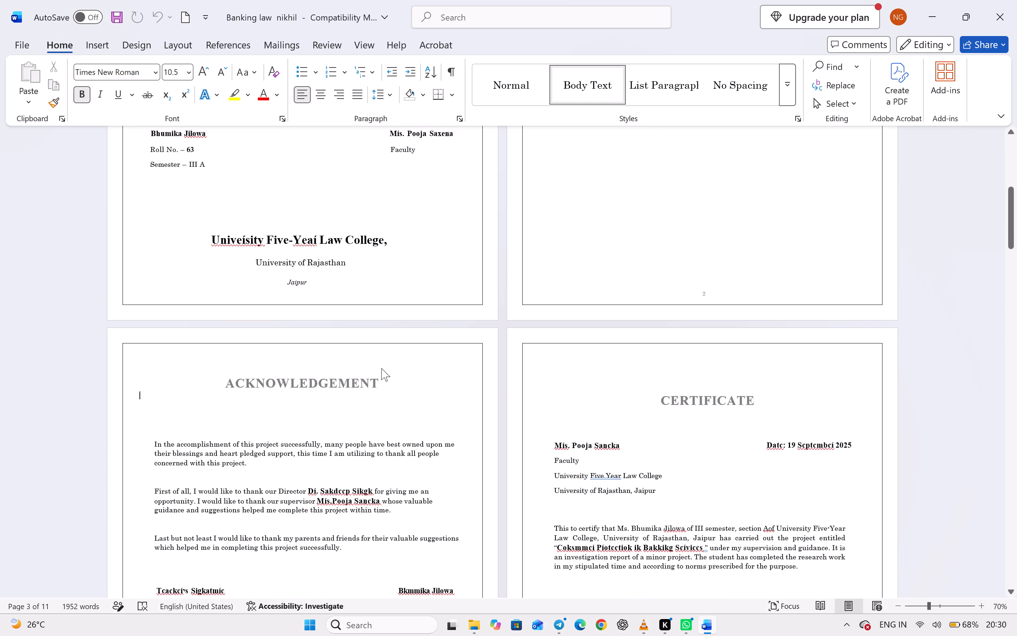
pyautogui.press('space')
pyautogui.press('space')
pyautogui.press('space')
pyautogui.press('space')
pyautogui.press('space')
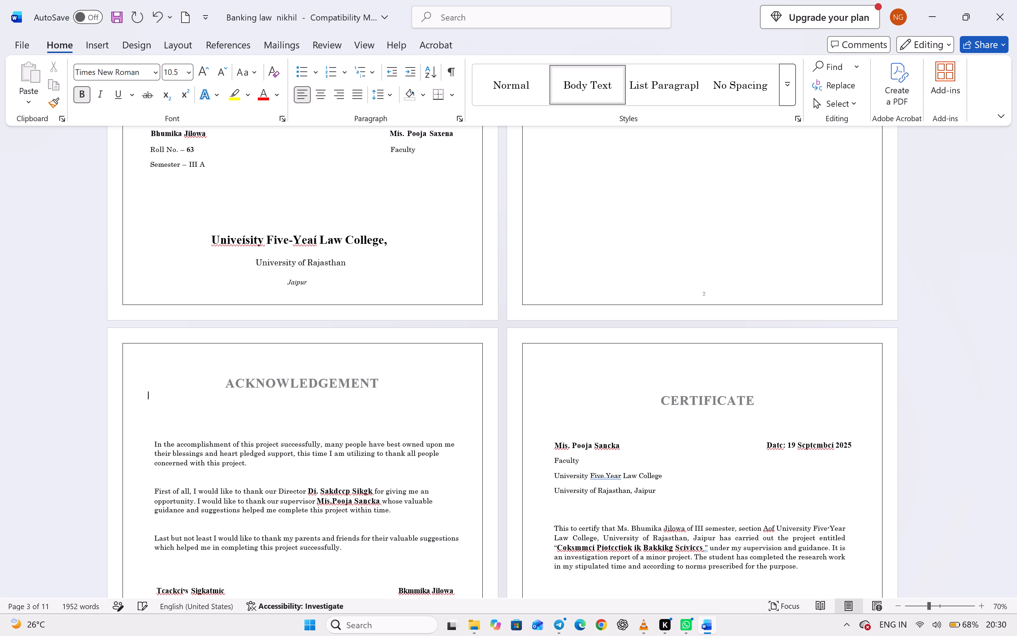
# Review the whole banking law project from the ACKNOWLEDGEMENT page through the chapters to the bibliography, and return to the title page.
pyautogui.click(224, 385)
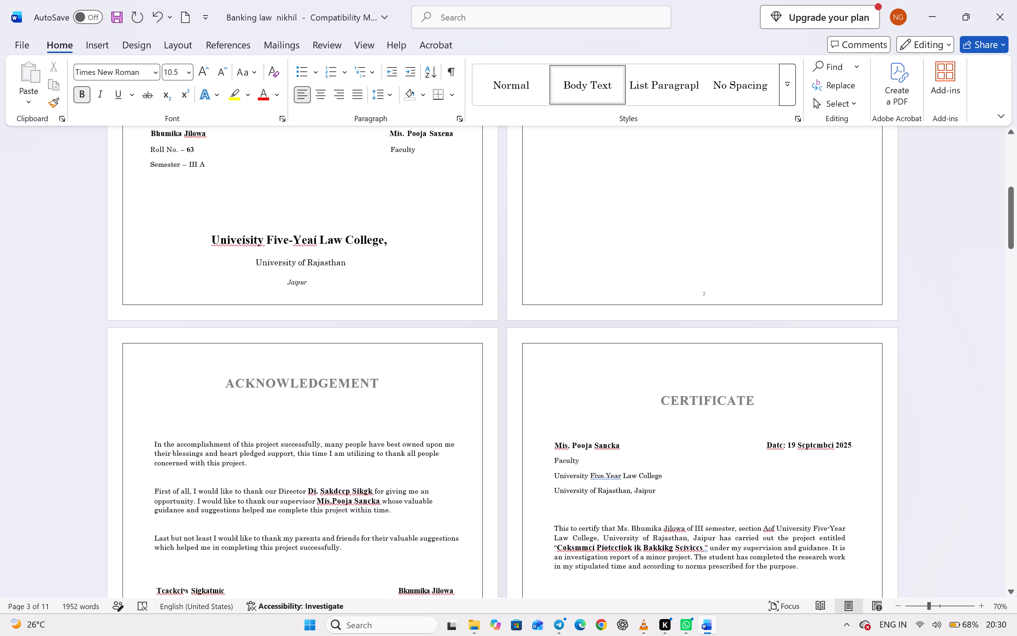
pyautogui.scroll(-3, 330, 466)
pyautogui.scroll(-2, 322, 365)
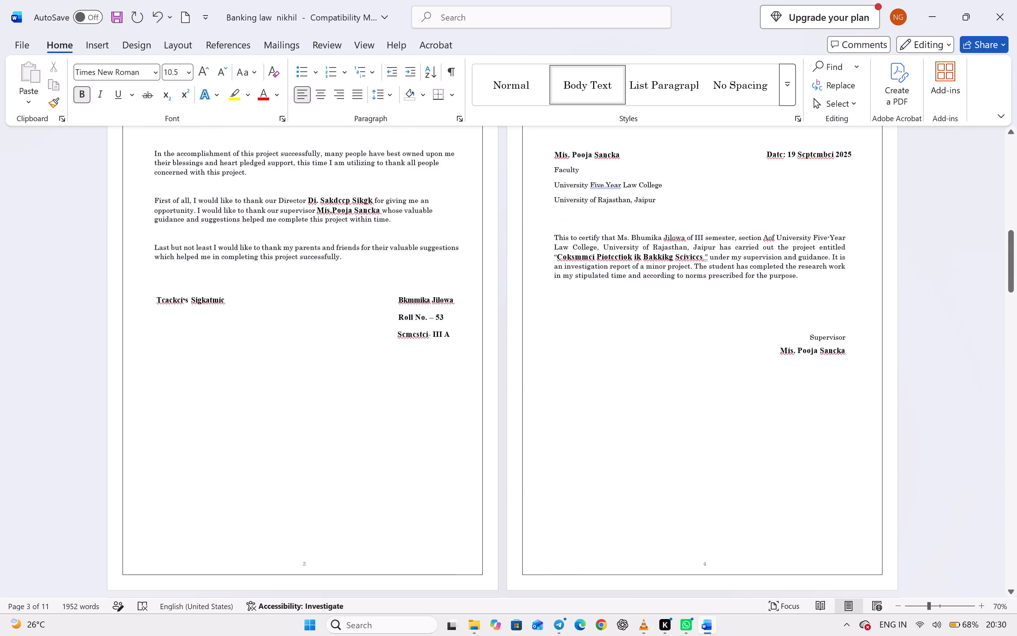
pyautogui.scroll(-3, 322, 365)
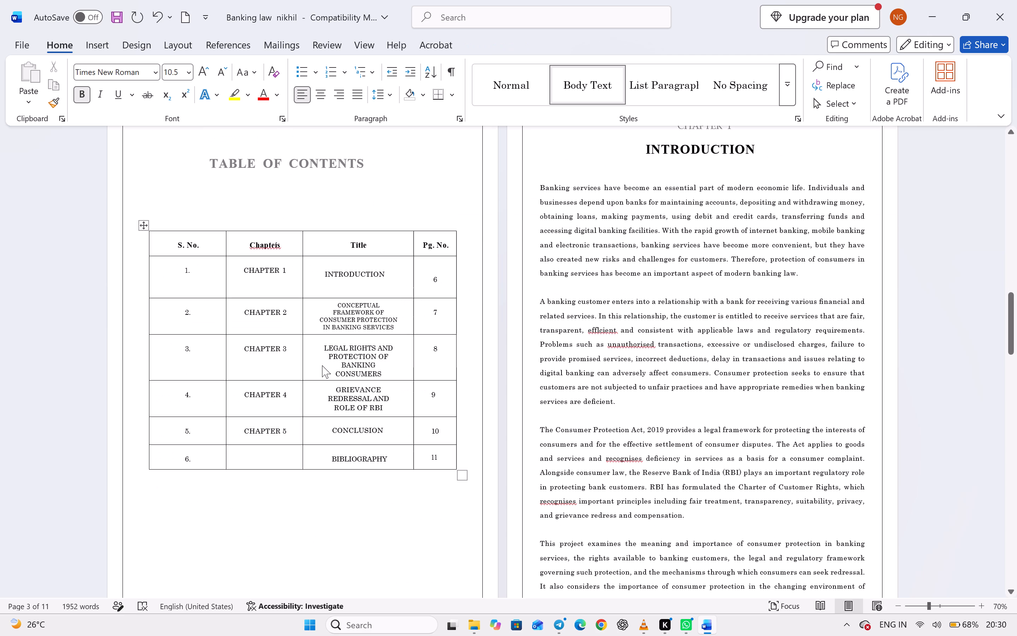
pyautogui.scroll(-4, 322, 365)
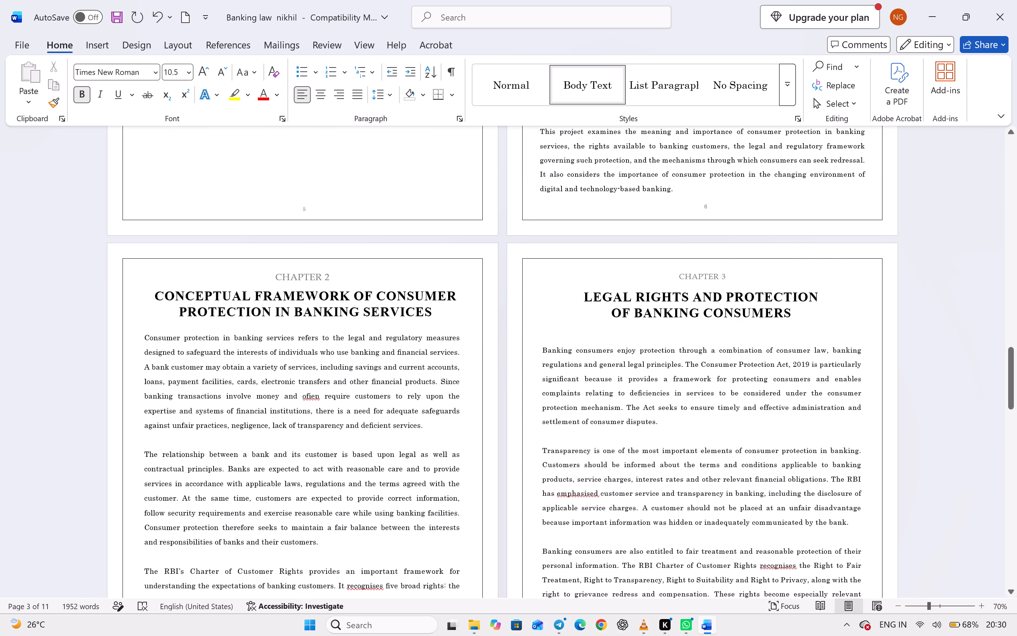
pyautogui.scroll(-2, 322, 365)
pyautogui.scroll(18, 322, 365)
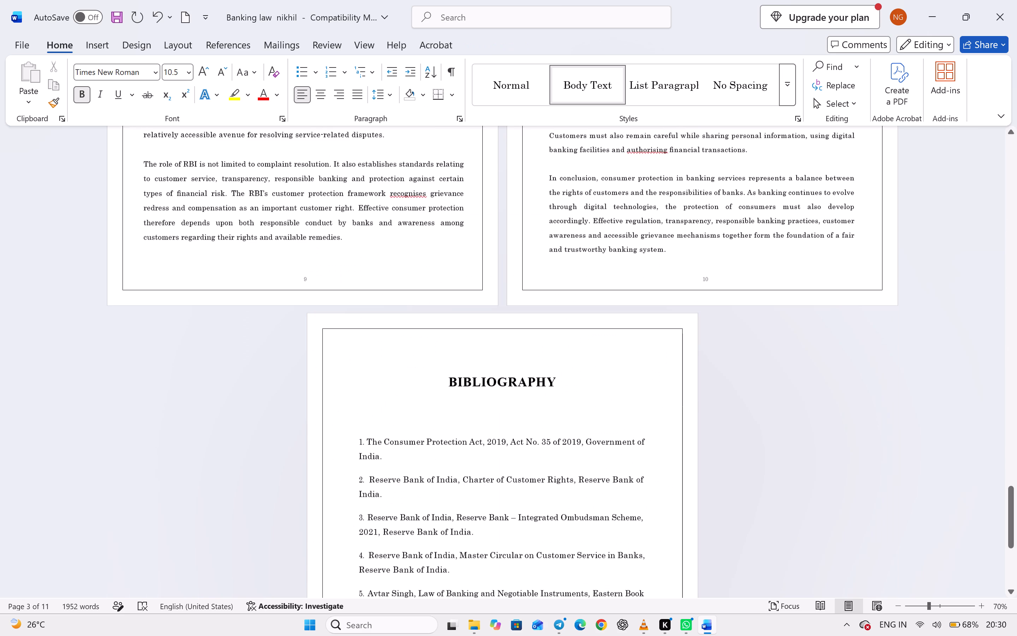
pyautogui.scroll(20, 322, 365)
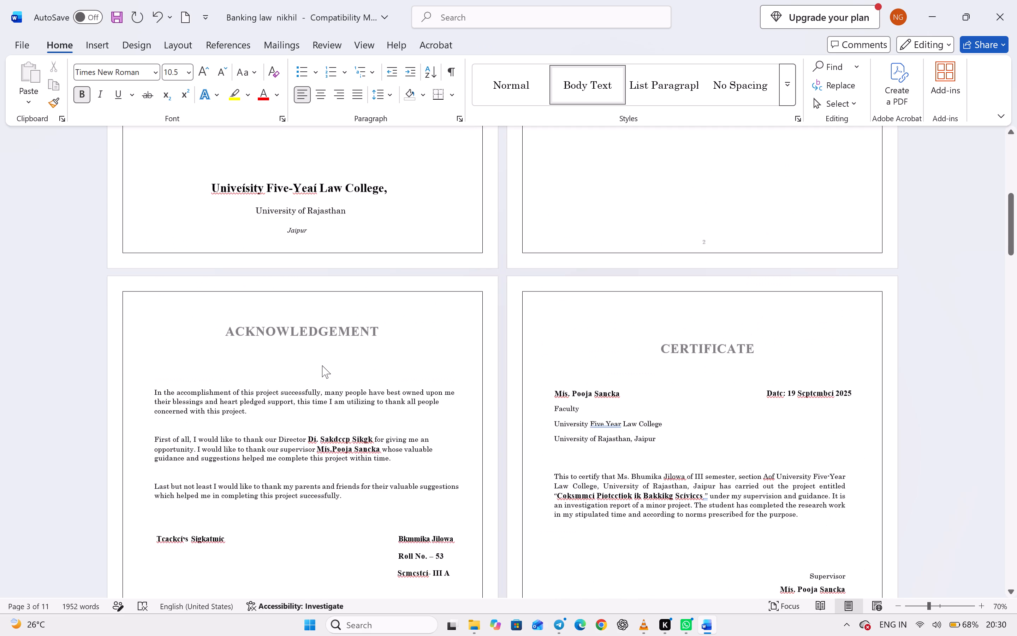
pyautogui.scroll(7, 322, 365)
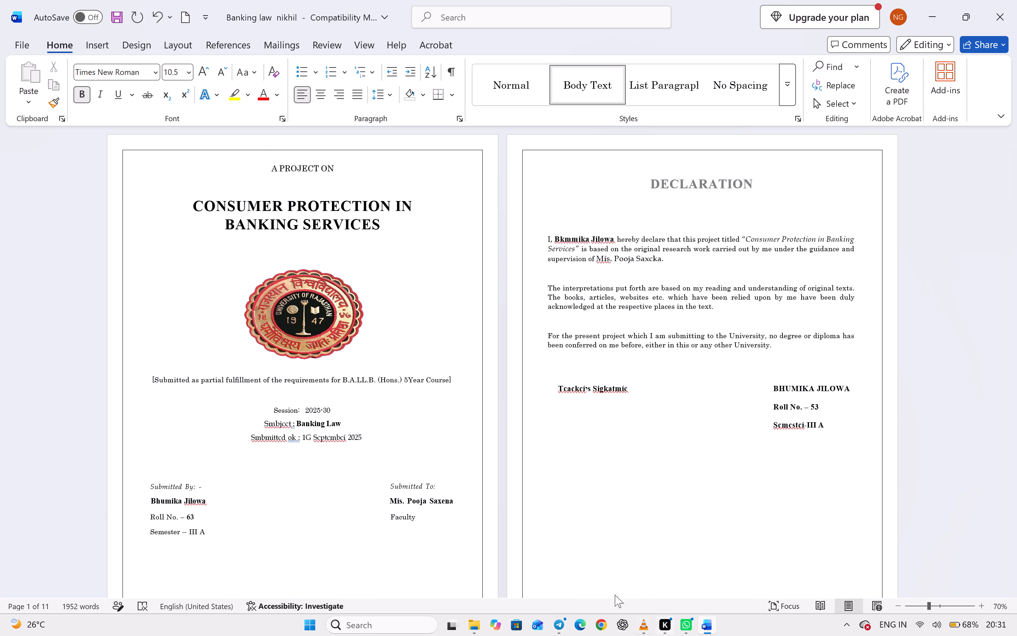